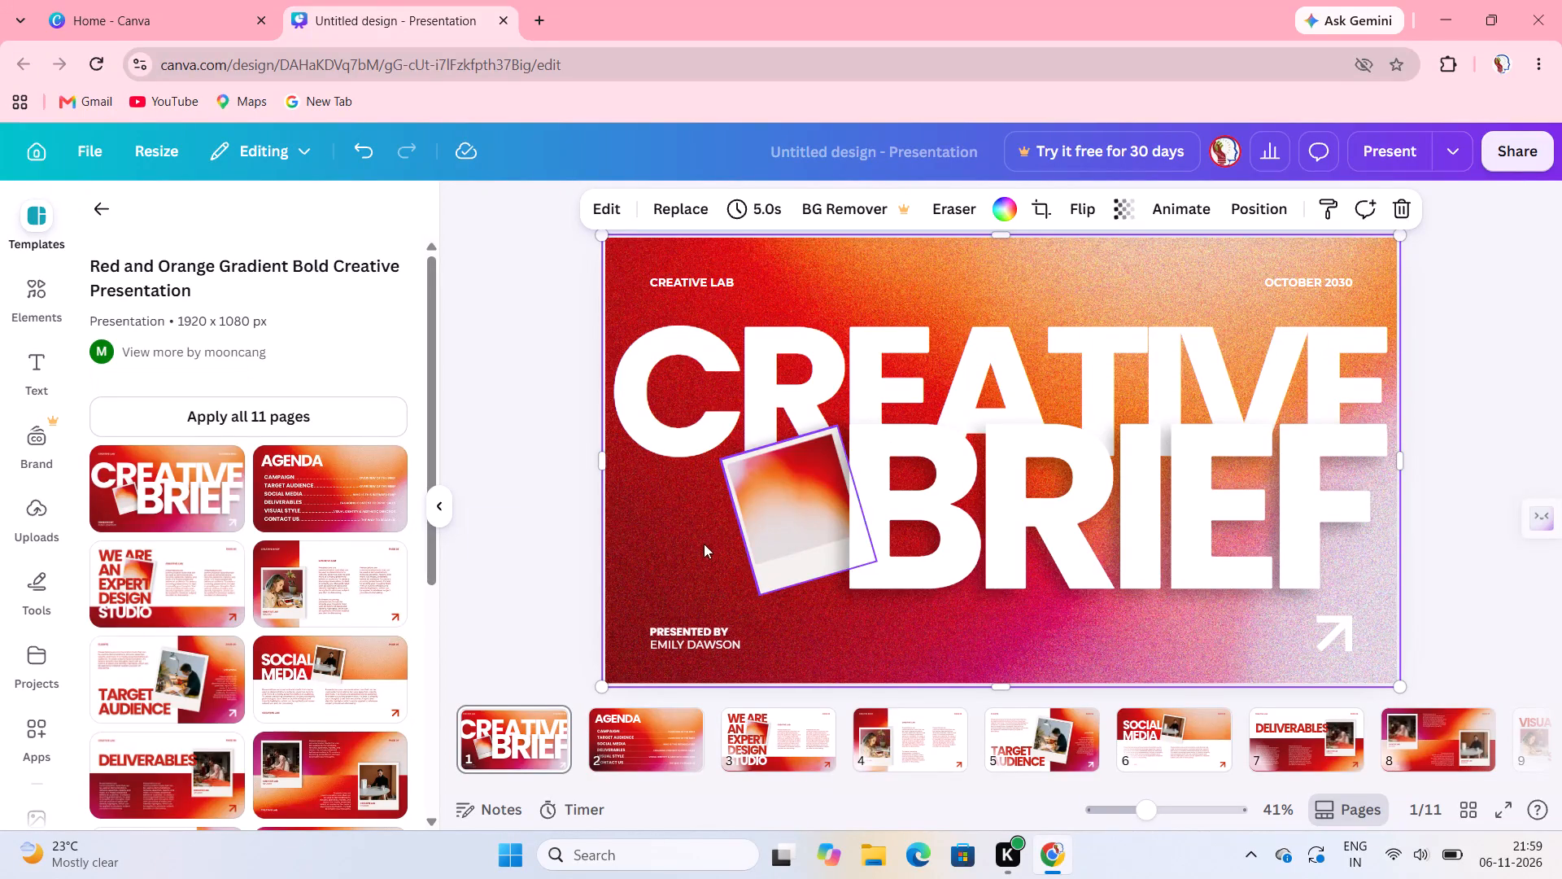
Nudge the BRIEF title text on the cover slide slightly to the left.
{"action": "left_click", "coordinate": [824, 356]}
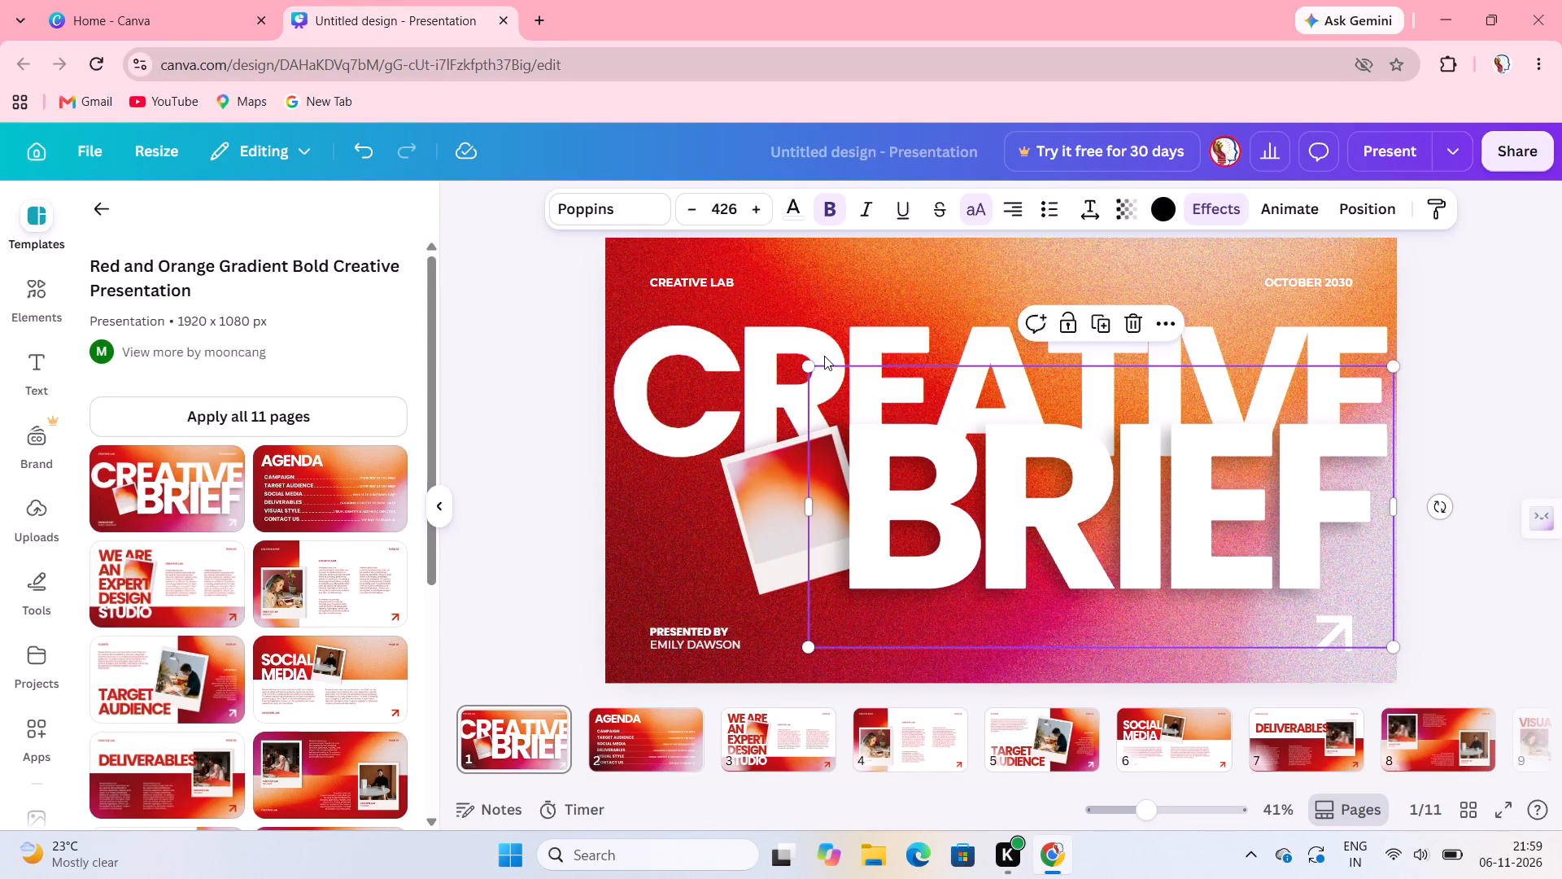
{"action": "key", "text": "Left"}
{"action": "key", "text": "Left"}
{"action": "key", "text": "Left"}
{"action": "key", "text": "Left"}
{"action": "key", "text": "Left"}
{"action": "key", "text": "Left"}
{"action": "key", "text": "Left"}
{"action": "key", "text": "Left"}
{"action": "key", "text": "Left"}
{"action": "key", "text": "Left"}
{"action": "key", "text": "Left"}
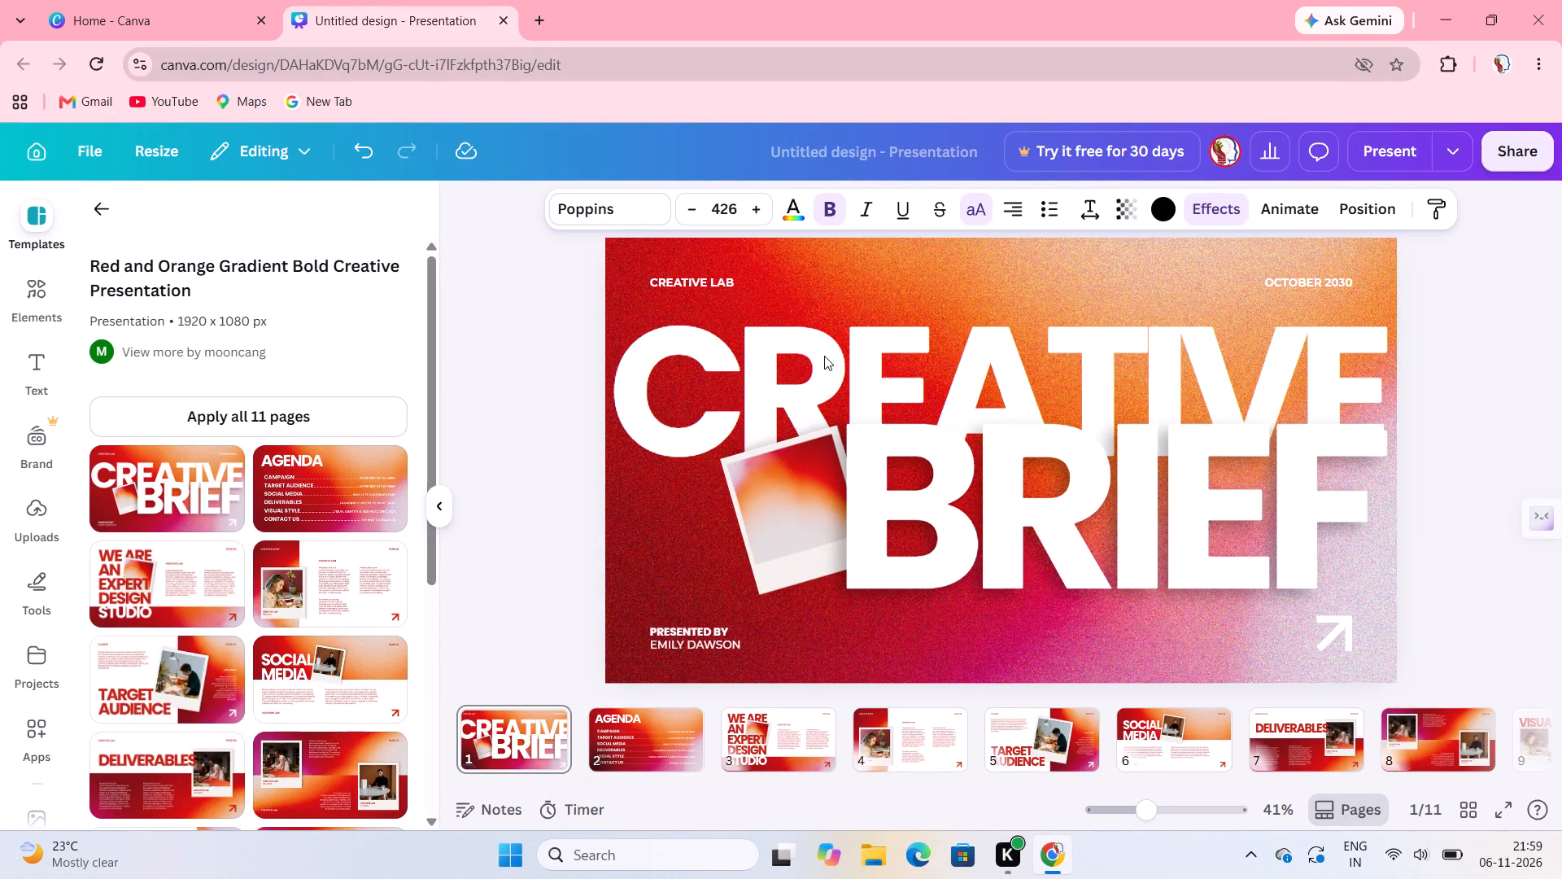
{"action": "key", "text": "Left"}
{"action": "key", "text": "Left"}
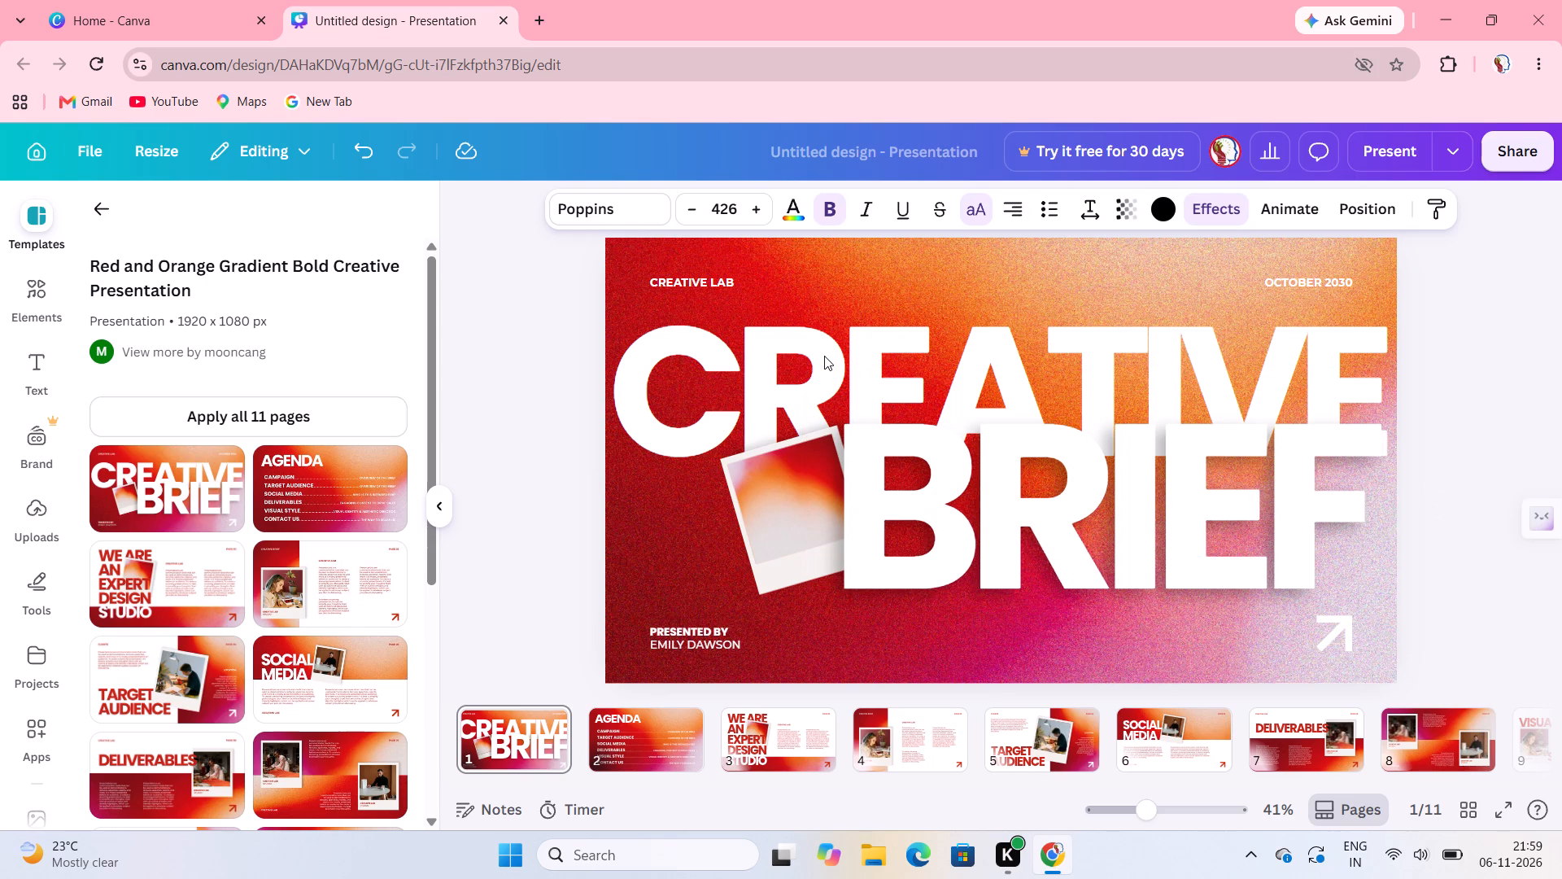
{"action": "key", "text": "Left"}
Nudge the BRIEF title text slightly down on the cover slide.
{"action": "key", "text": "Up"}
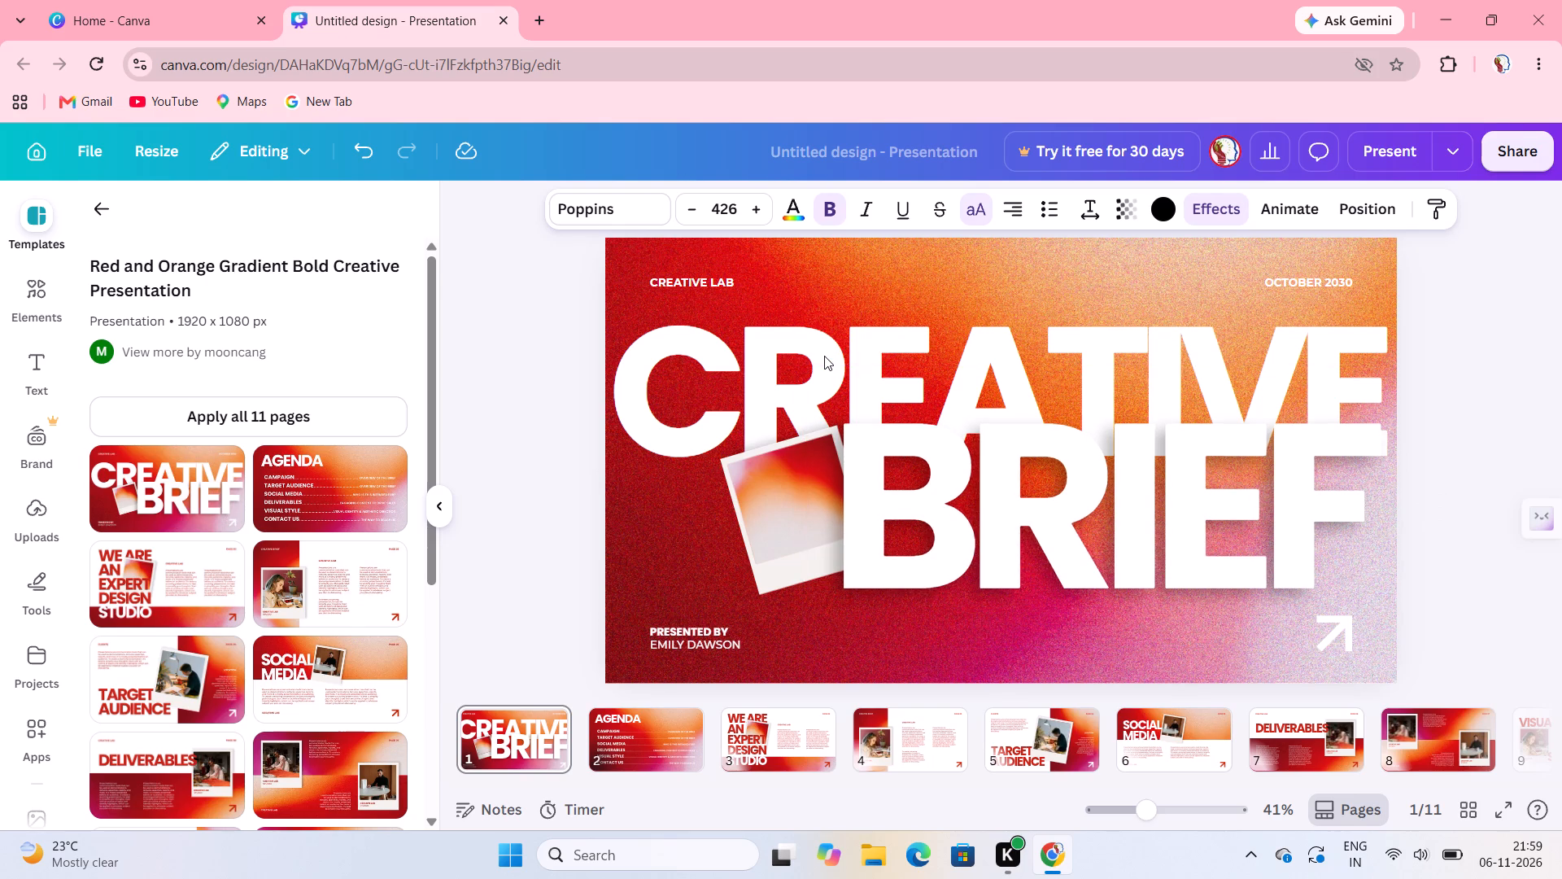
{"action": "key", "text": "Up"}
{"action": "key", "text": "Down"}
{"action": "key", "text": "Down"}
{"action": "key", "text": "Down"}
{"action": "key", "text": "Down"}
{"action": "key", "text": "Down"}
{"action": "key", "text": "Down"}
{"action": "key", "text": "Down"}
{"action": "key", "text": "Down"}
{"action": "key", "text": "Down"}
{"action": "key", "text": "Down"}
{"action": "key", "text": "Down"}
{"action": "key", "text": "Down"}
{"action": "key", "text": "Down"}
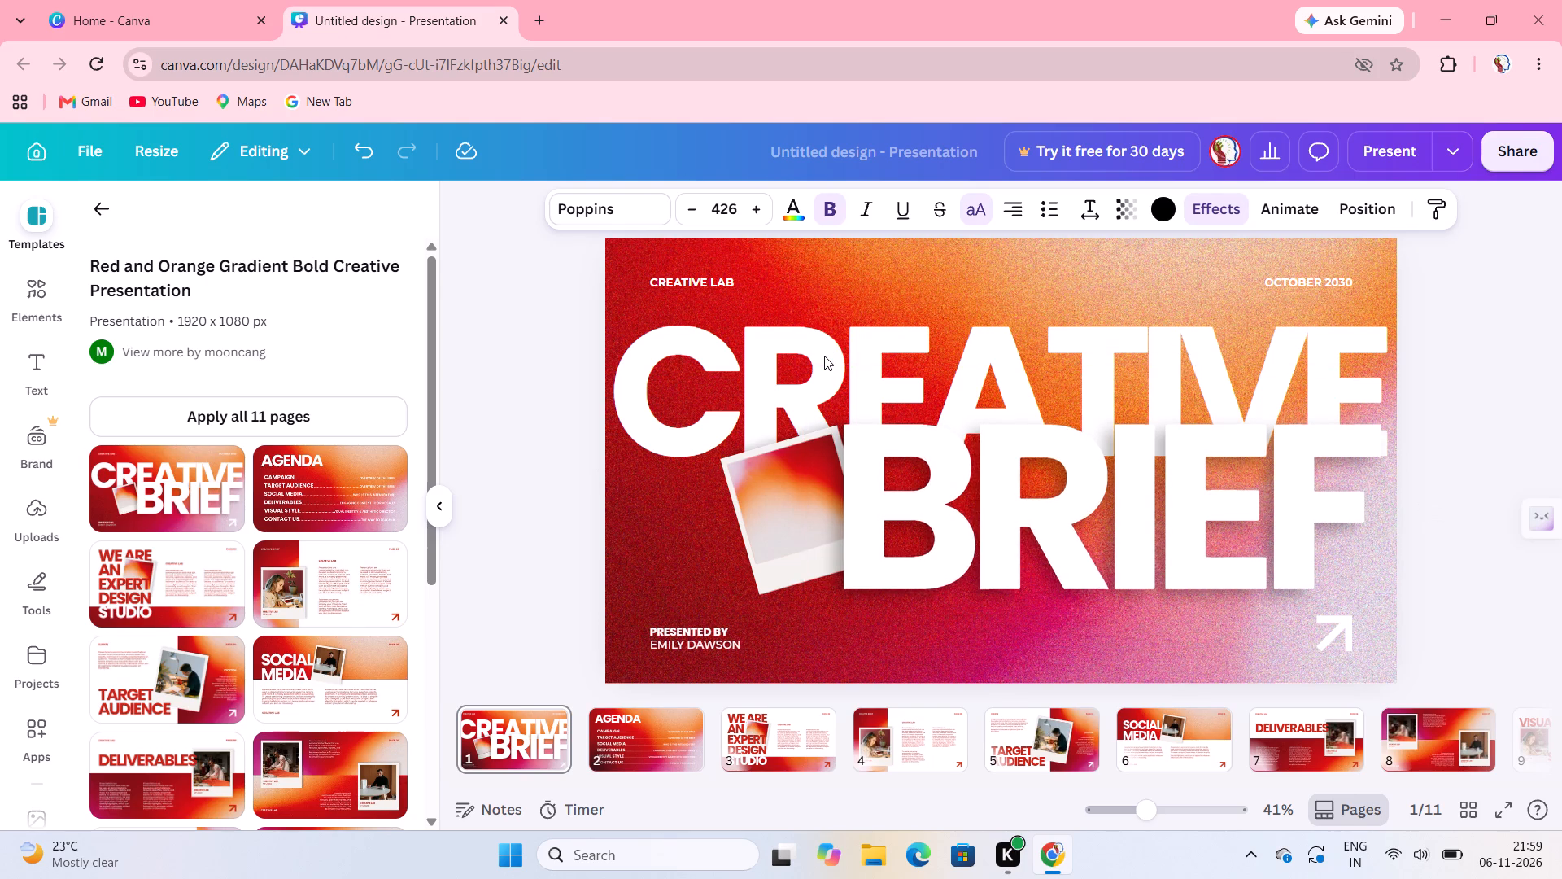
{"action": "key", "text": "Down"}
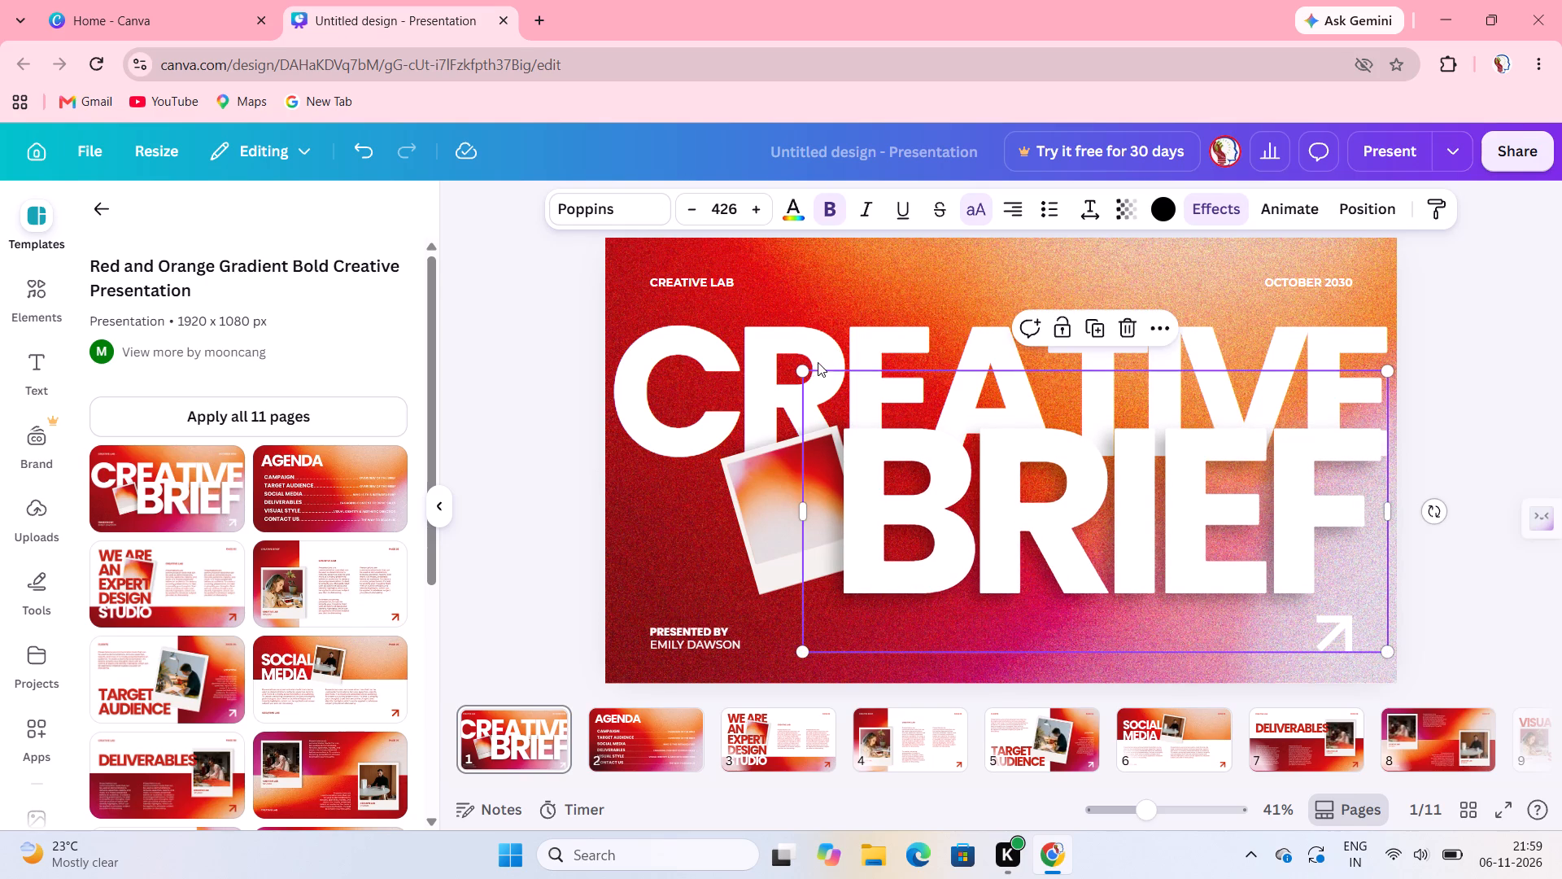
Replace the word CREATIVE in the cover slide's title with the profile owner's first name.
{"action": "left_click", "coordinate": [815, 364]}
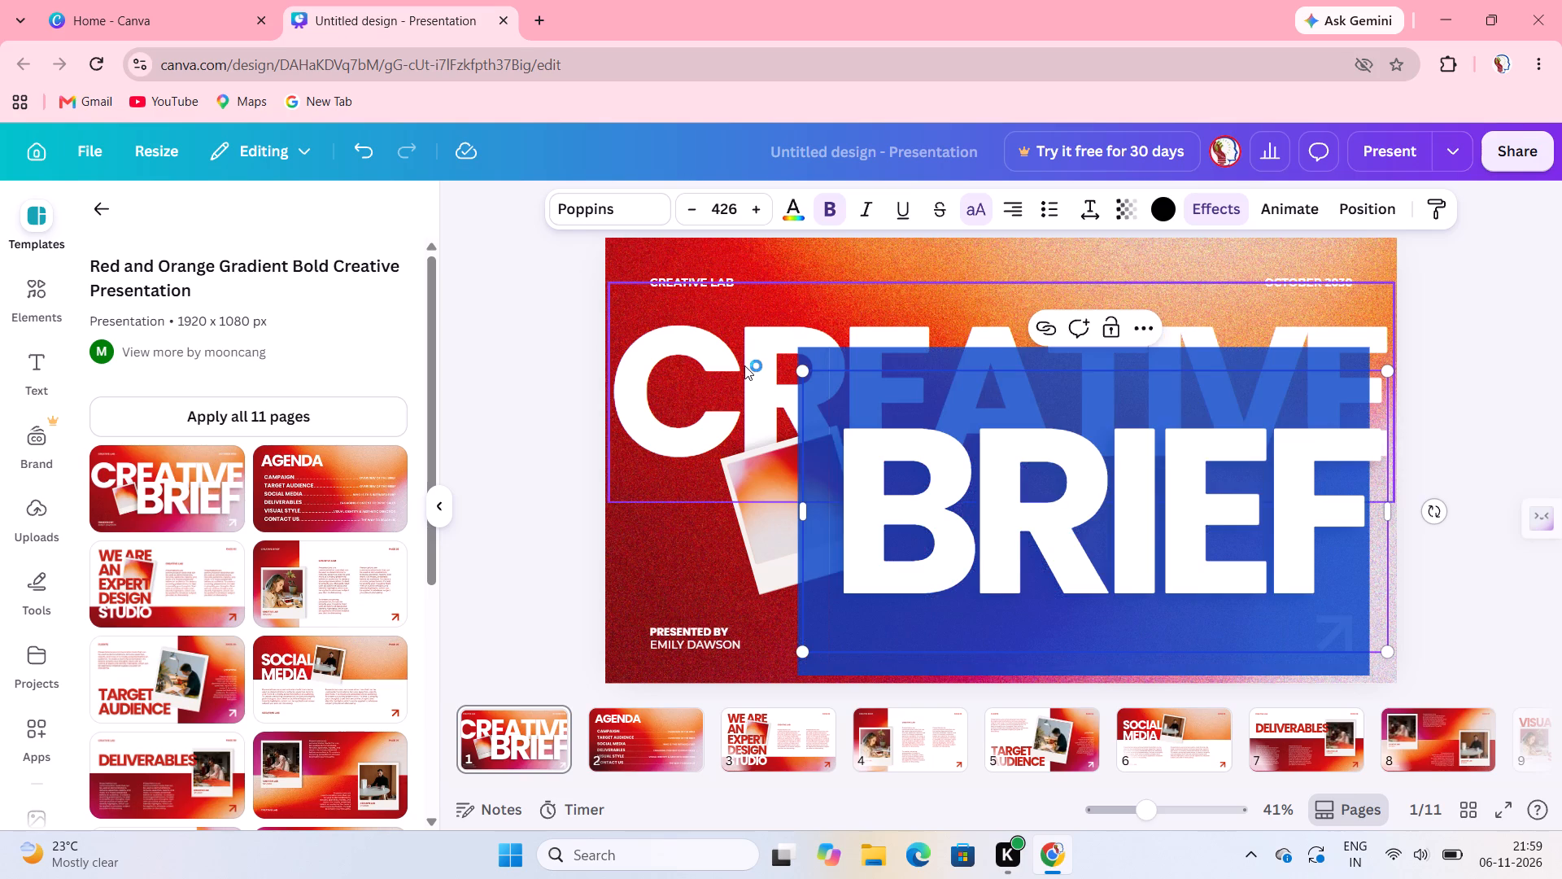
{"action": "left_click", "coordinate": [744, 365]}
{"action": "double_click", "coordinate": [744, 365]}
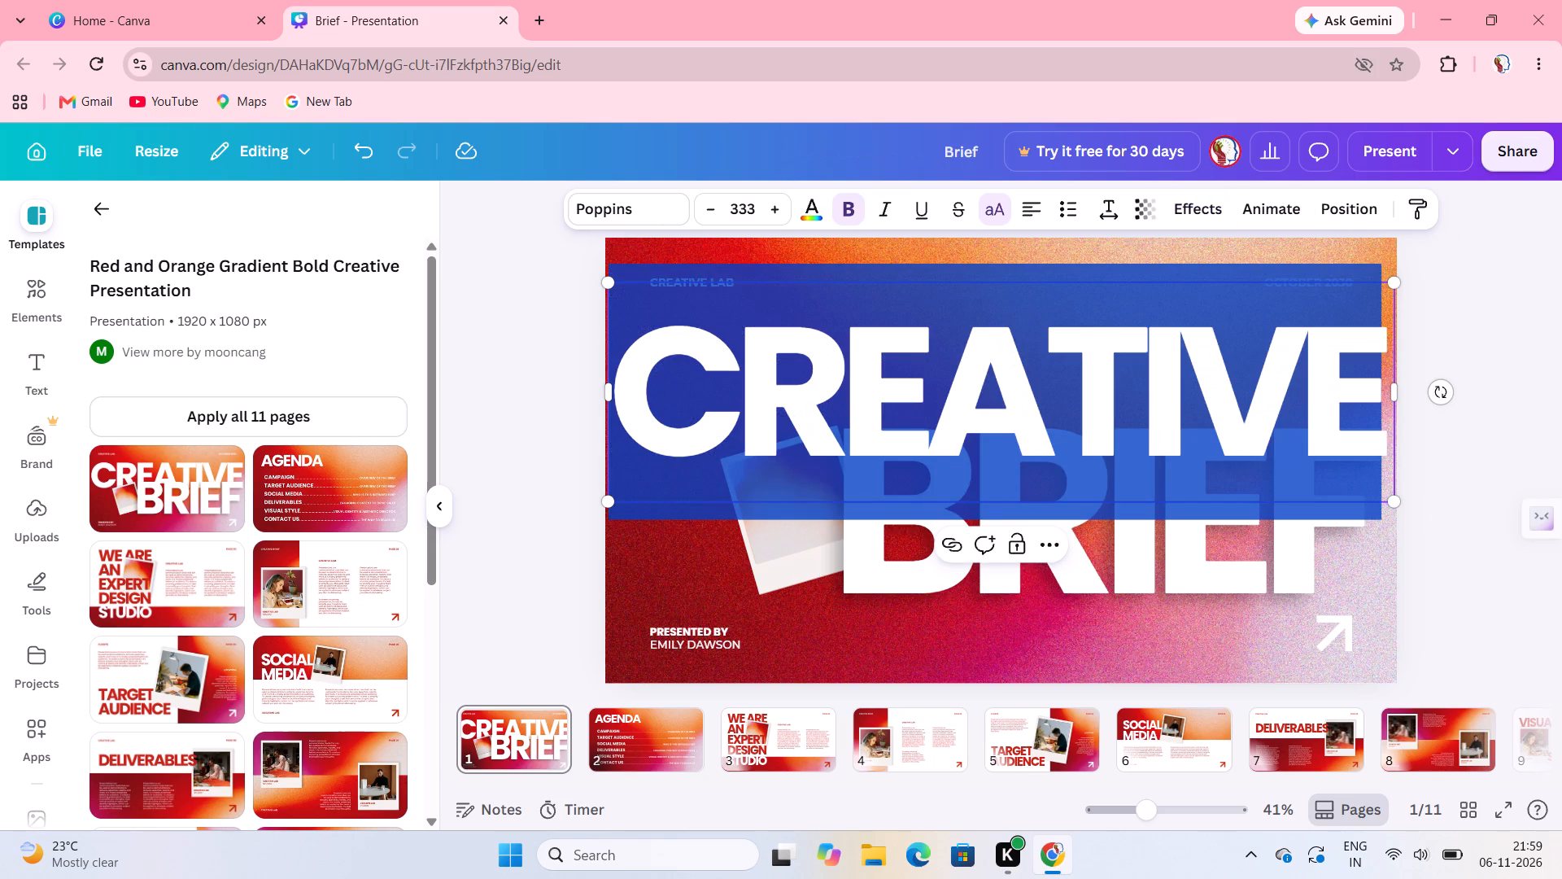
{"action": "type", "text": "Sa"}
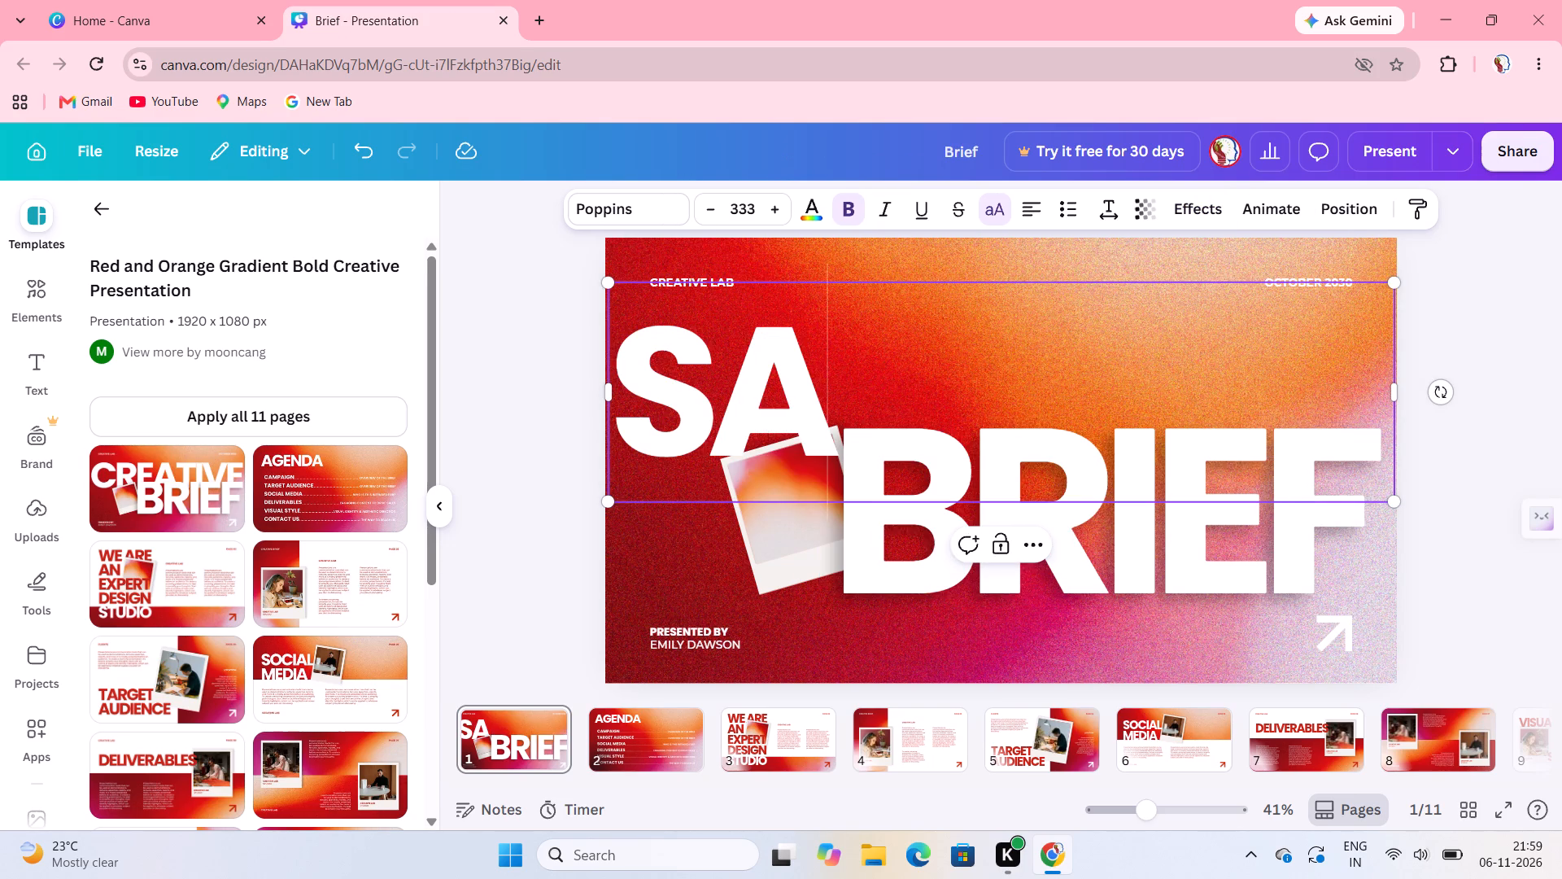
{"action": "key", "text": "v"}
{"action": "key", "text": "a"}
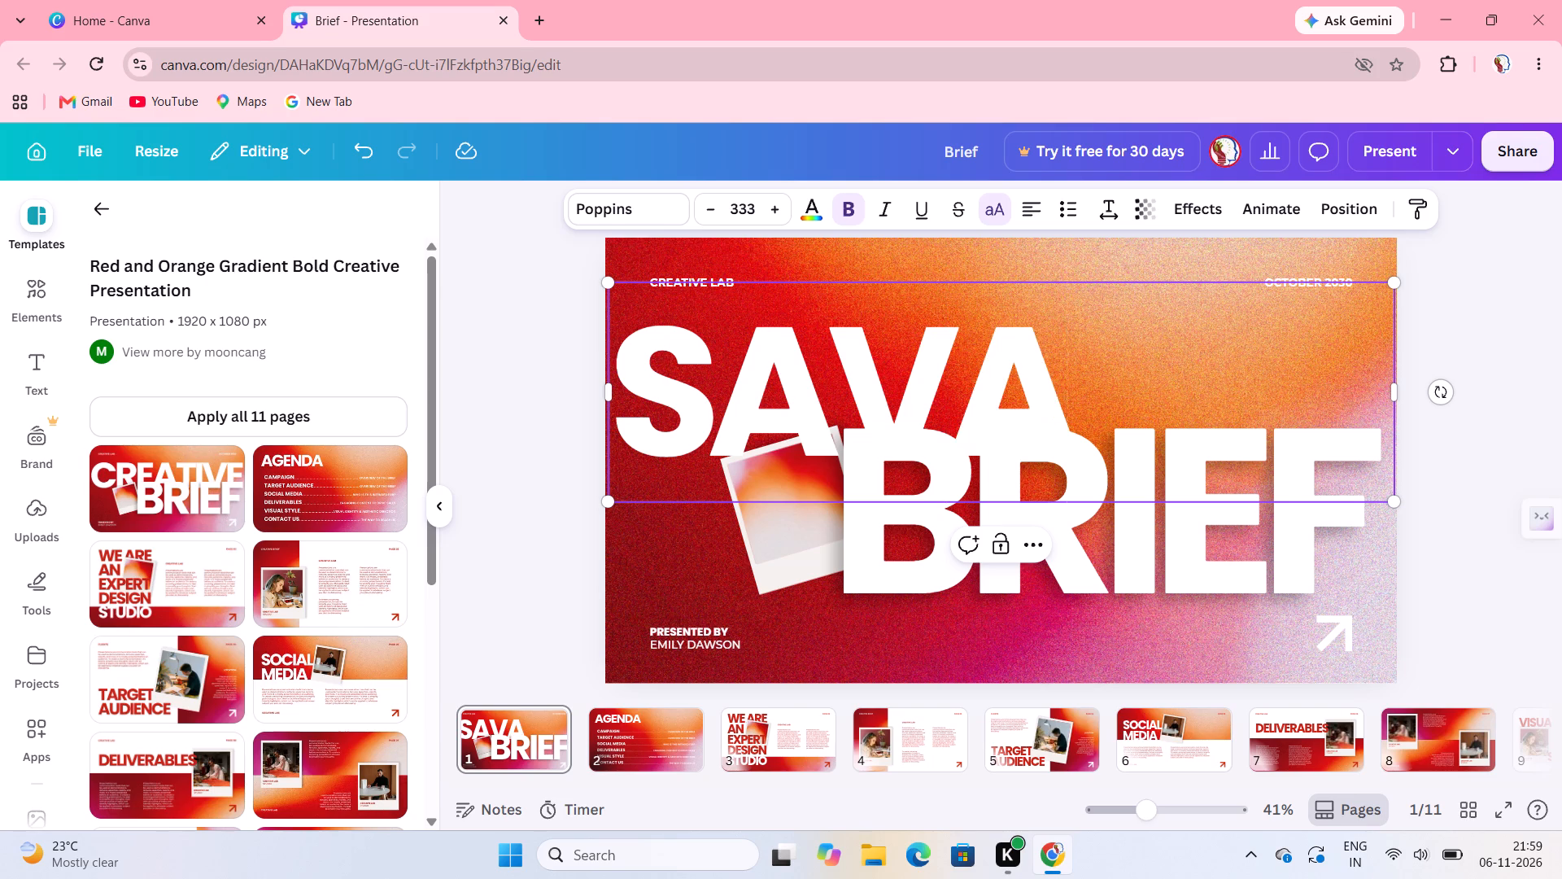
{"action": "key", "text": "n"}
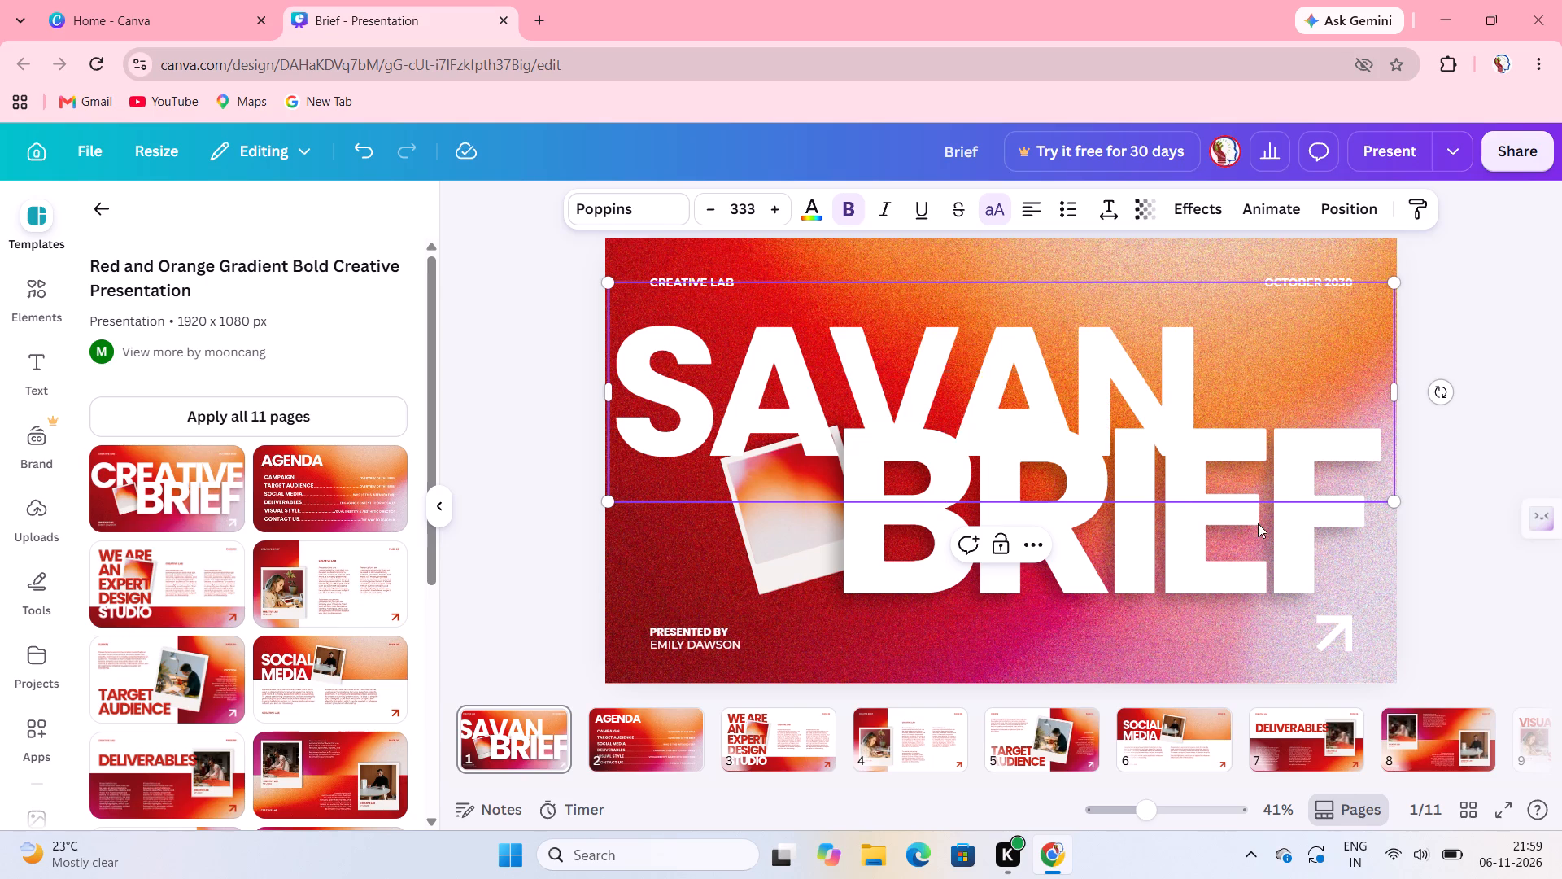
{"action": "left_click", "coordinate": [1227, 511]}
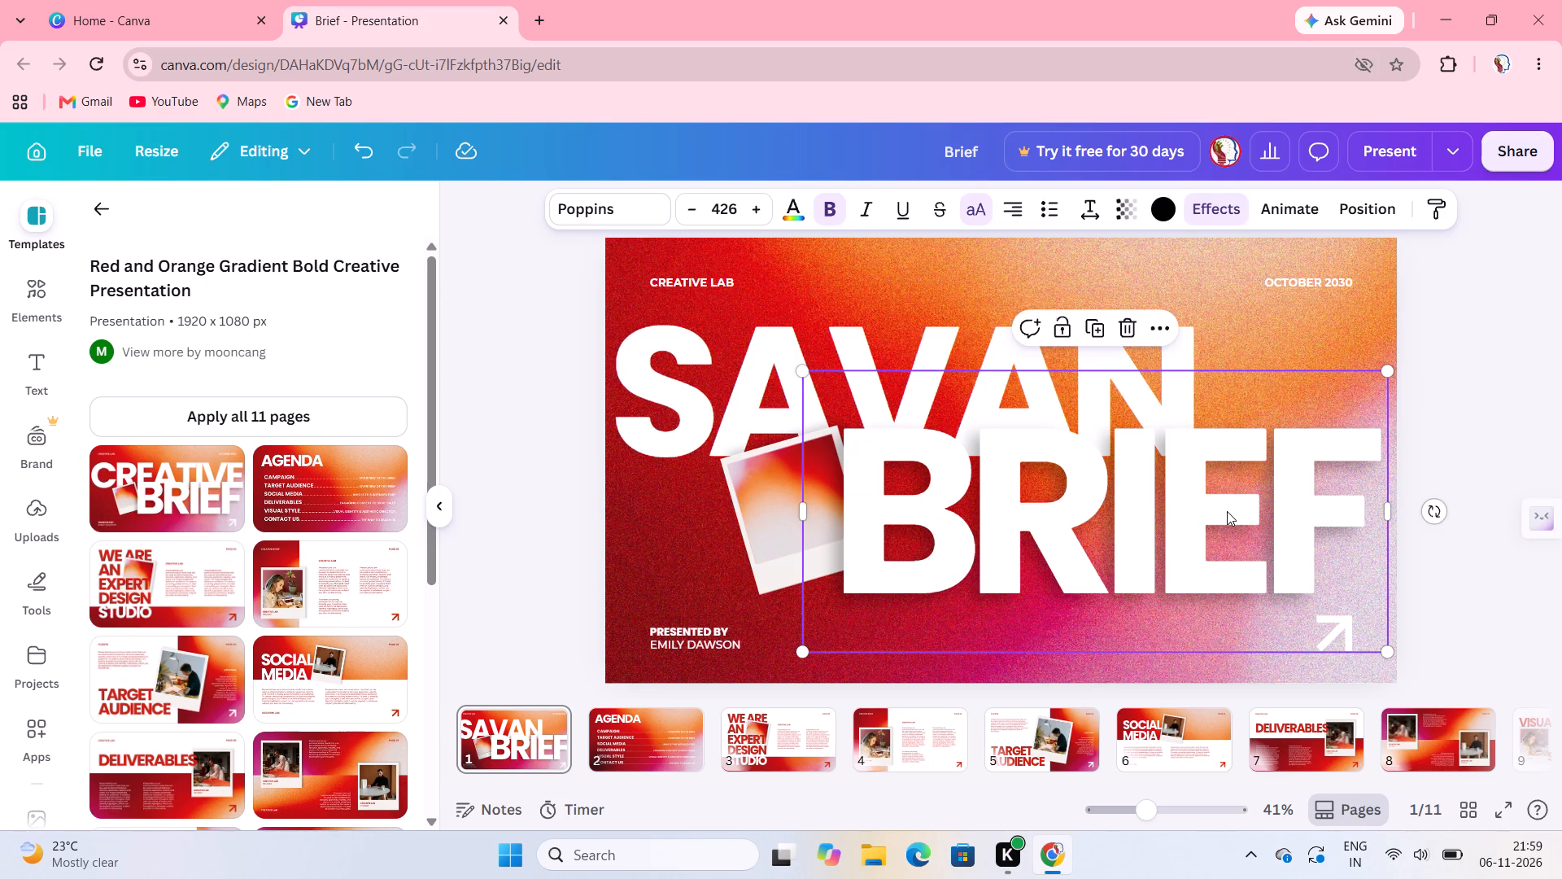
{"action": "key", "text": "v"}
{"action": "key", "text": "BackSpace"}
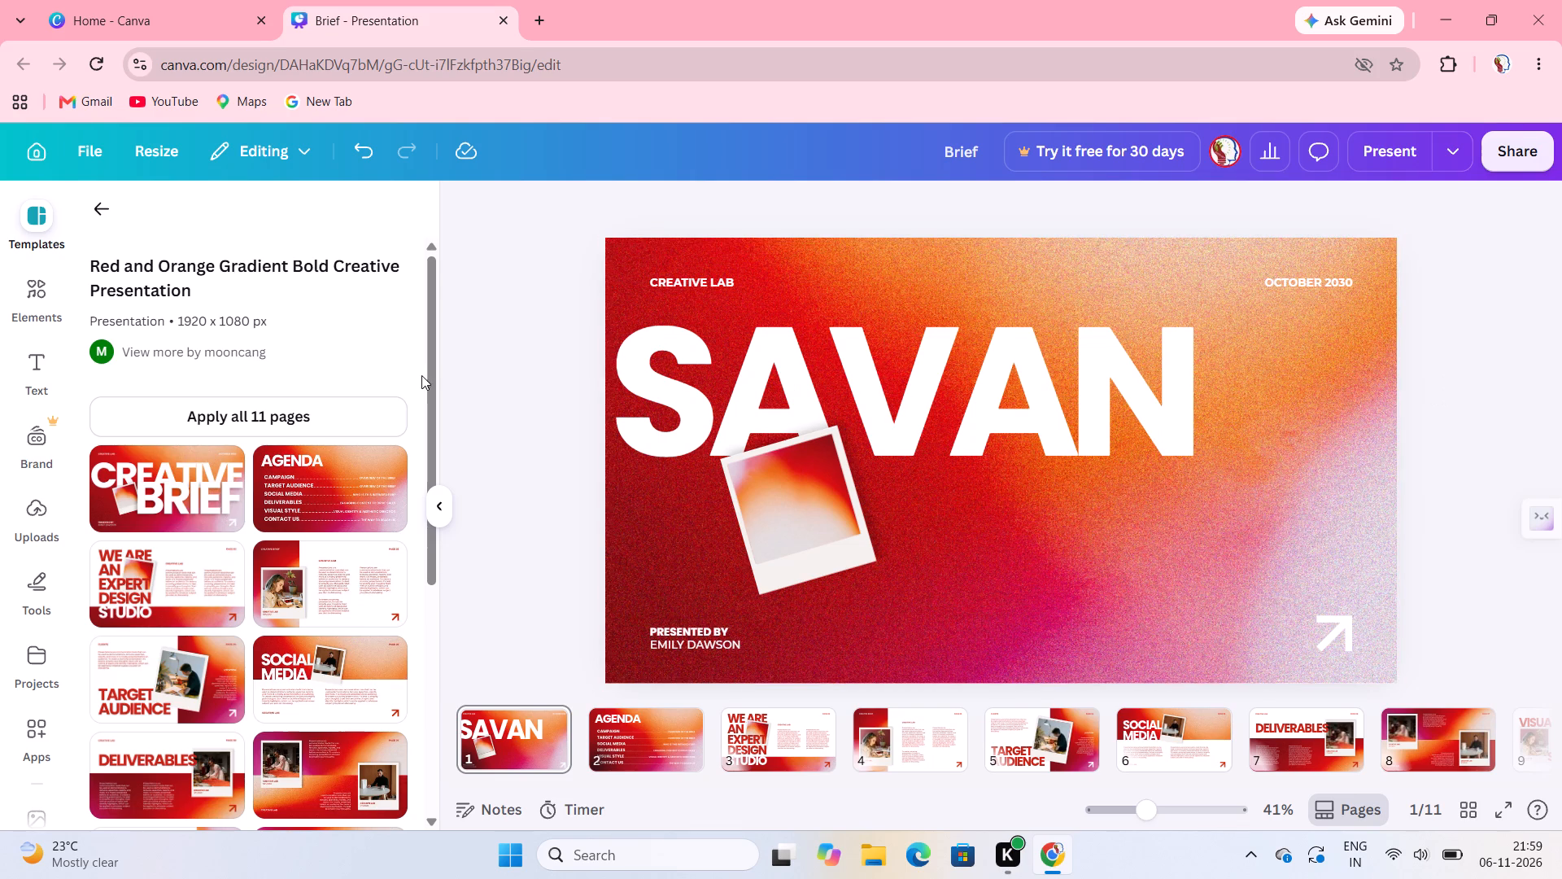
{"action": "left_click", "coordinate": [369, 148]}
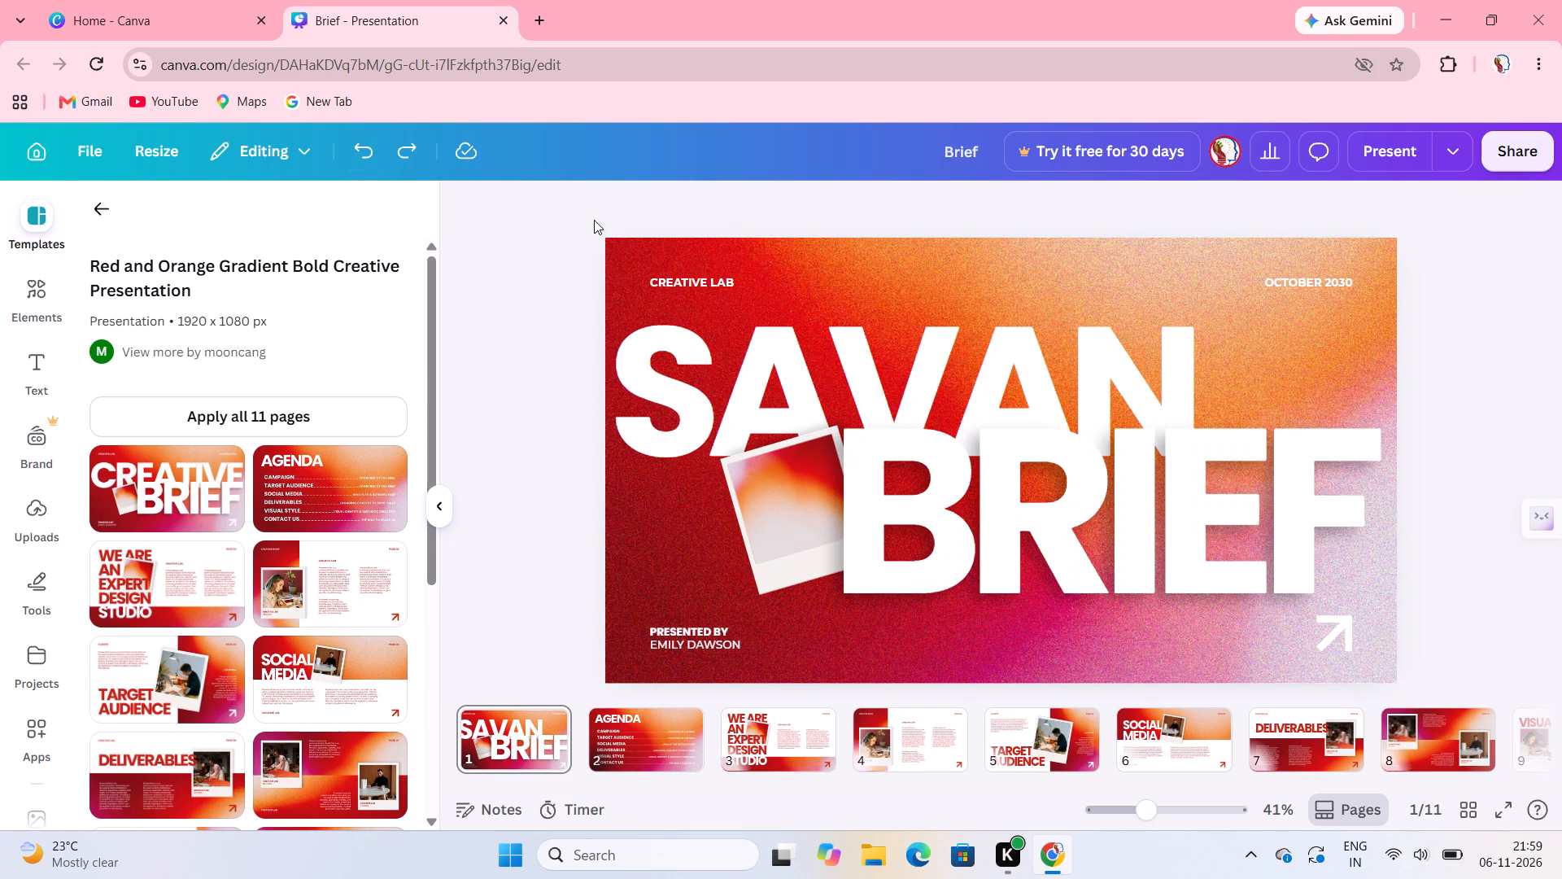
Replace the word BRIEF in the cover slide's title with the profile owner's surname.
{"action": "left_click", "coordinate": [977, 501]}
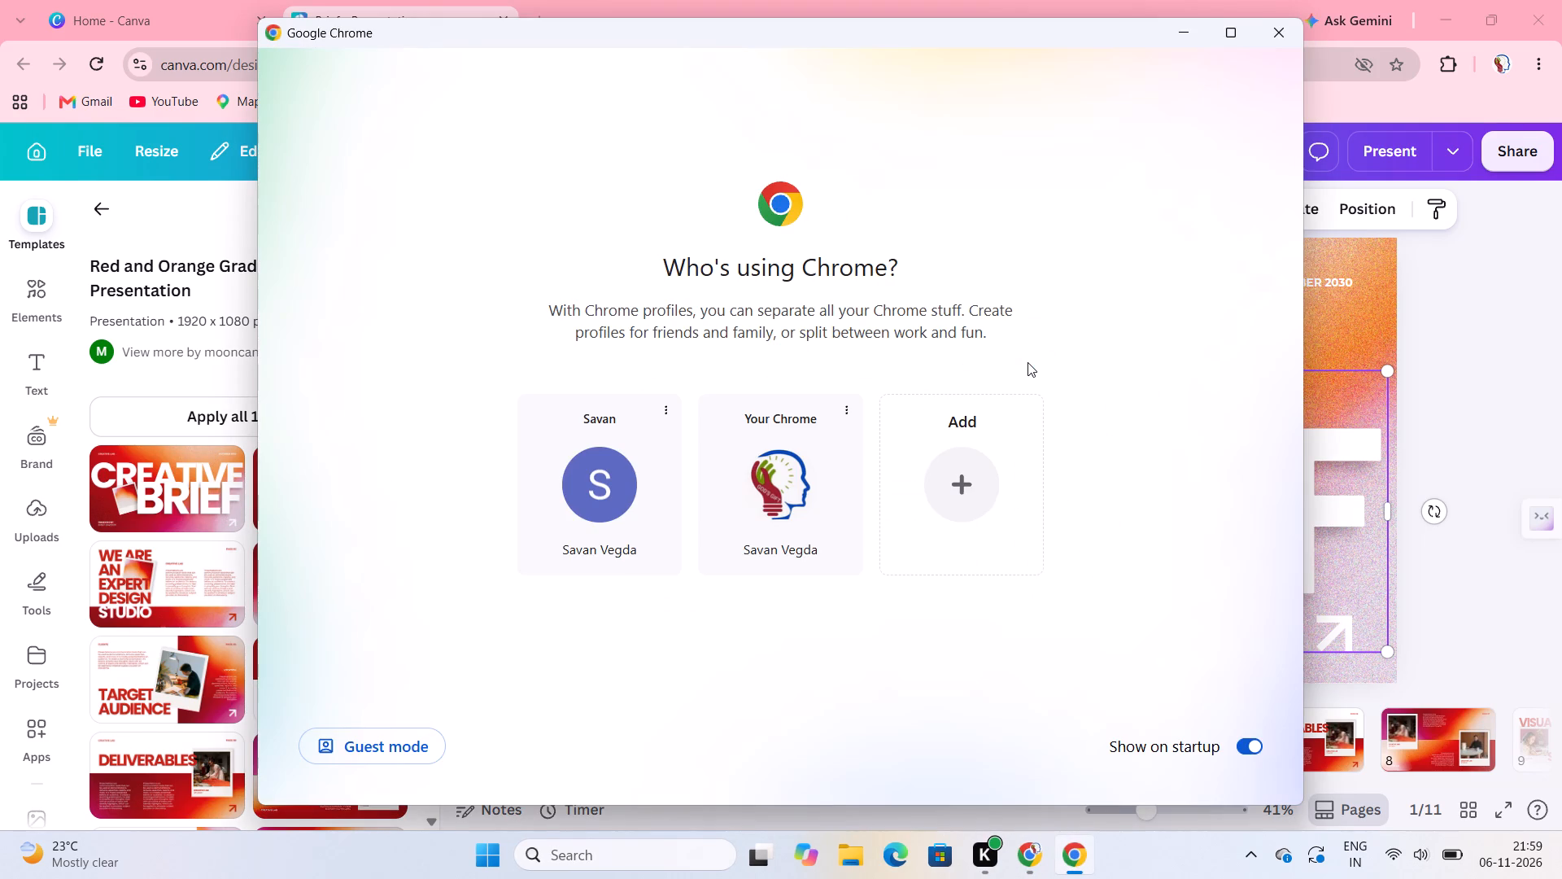
{"action": "left_click", "coordinate": [1272, 37]}
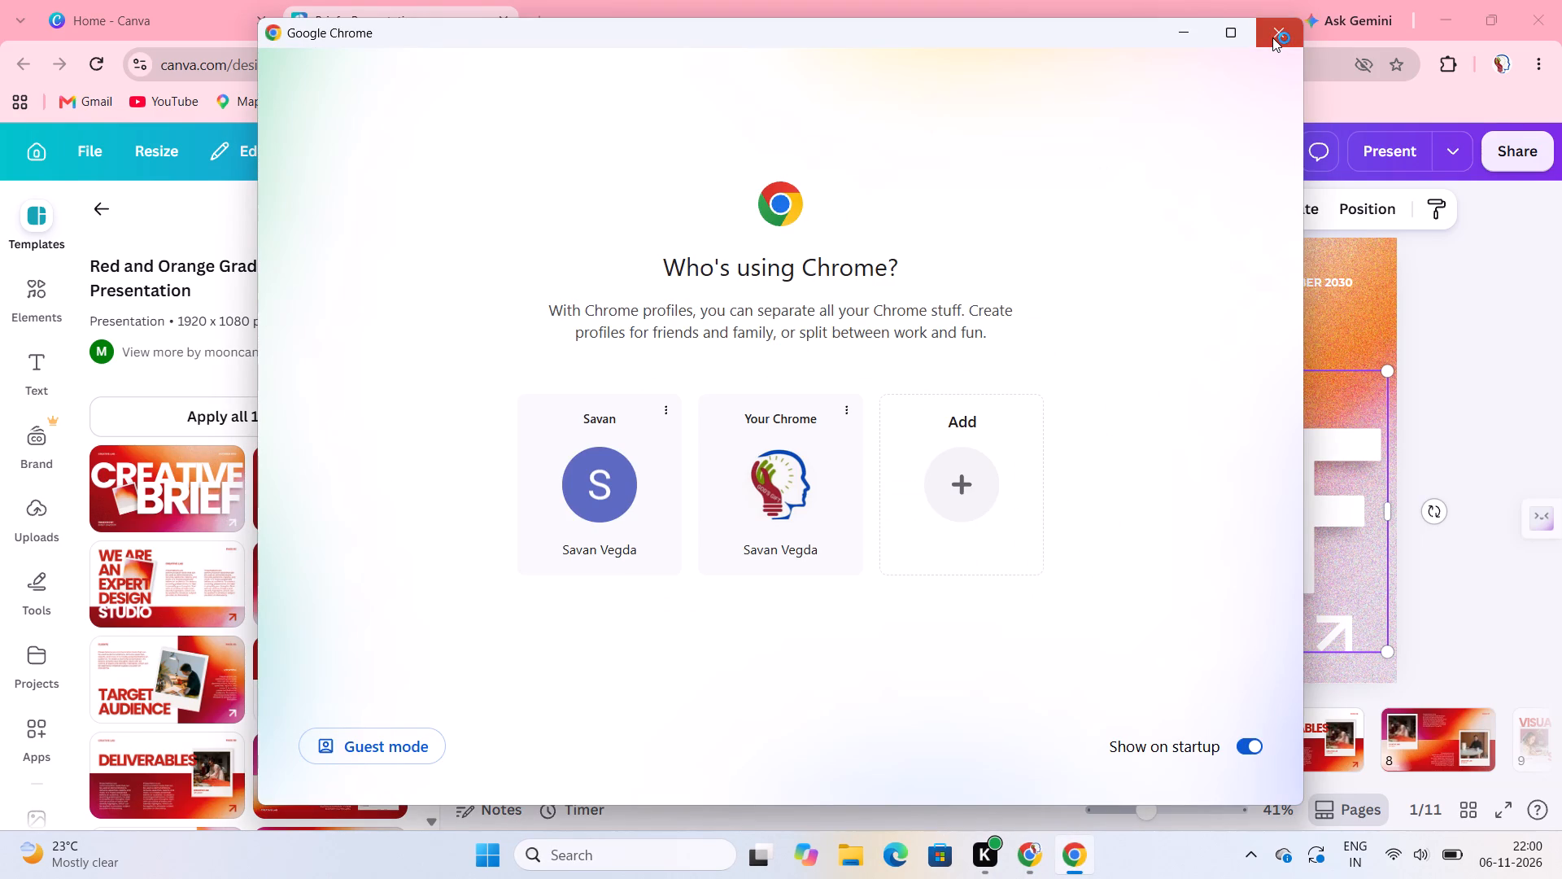
{"action": "double_click", "coordinate": [979, 503]}
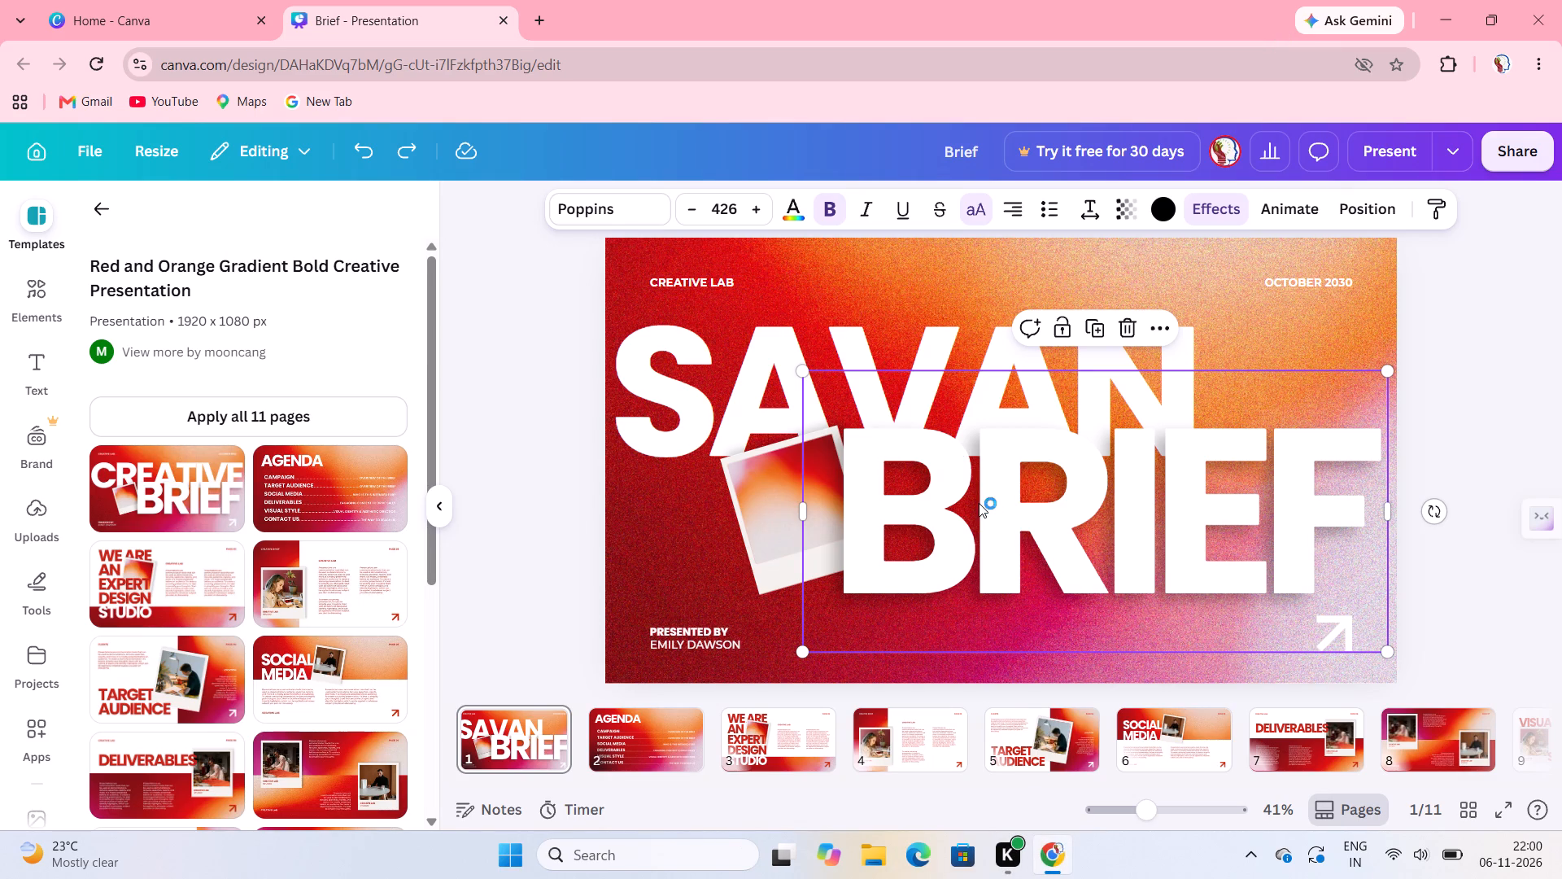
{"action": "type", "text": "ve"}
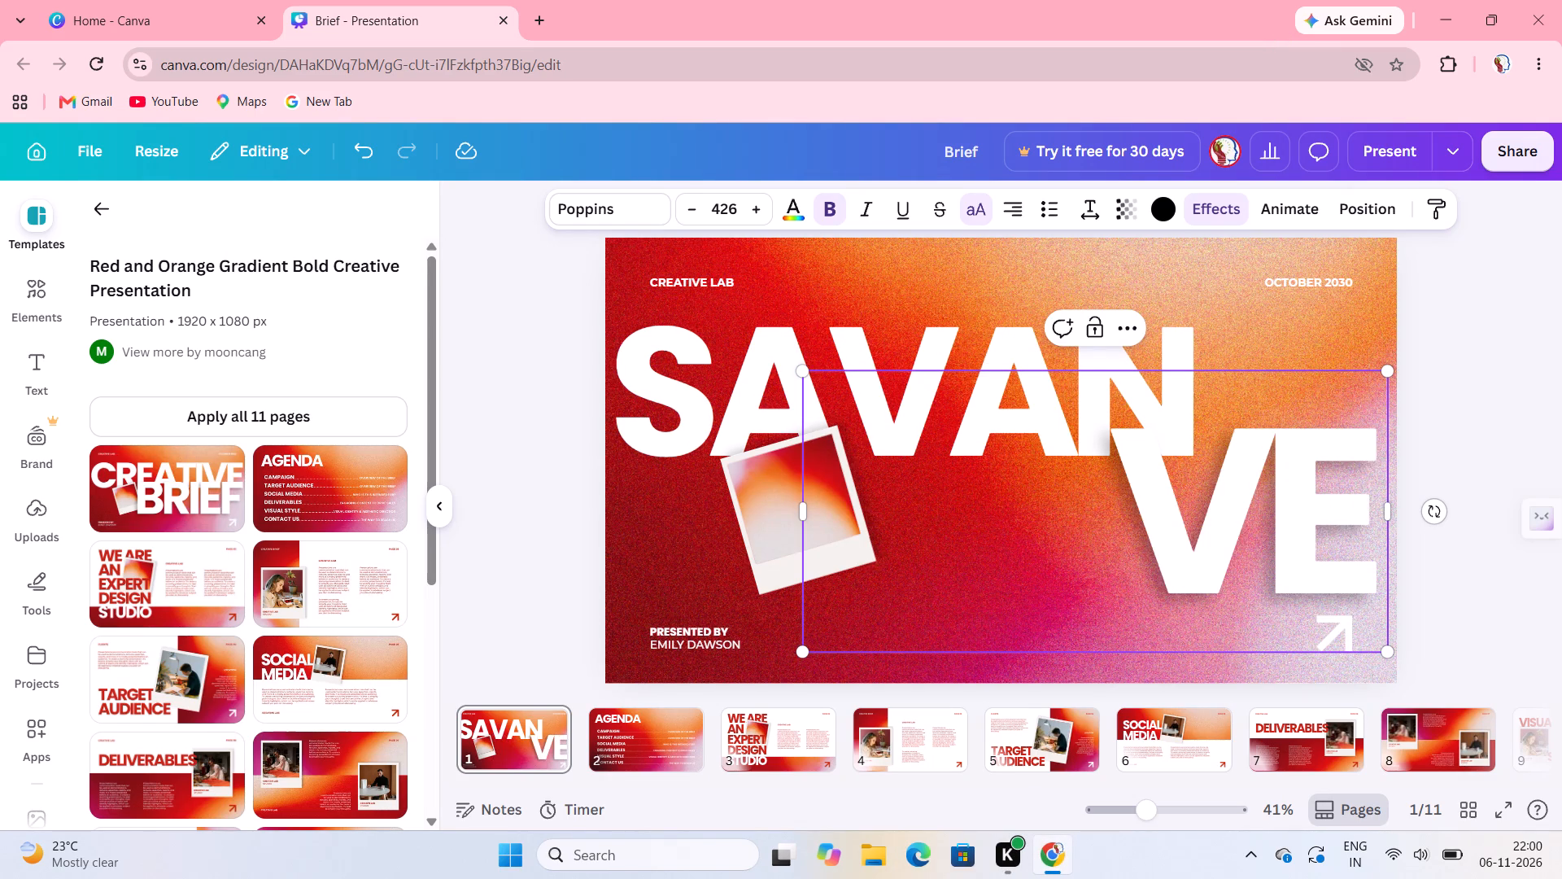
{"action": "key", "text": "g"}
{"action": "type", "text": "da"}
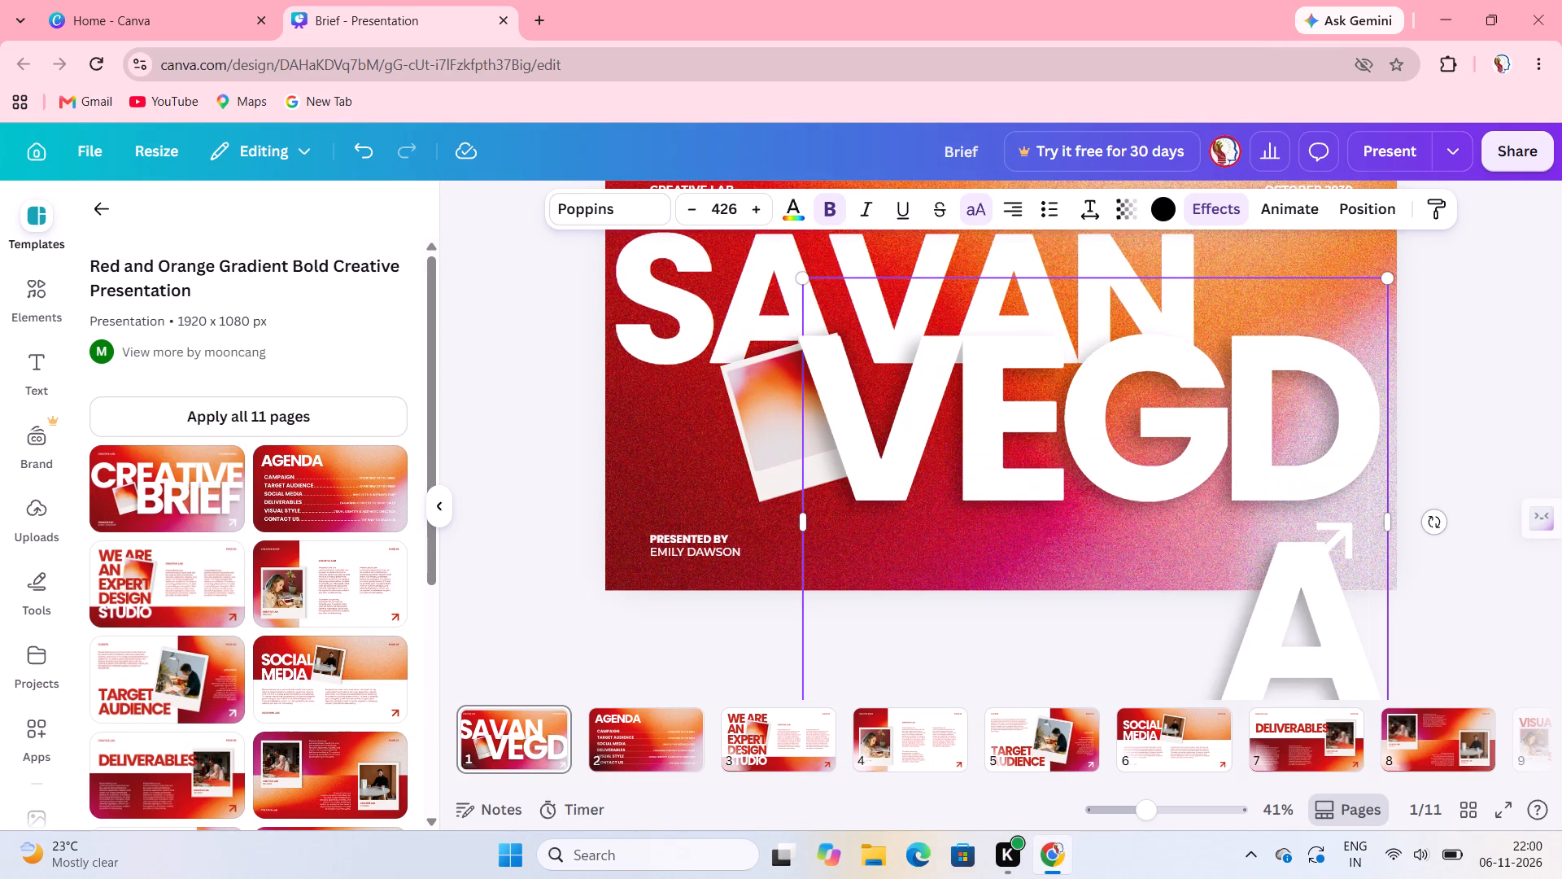
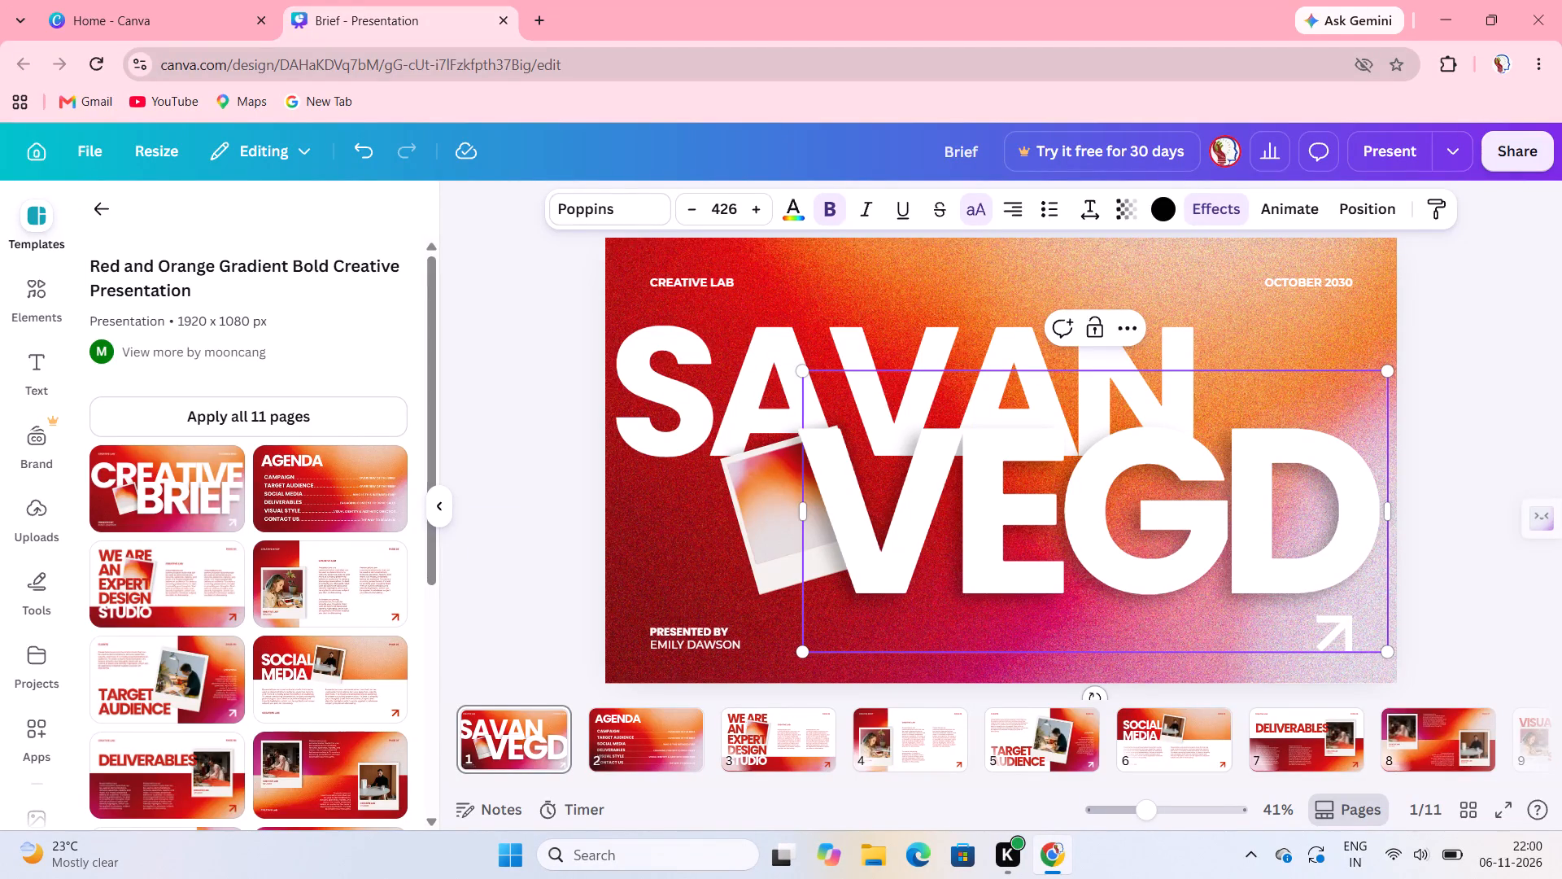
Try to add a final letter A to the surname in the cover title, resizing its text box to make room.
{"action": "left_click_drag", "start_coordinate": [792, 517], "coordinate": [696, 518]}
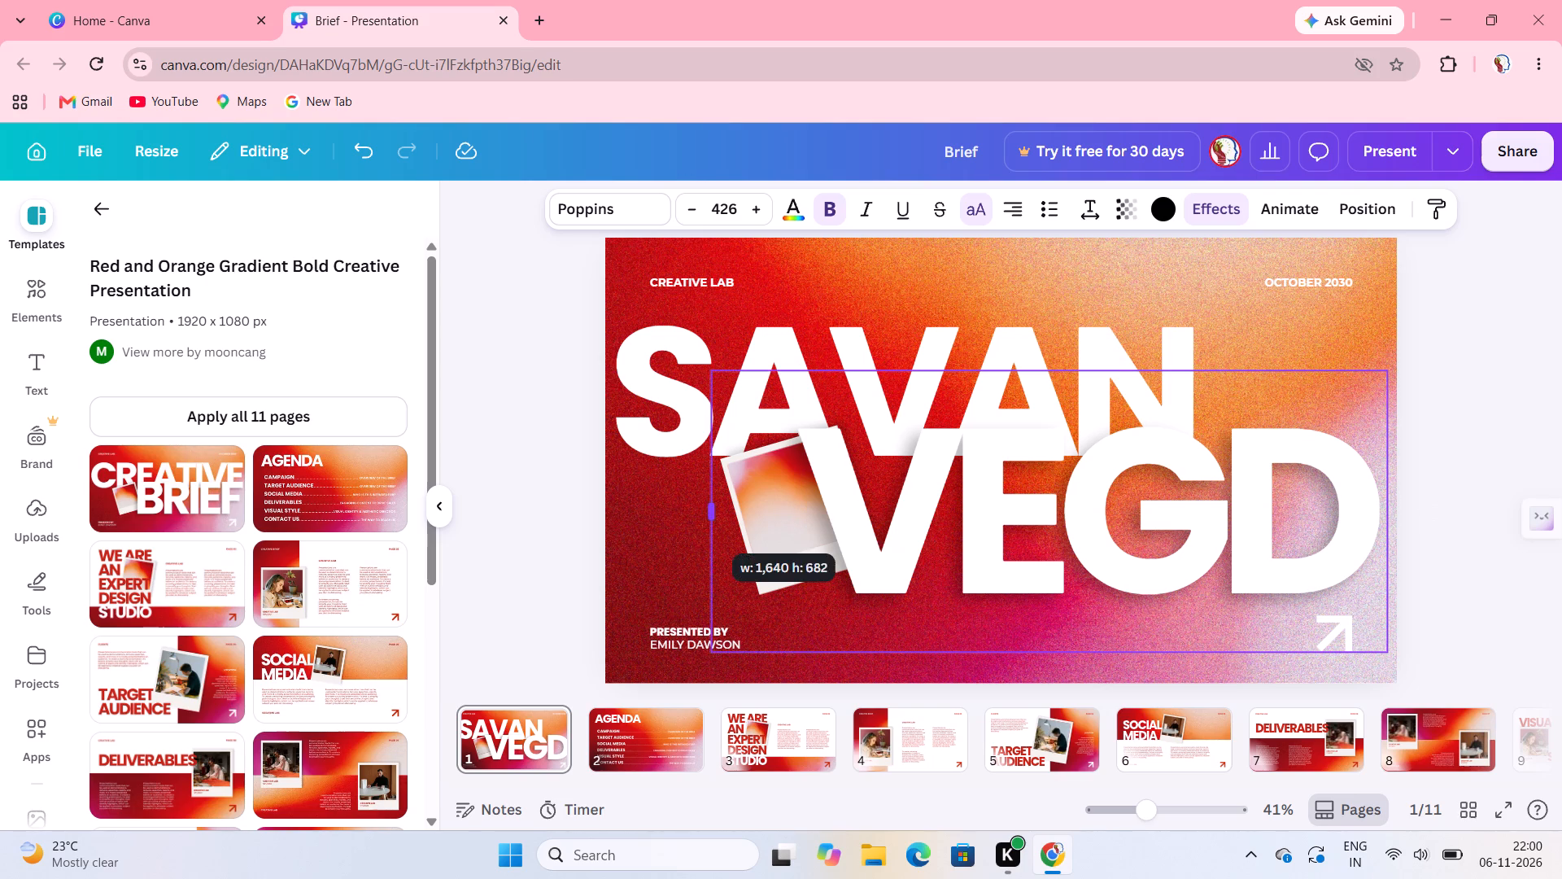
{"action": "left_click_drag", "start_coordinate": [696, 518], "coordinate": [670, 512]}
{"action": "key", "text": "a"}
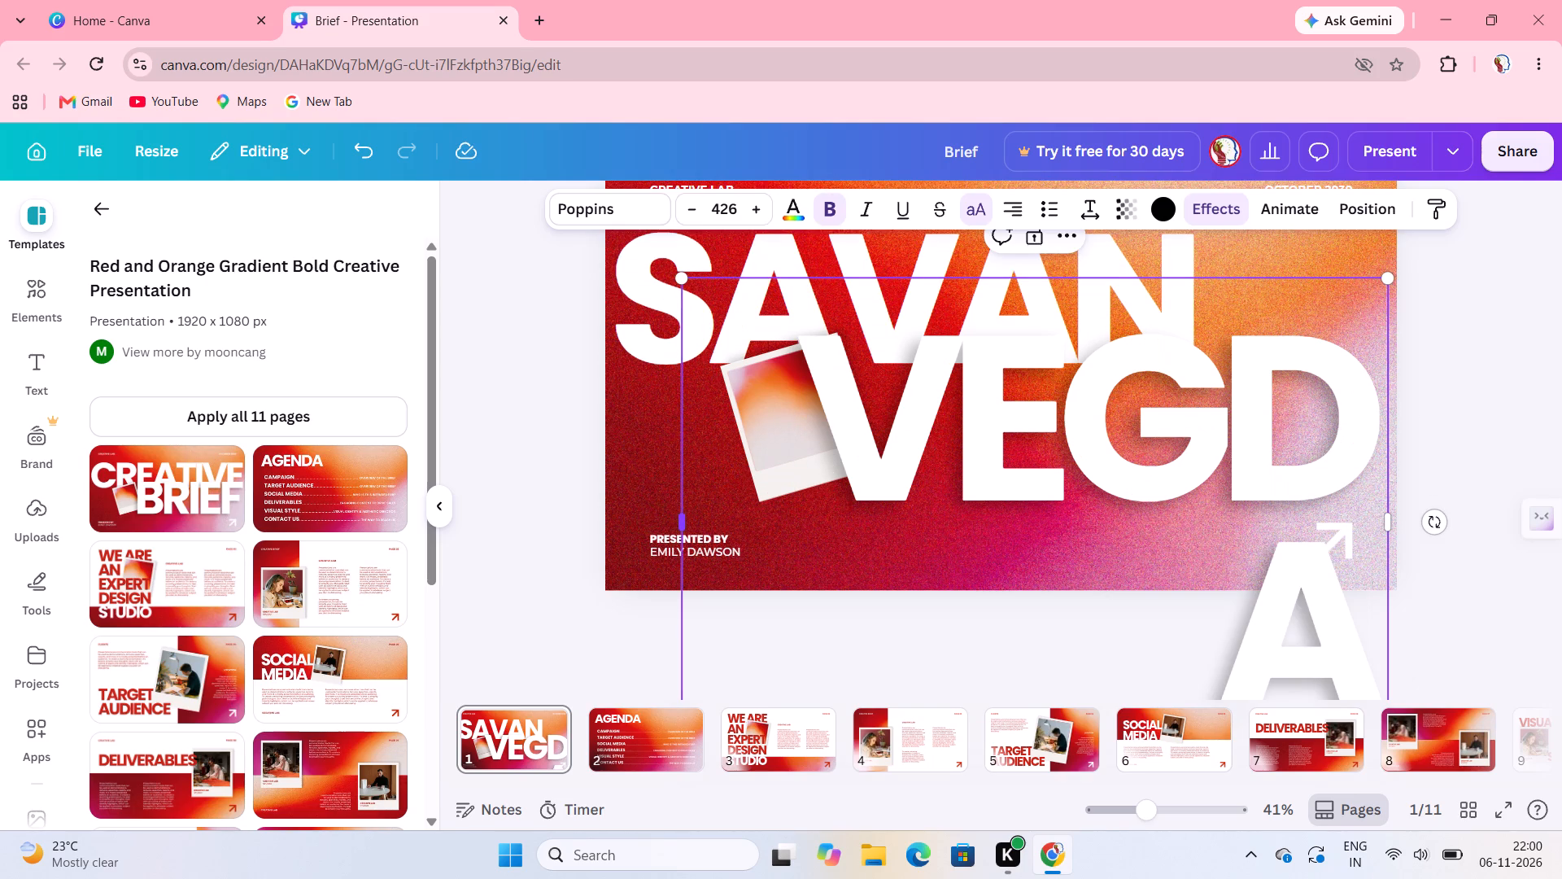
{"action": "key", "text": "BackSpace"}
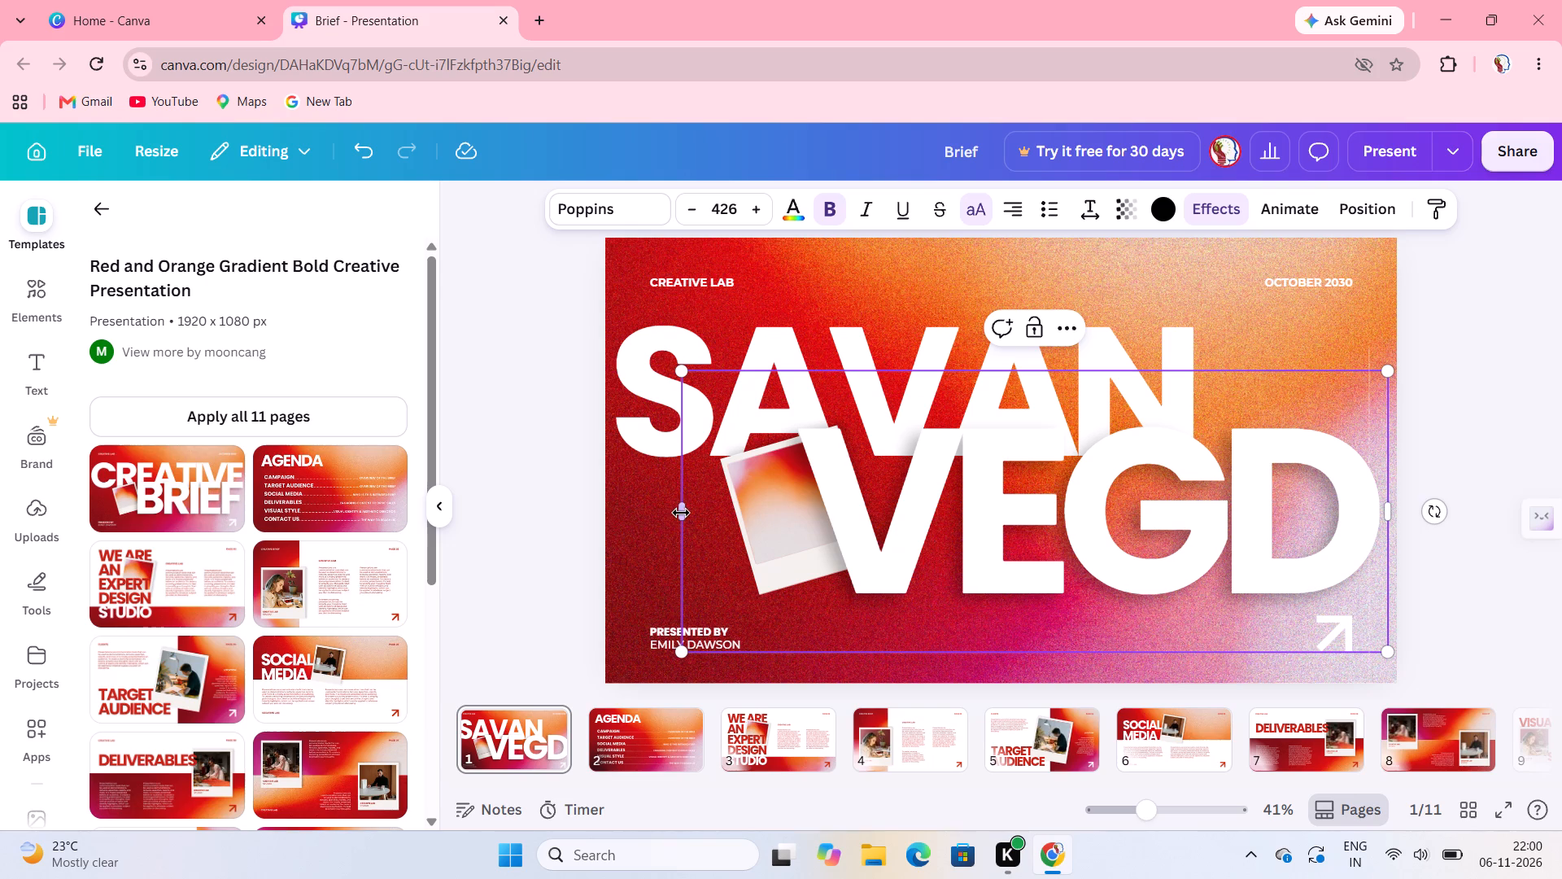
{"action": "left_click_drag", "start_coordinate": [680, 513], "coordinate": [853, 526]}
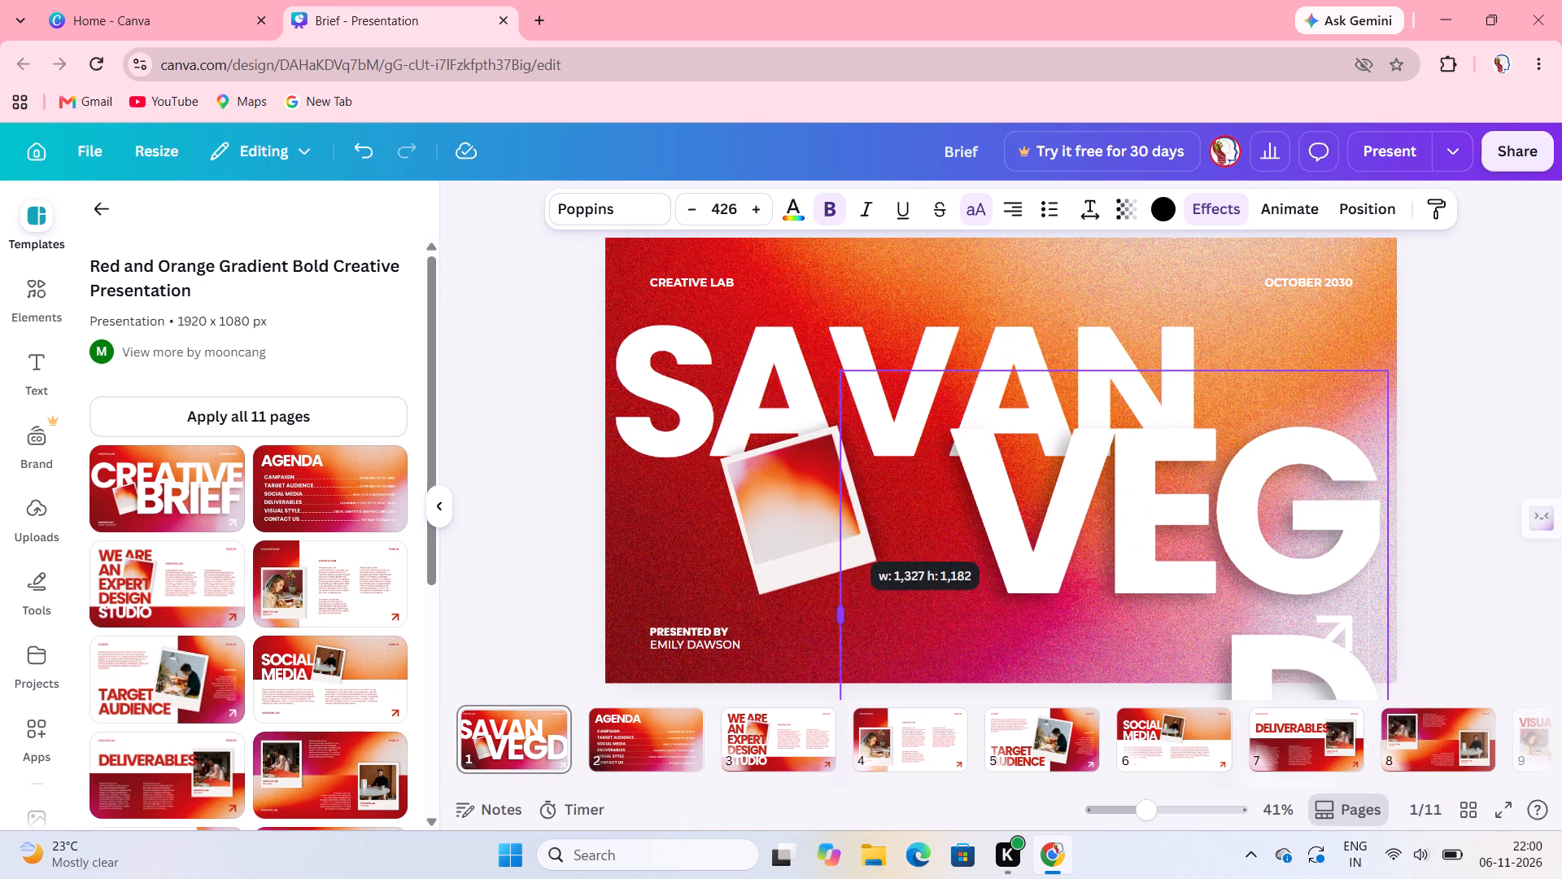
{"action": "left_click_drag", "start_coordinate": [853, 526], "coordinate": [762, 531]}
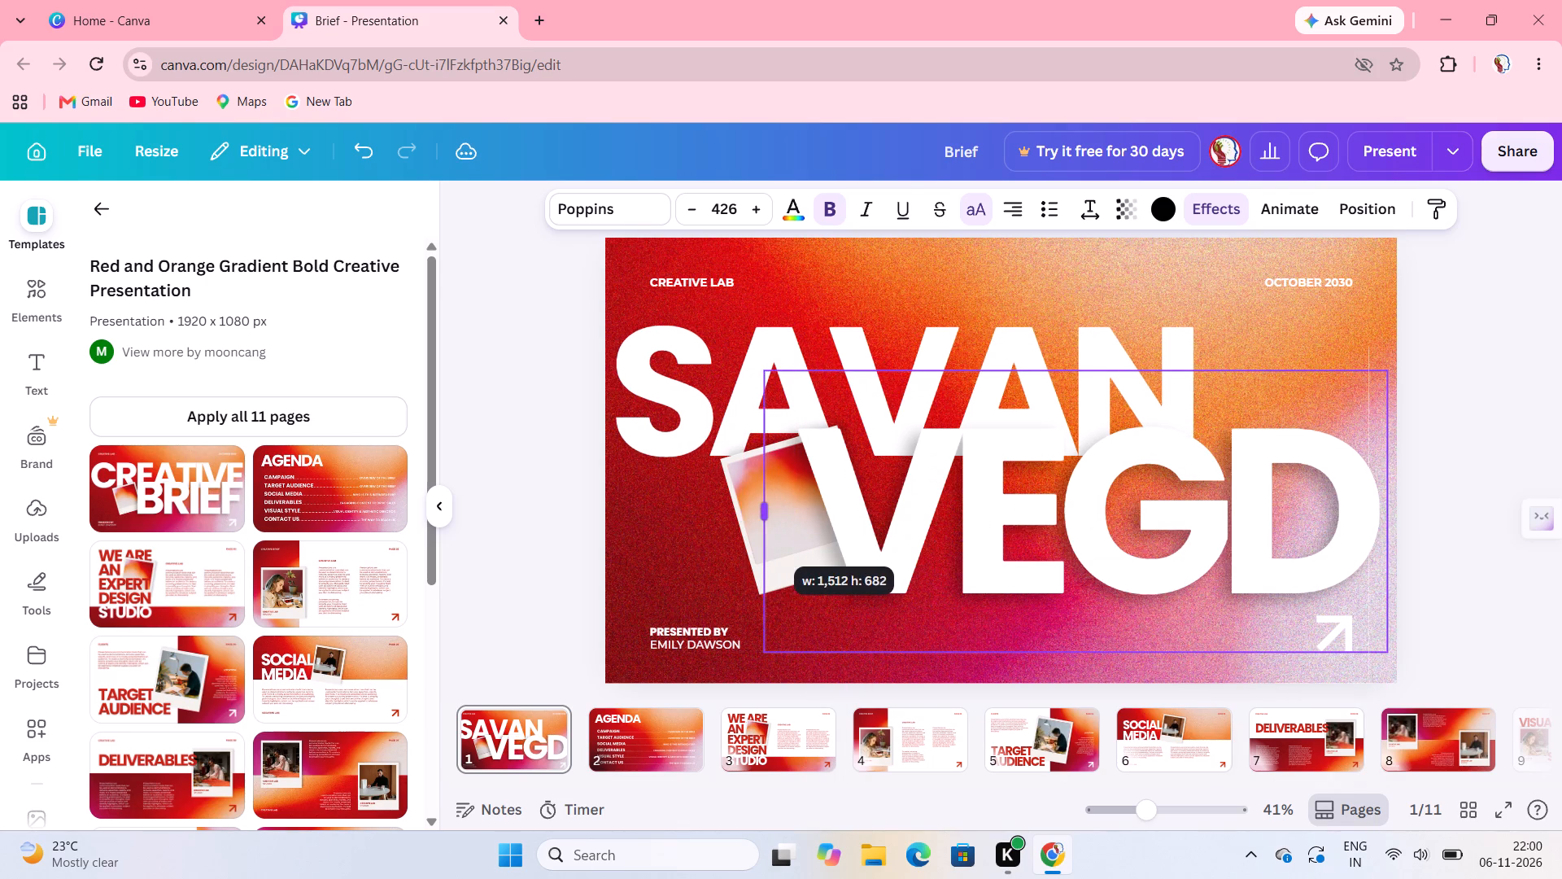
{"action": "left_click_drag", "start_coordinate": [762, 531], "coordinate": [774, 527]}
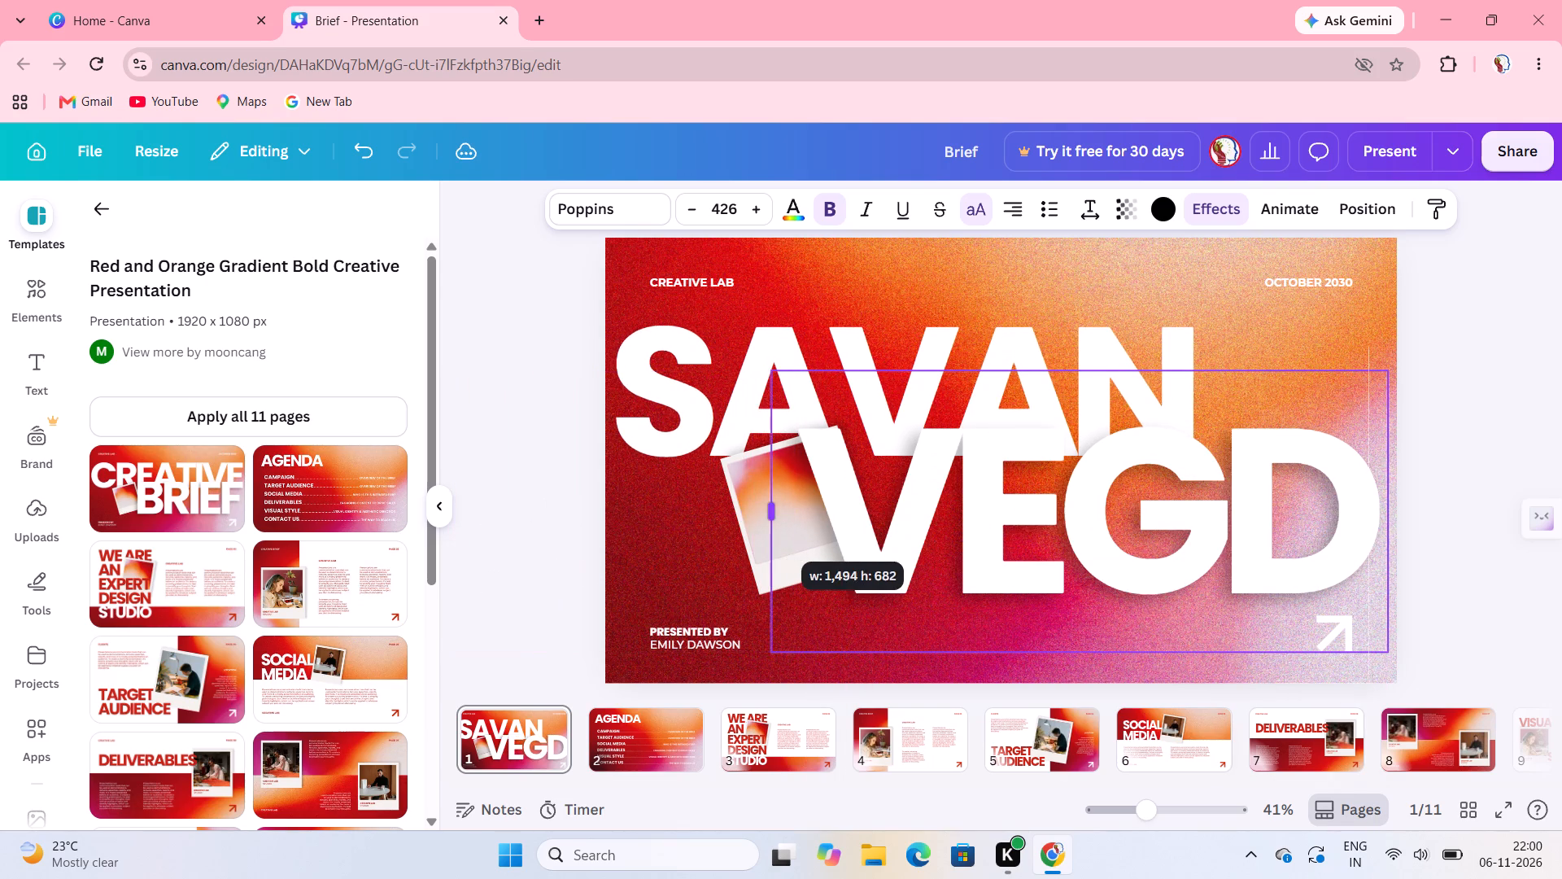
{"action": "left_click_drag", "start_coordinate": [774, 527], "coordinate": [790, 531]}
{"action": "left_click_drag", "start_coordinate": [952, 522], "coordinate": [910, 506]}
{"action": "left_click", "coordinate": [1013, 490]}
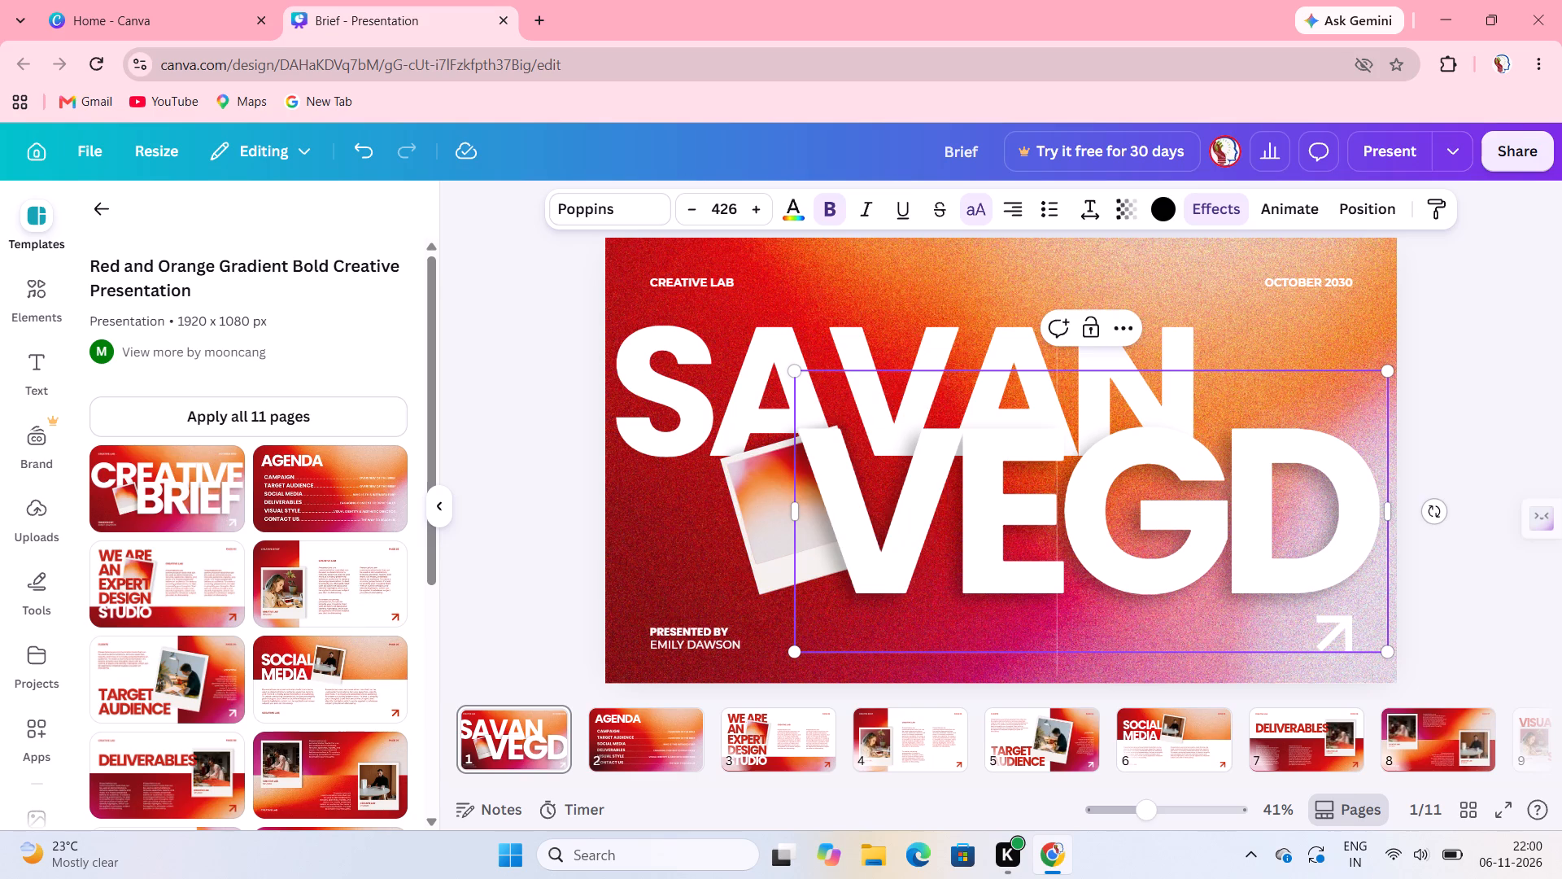
Move the first name text up on the cover slide, keeping it horizontally centred above the surname.
{"action": "left_click", "coordinate": [1038, 367]}
{"action": "left_click_drag", "start_coordinate": [1038, 367], "coordinate": [970, 370]}
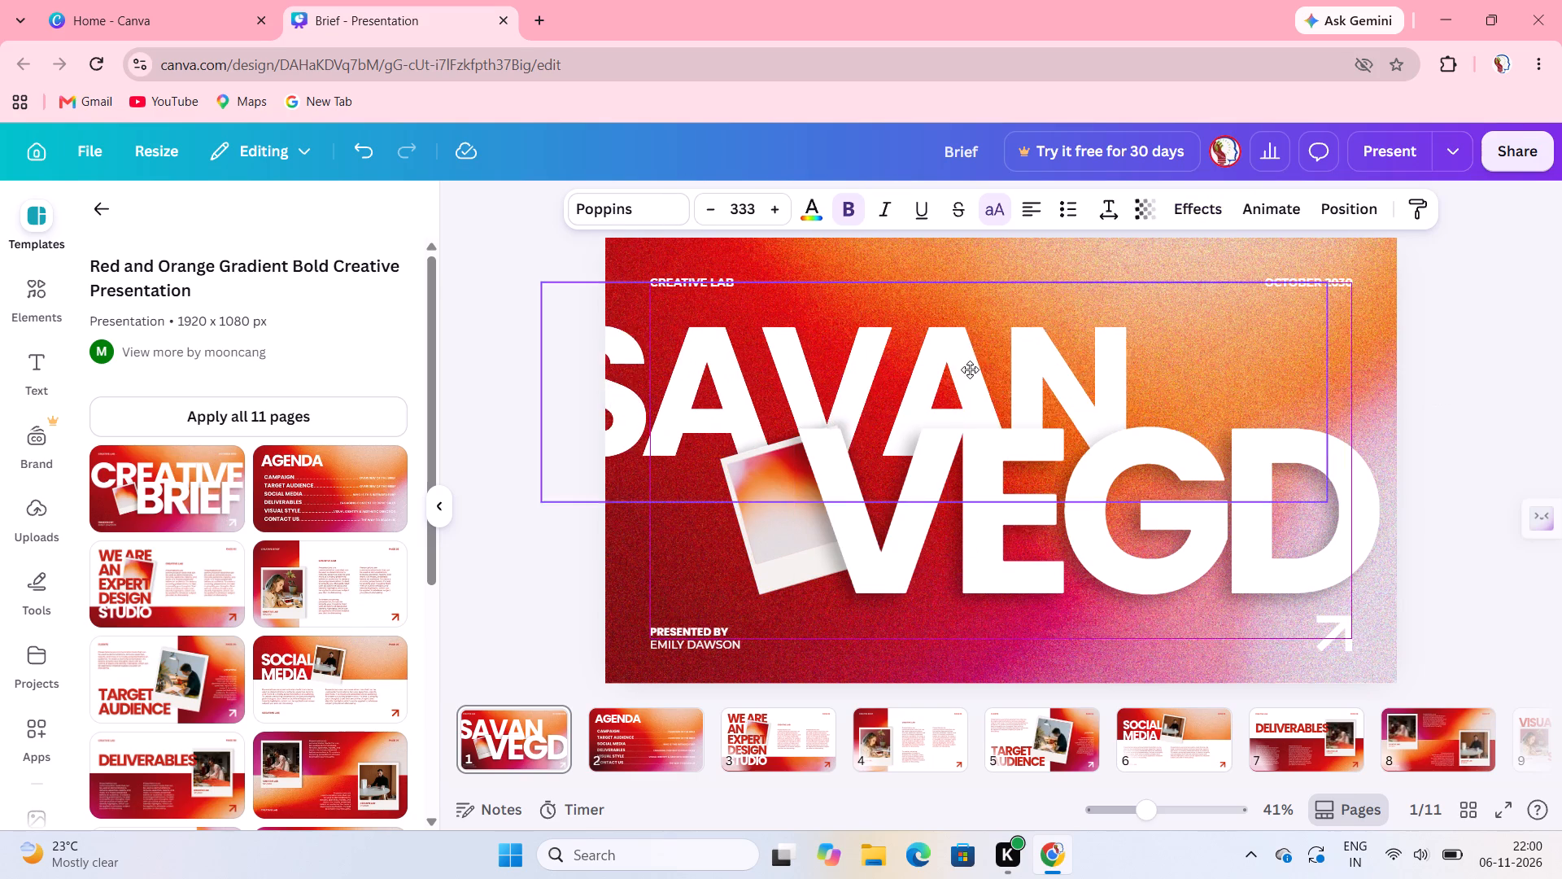
{"action": "left_click_drag", "start_coordinate": [970, 370], "coordinate": [1021, 331]}
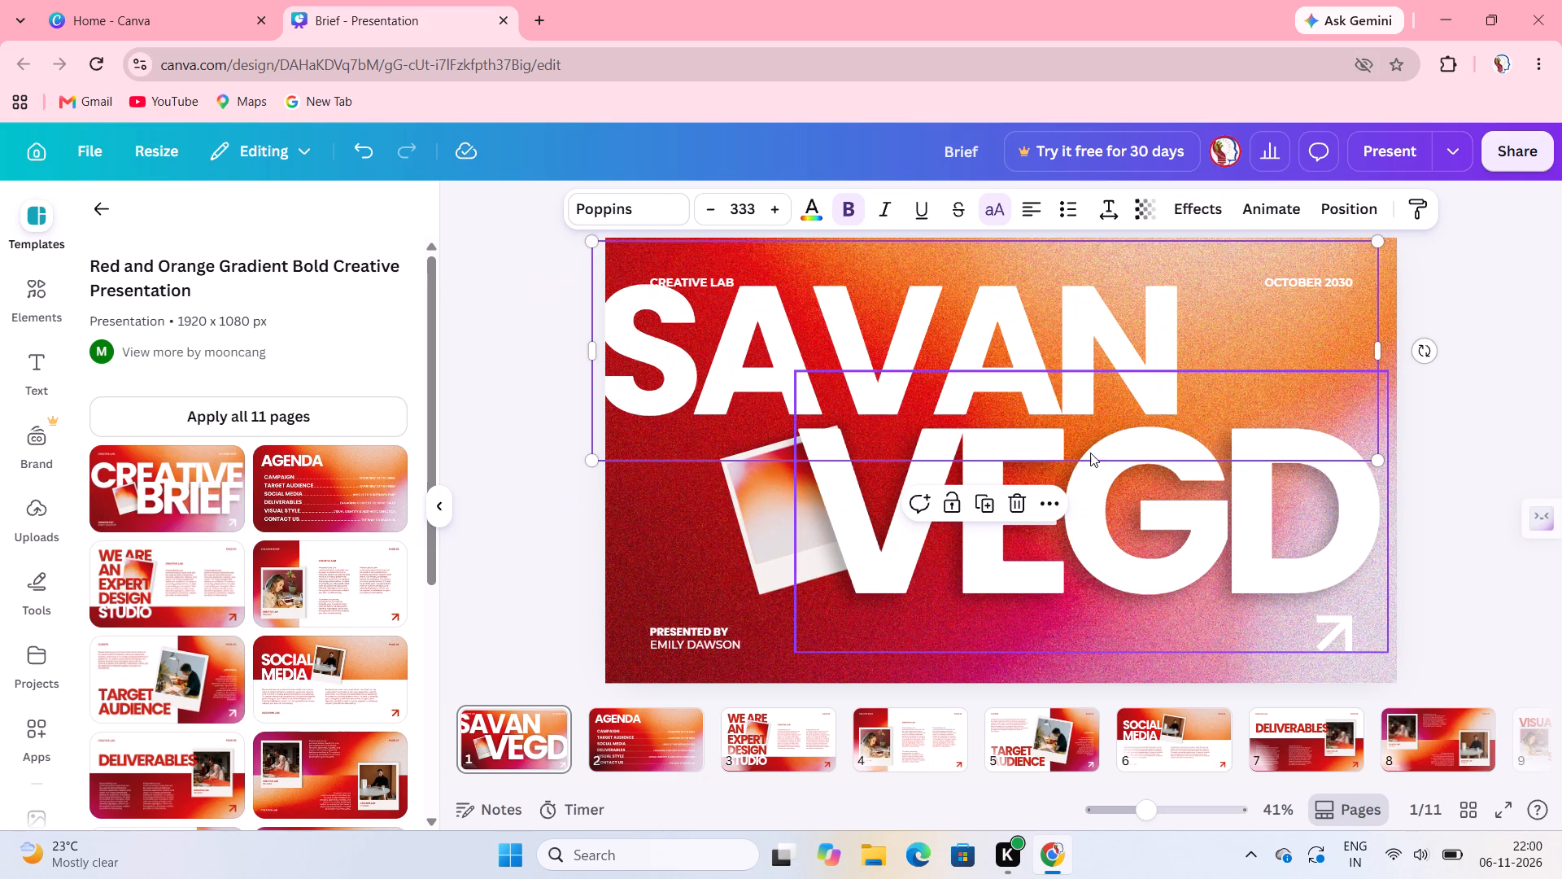
{"action": "left_click_drag", "start_coordinate": [1091, 453], "coordinate": [1096, 447]}
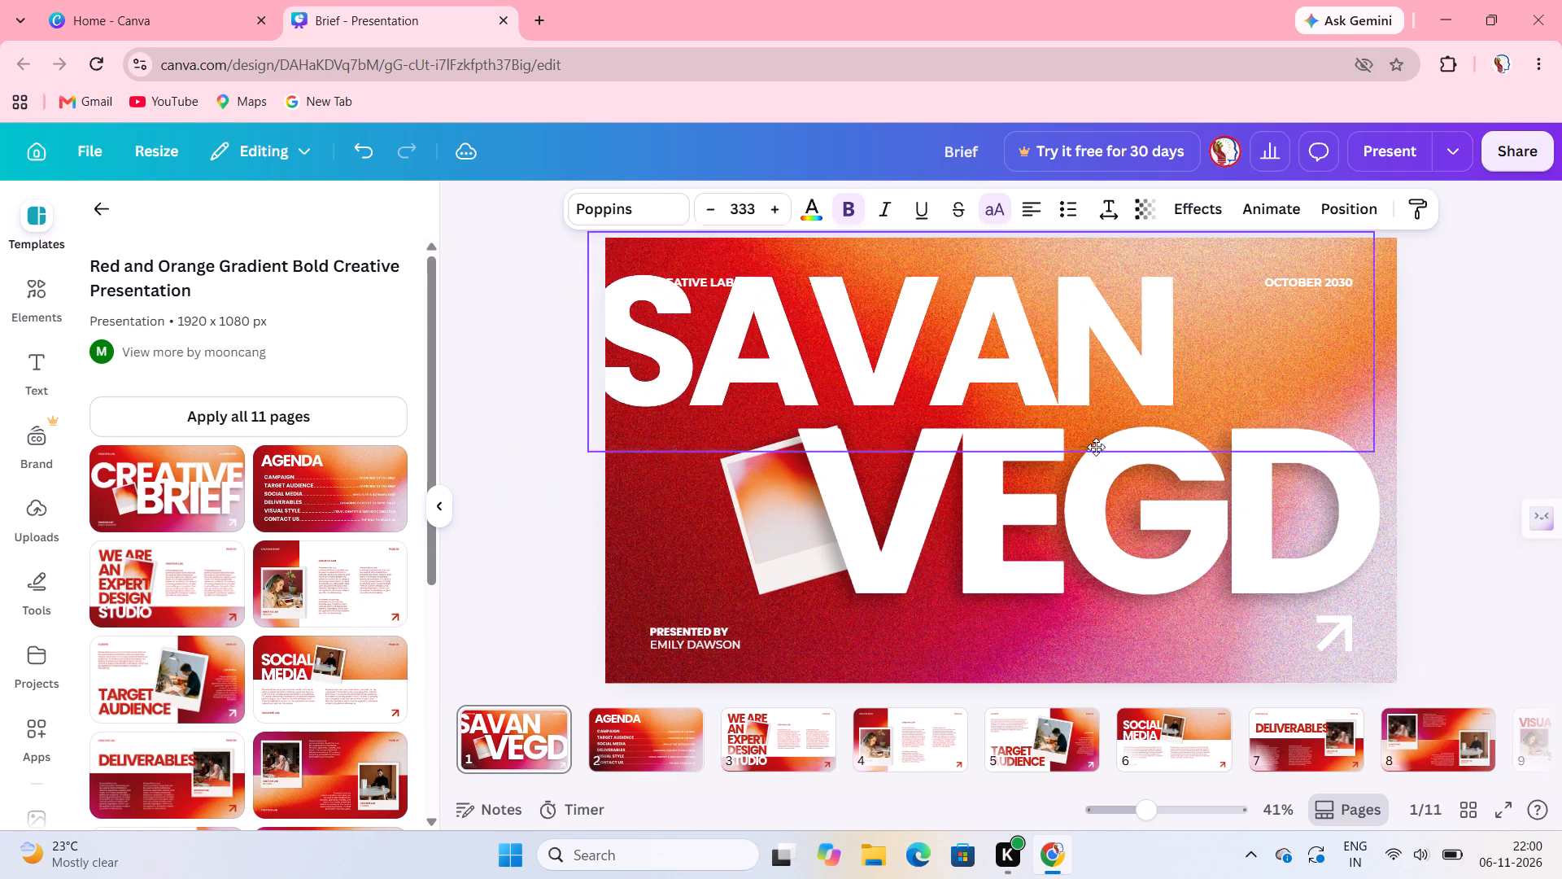
{"action": "left_click_drag", "start_coordinate": [1096, 447], "coordinate": [1107, 457]}
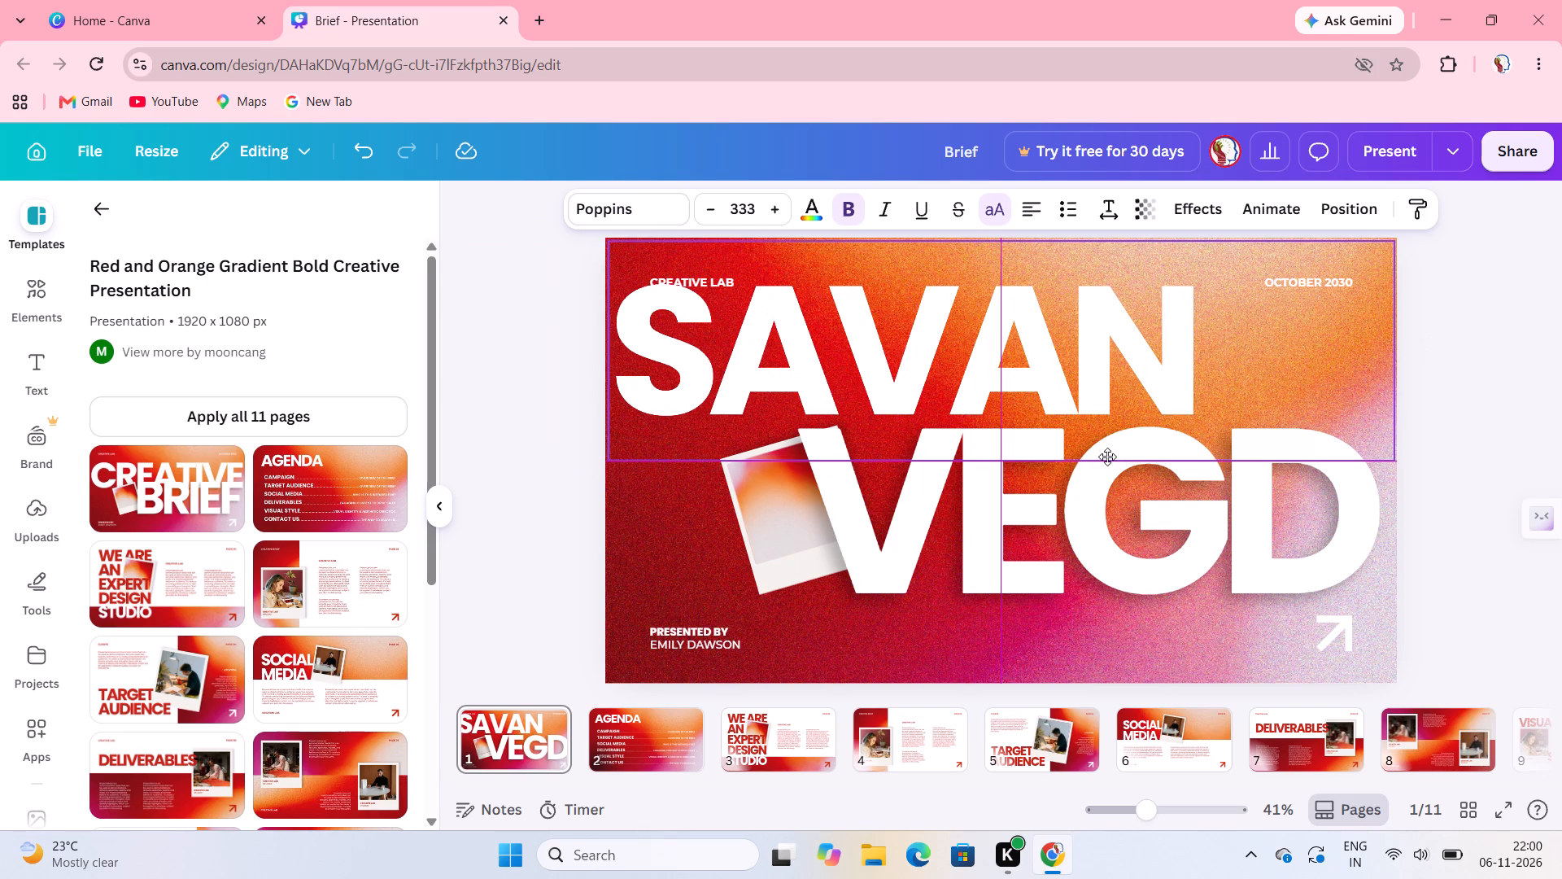
Move the surname text left and slightly down on the cover slide so it overlaps the photo frame.
{"action": "left_click", "coordinate": [1132, 532]}
{"action": "left_click_drag", "start_coordinate": [1132, 532], "coordinate": [1046, 539]}
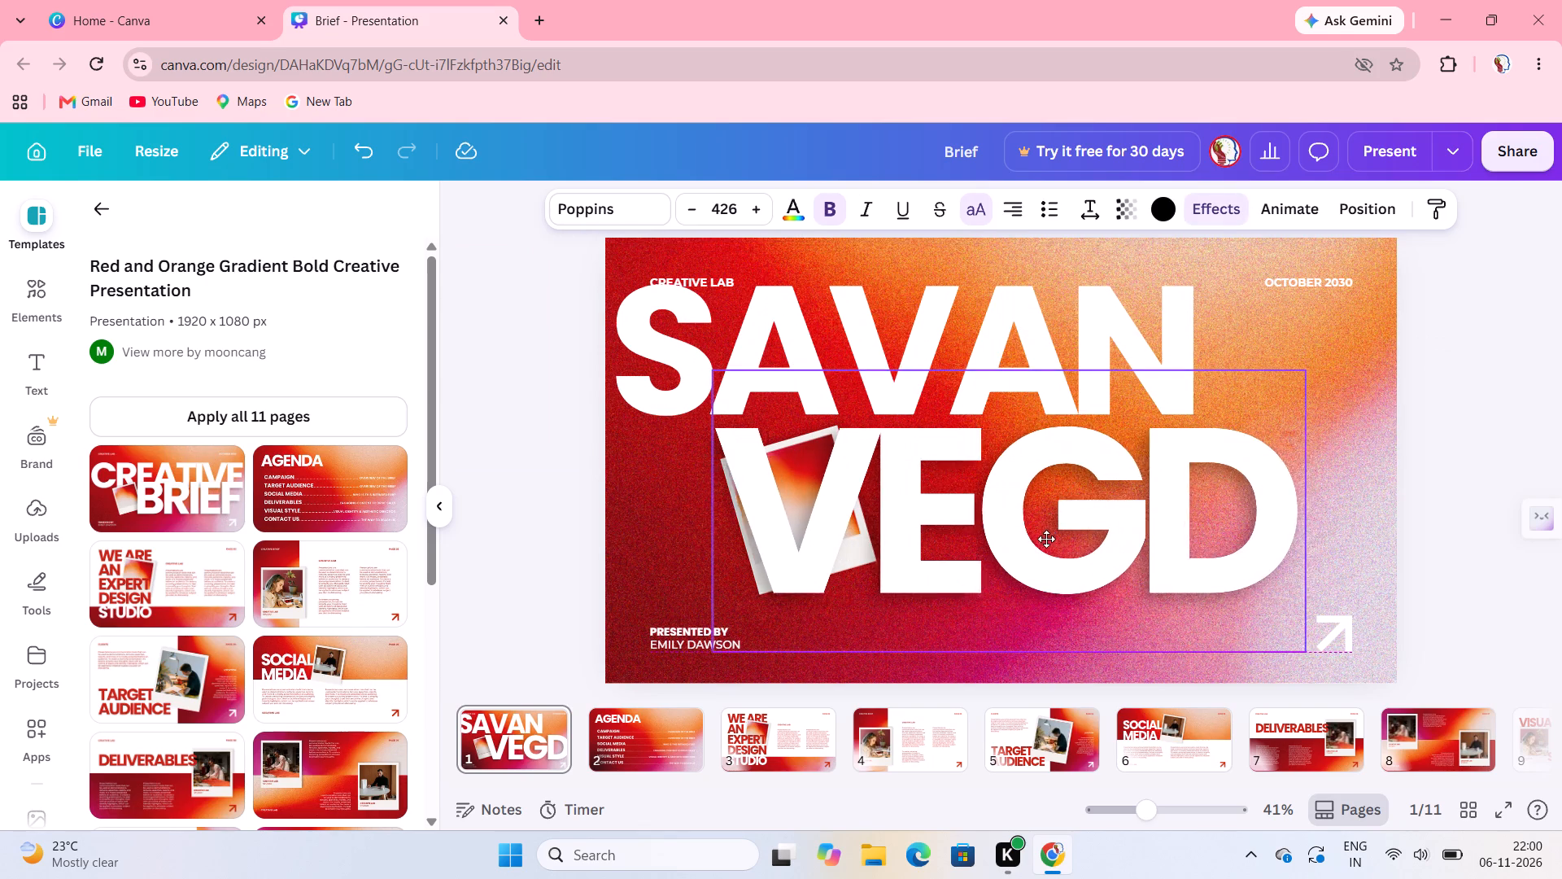
{"action": "left_click_drag", "start_coordinate": [1046, 539], "coordinate": [1030, 540]}
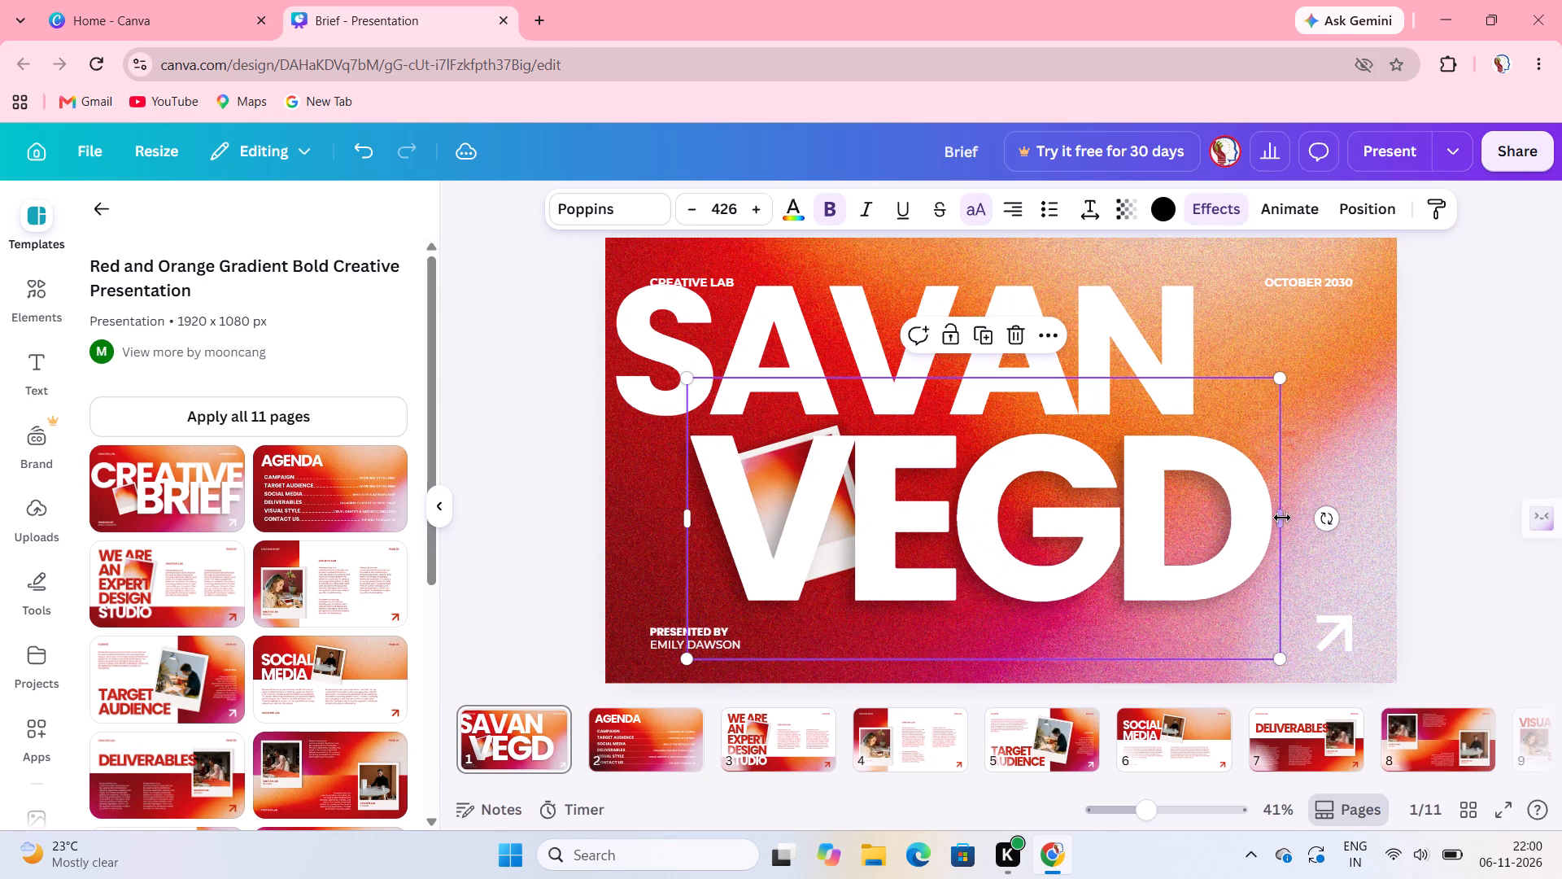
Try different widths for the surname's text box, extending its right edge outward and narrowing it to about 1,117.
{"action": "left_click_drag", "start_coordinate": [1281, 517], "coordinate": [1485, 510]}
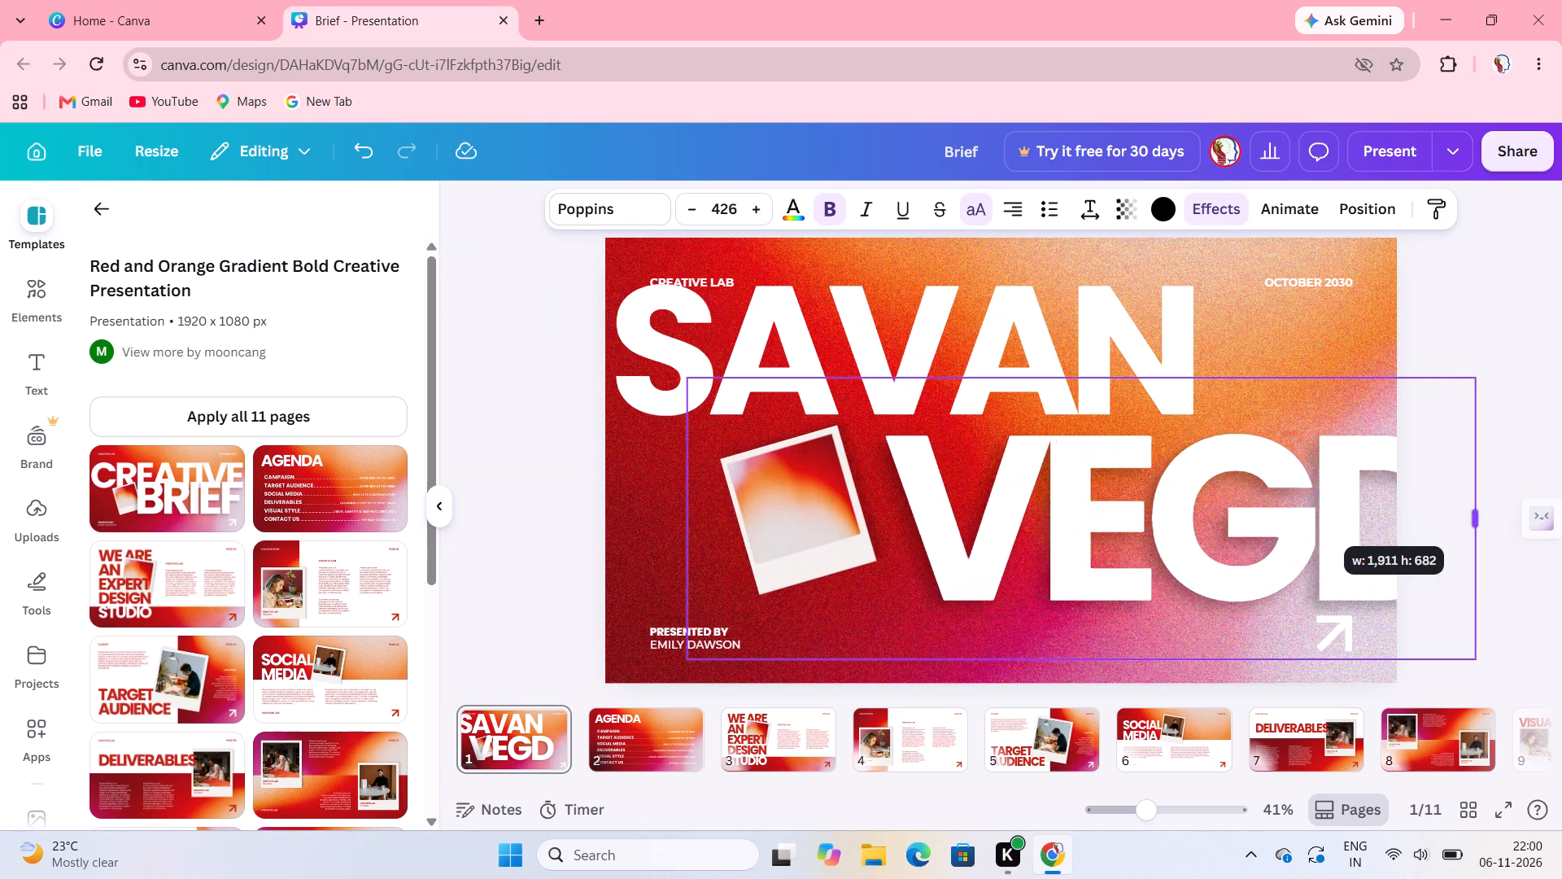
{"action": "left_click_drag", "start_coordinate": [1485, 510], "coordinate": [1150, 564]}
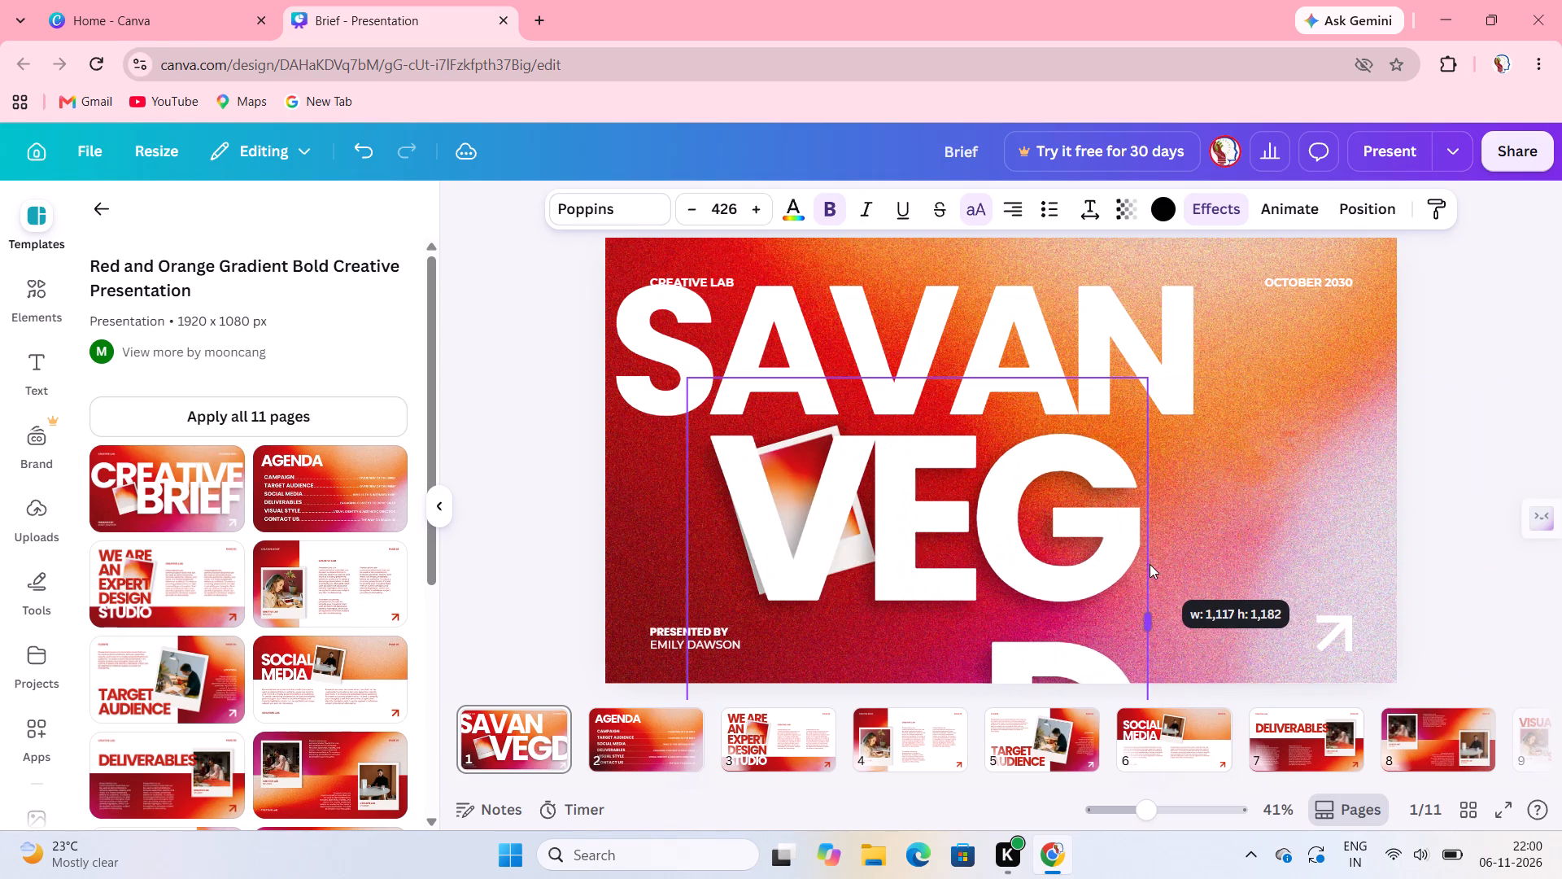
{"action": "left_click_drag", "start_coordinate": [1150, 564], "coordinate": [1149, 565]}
Append the letter A to the end of the surname in the cover slide's title.
{"action": "key", "text": "a"}
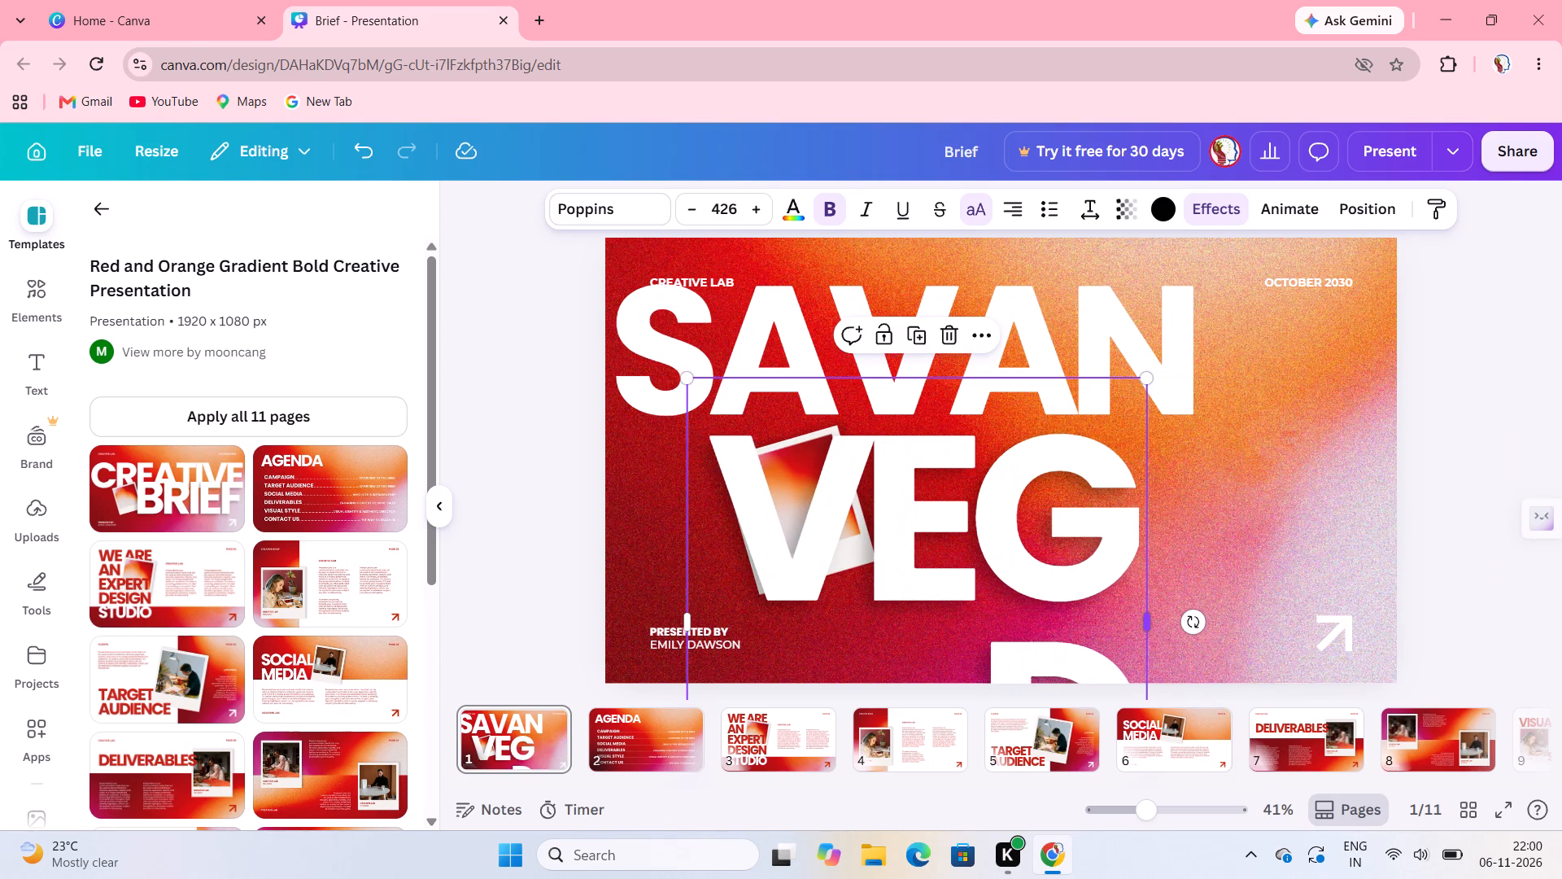
{"action": "double_click", "coordinate": [1085, 653]}
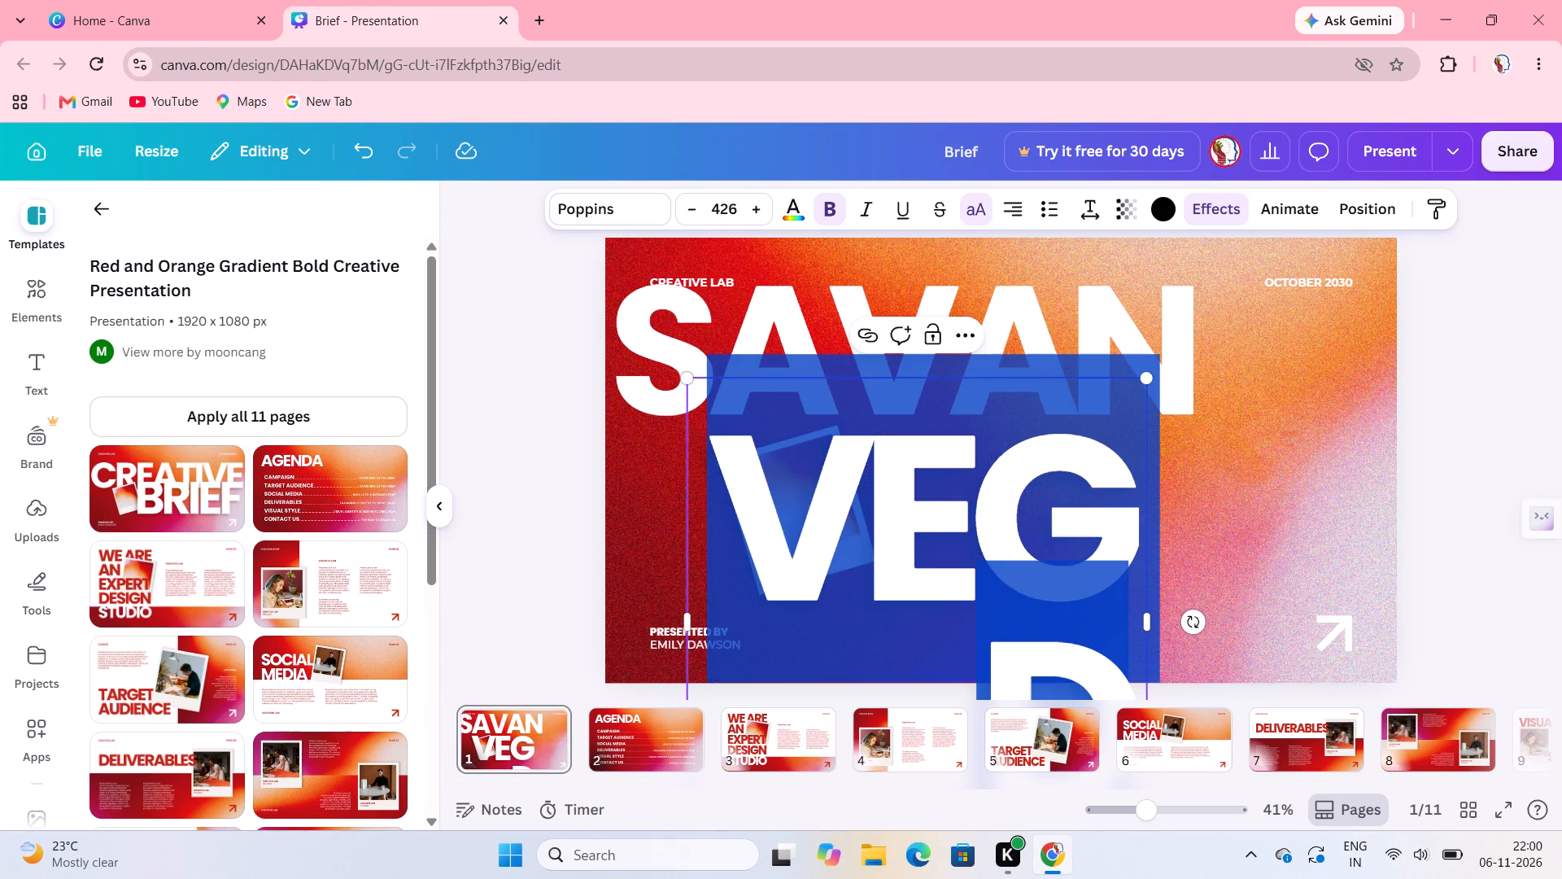
{"action": "left_click", "coordinate": [1085, 653]}
{"action": "key", "text": "a"}
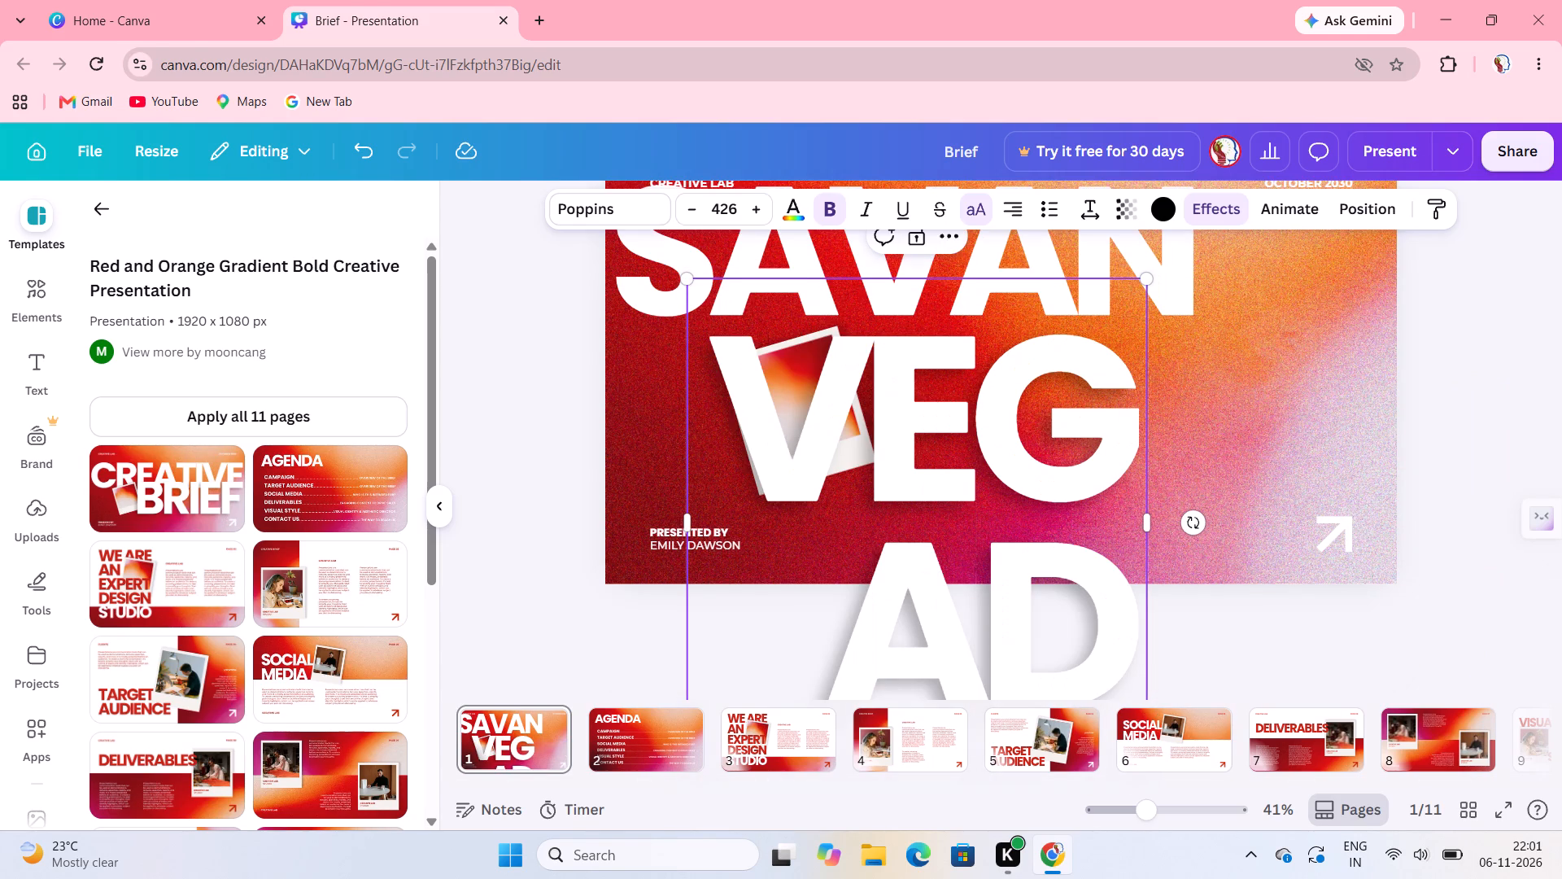
{"action": "key", "text": "BackSpace"}
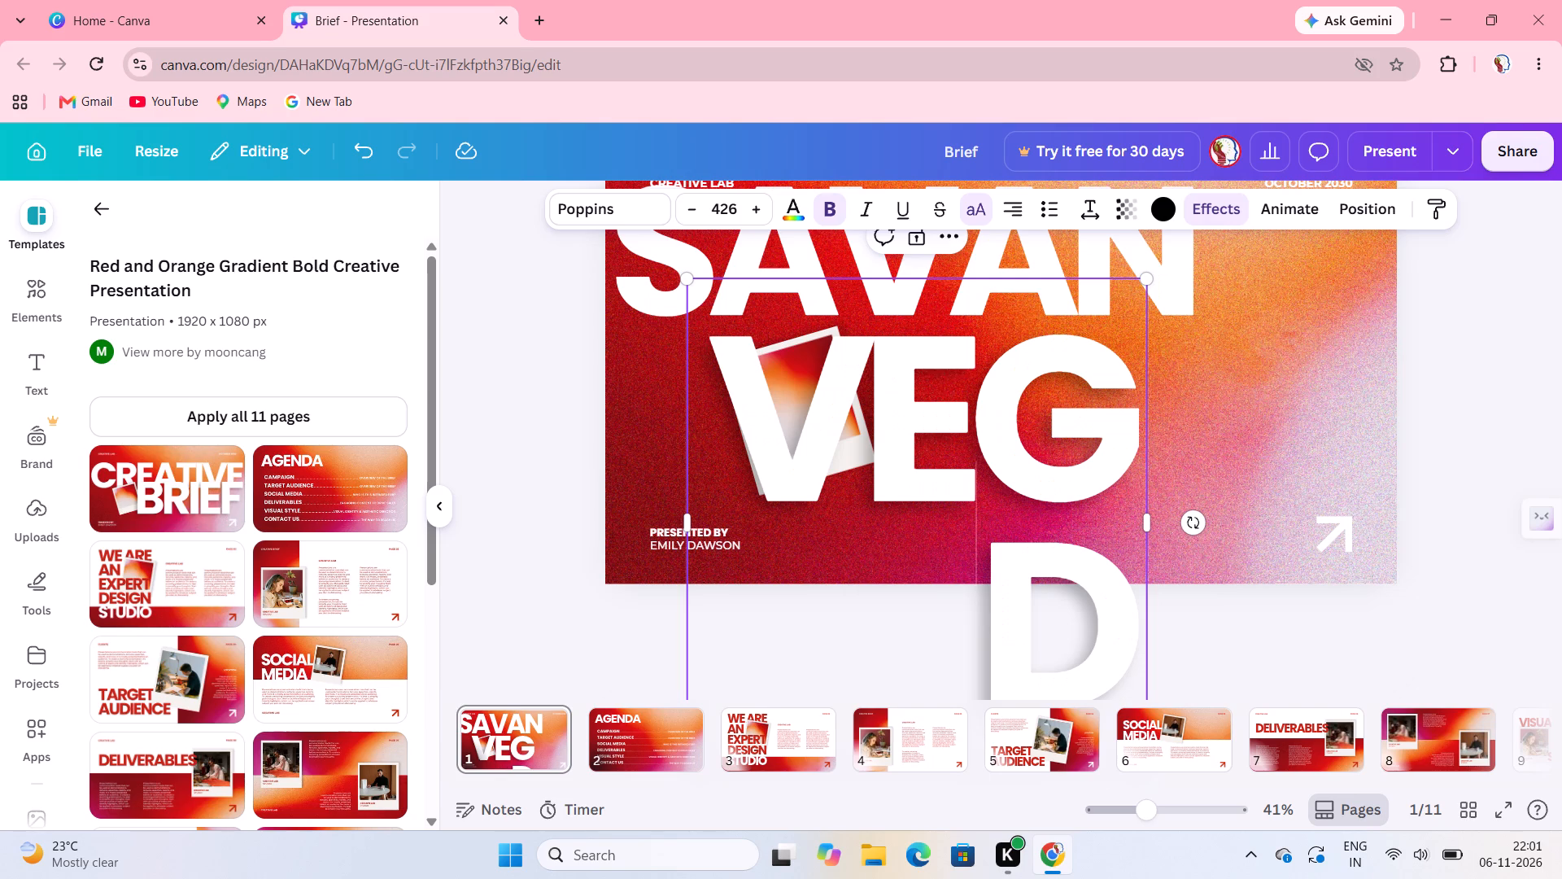
{"action": "key", "text": "Right"}
{"action": "key", "text": "a"}
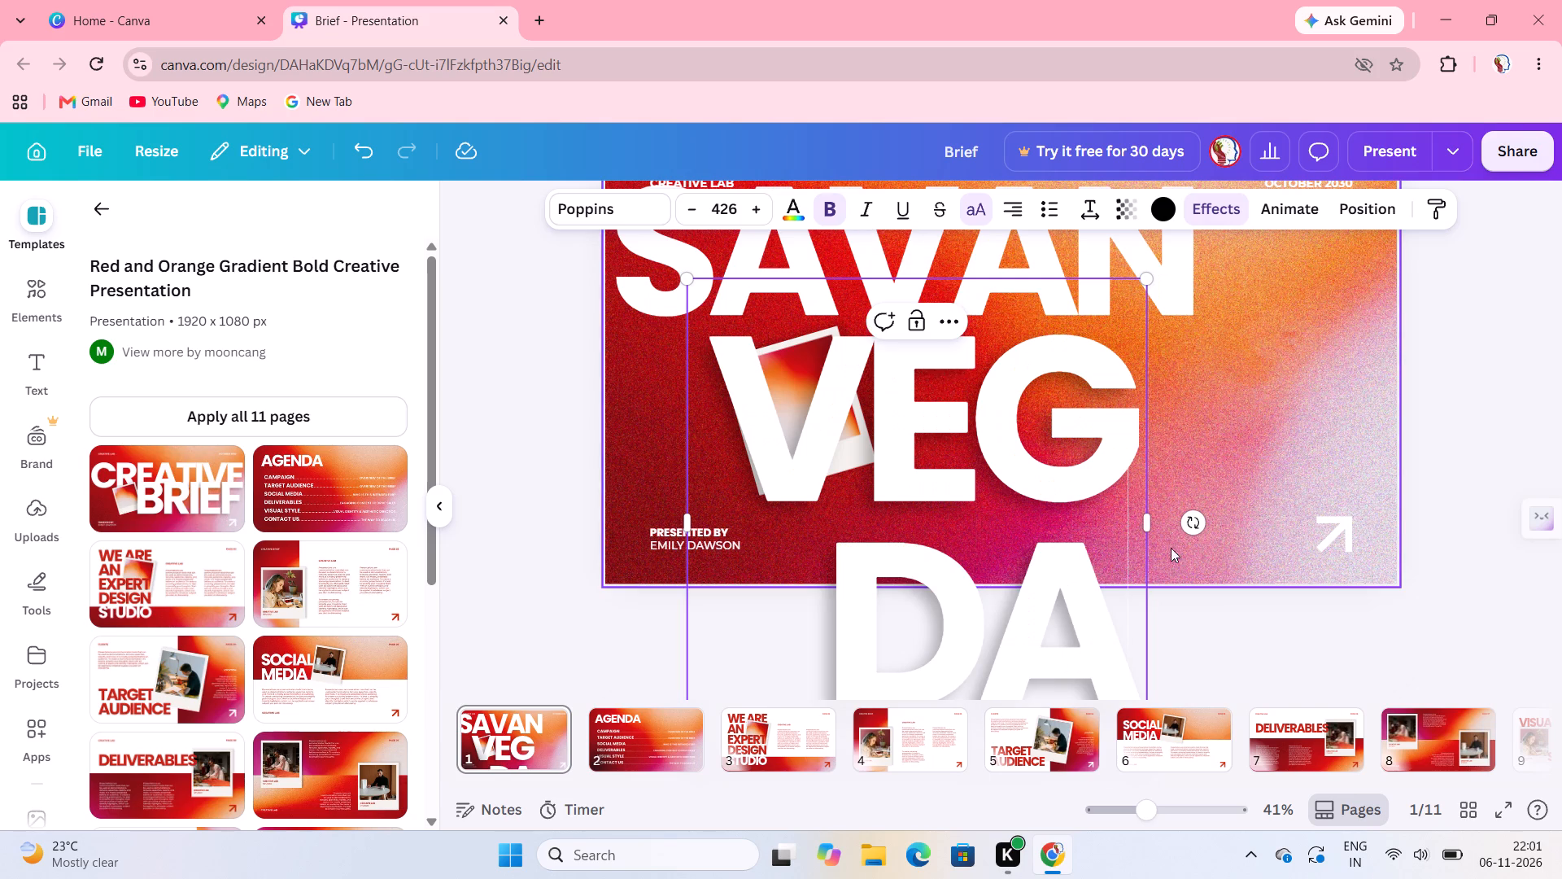
Widen the surname's text box past the slide's right edge until the whole surname fits on one line.
{"action": "left_click_drag", "start_coordinate": [1156, 528], "coordinate": [1213, 526]}
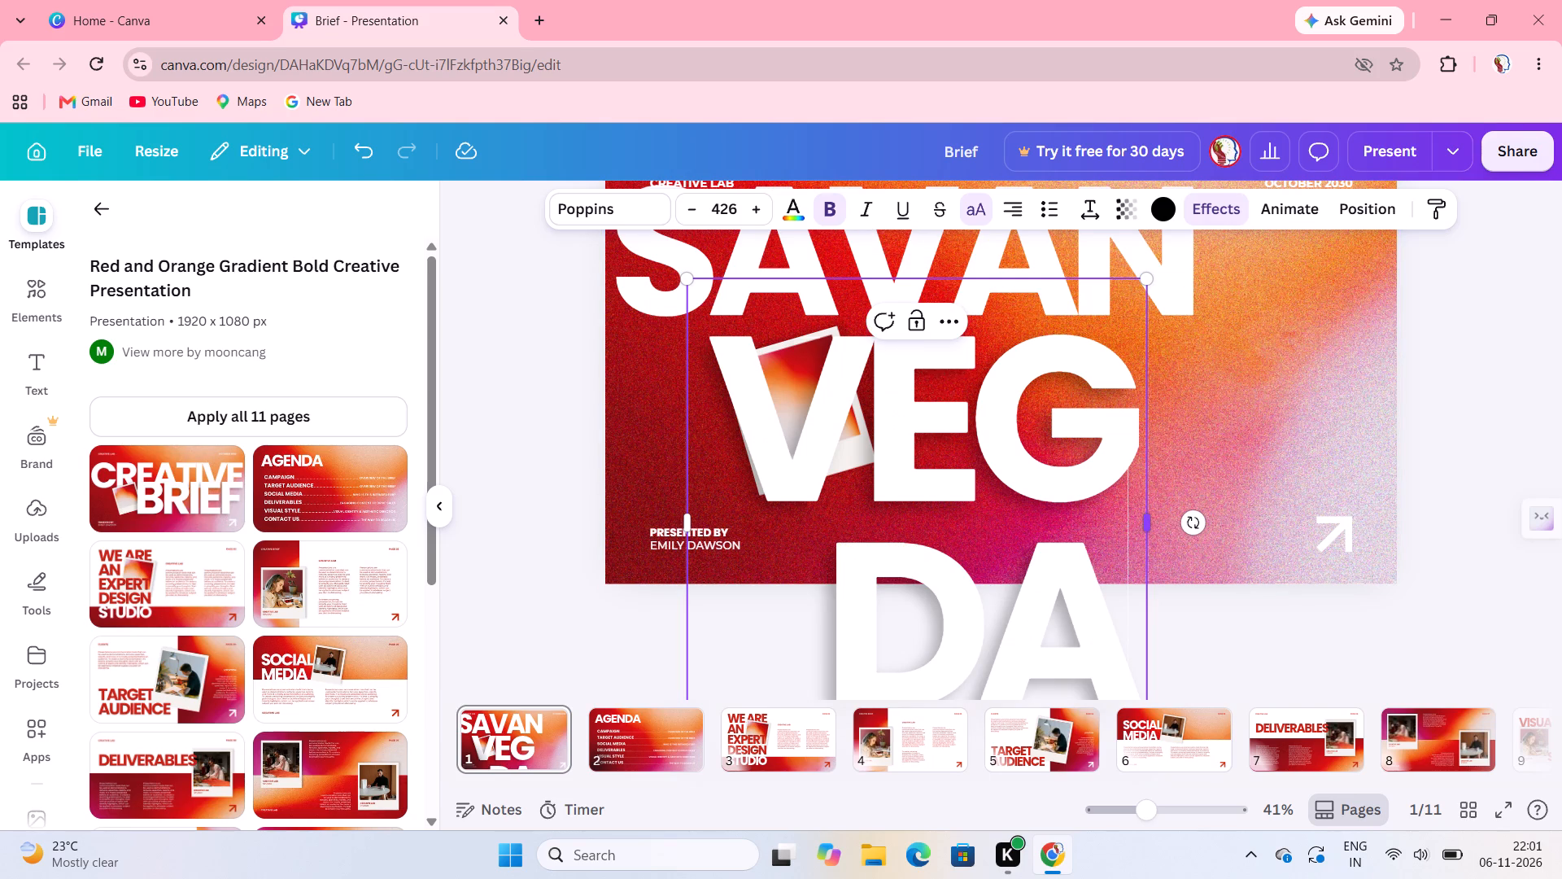
{"action": "left_click_drag", "start_coordinate": [1213, 526], "coordinate": [1503, 503]}
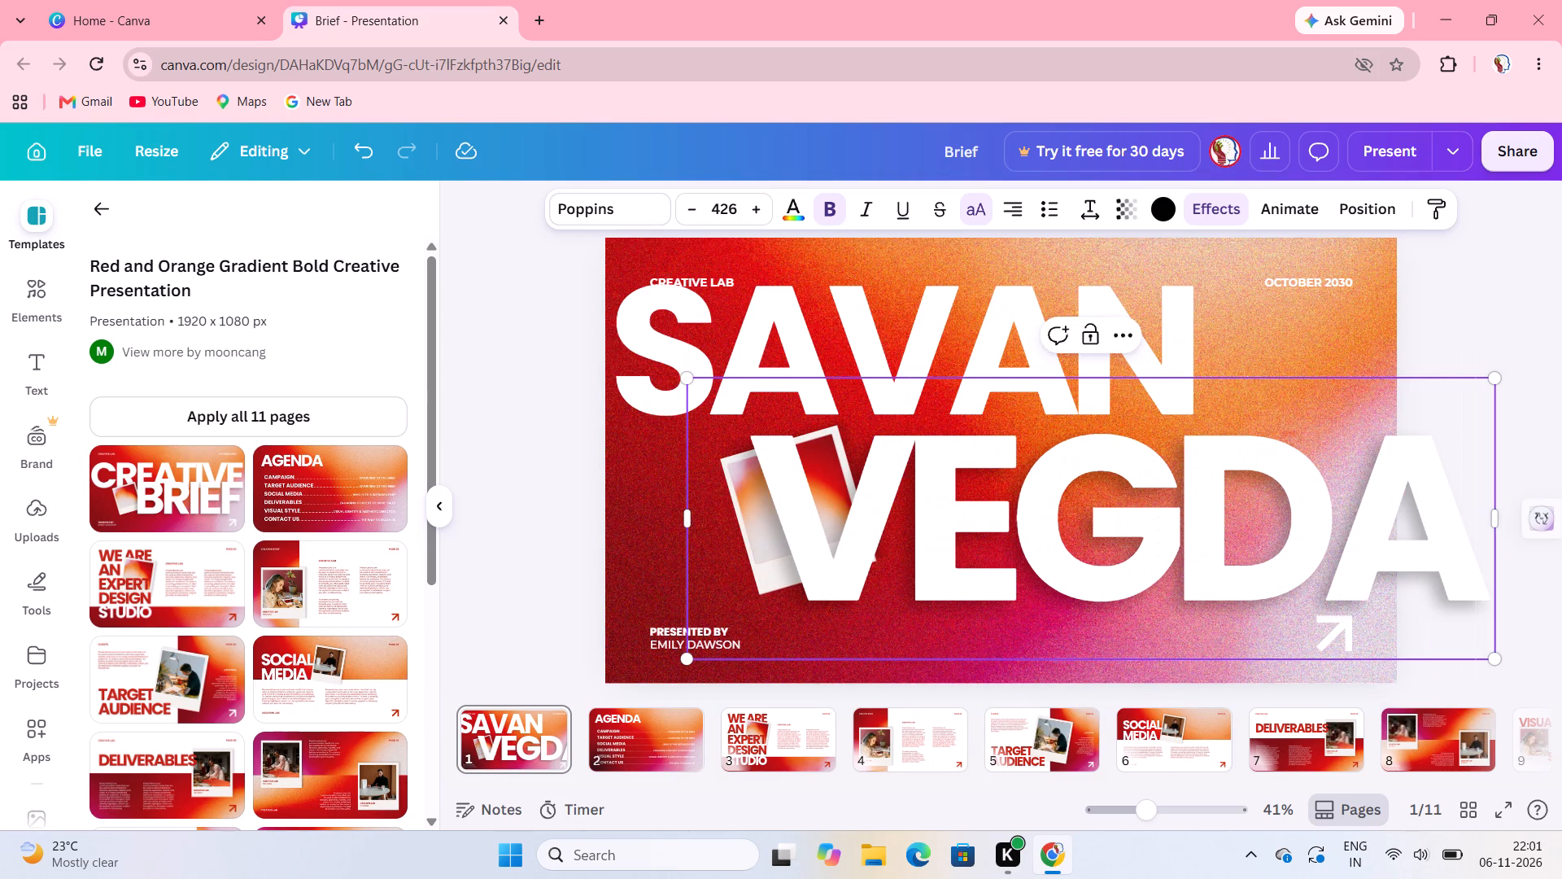
{"action": "left_click_drag", "start_coordinate": [1284, 523], "coordinate": [1224, 545]}
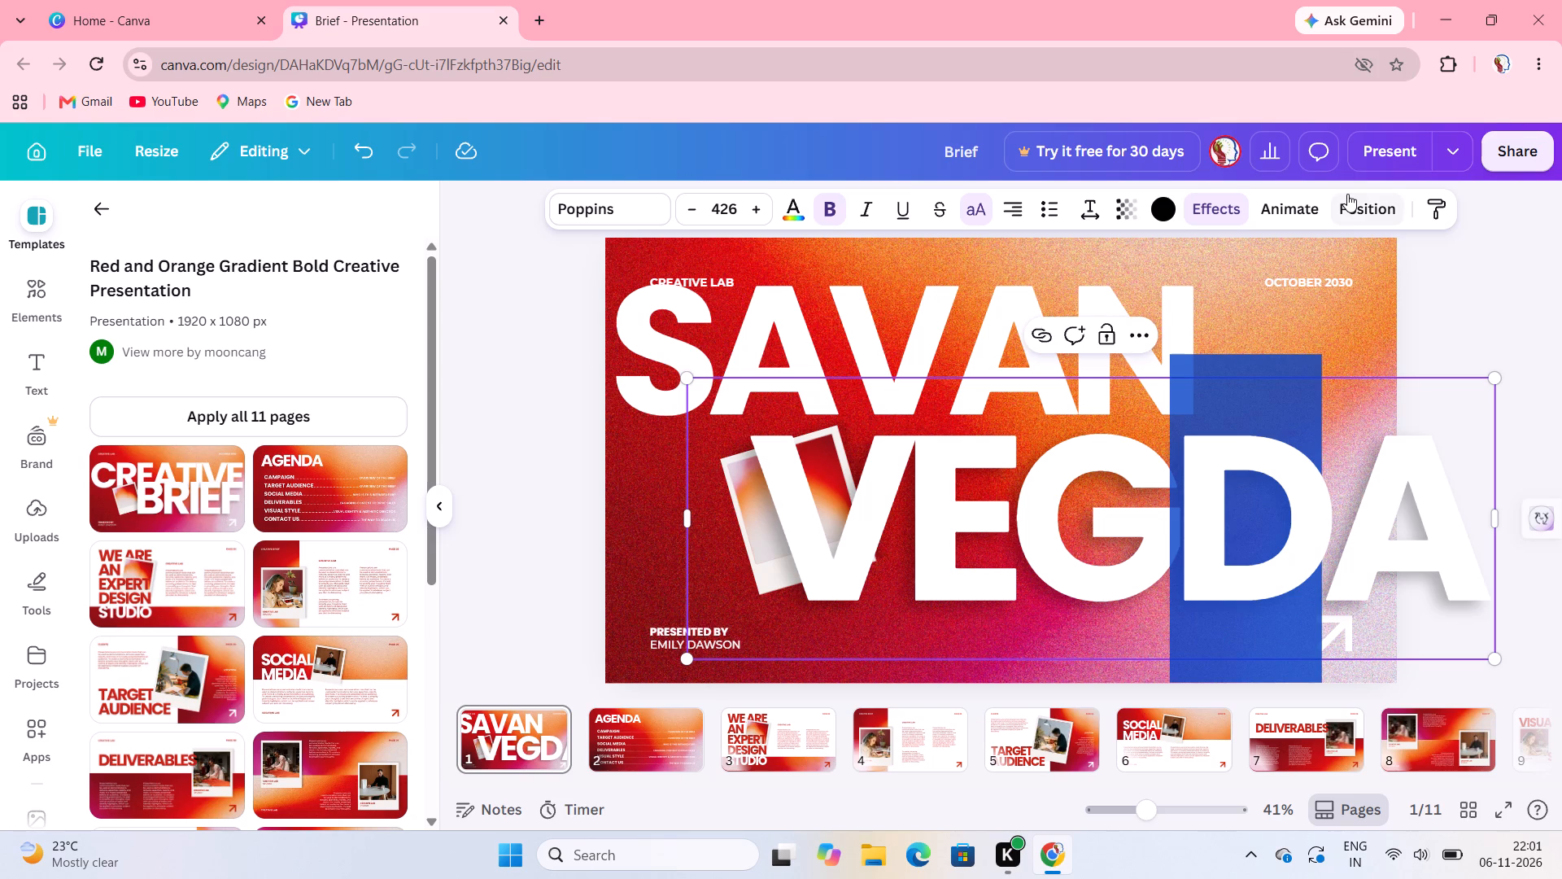
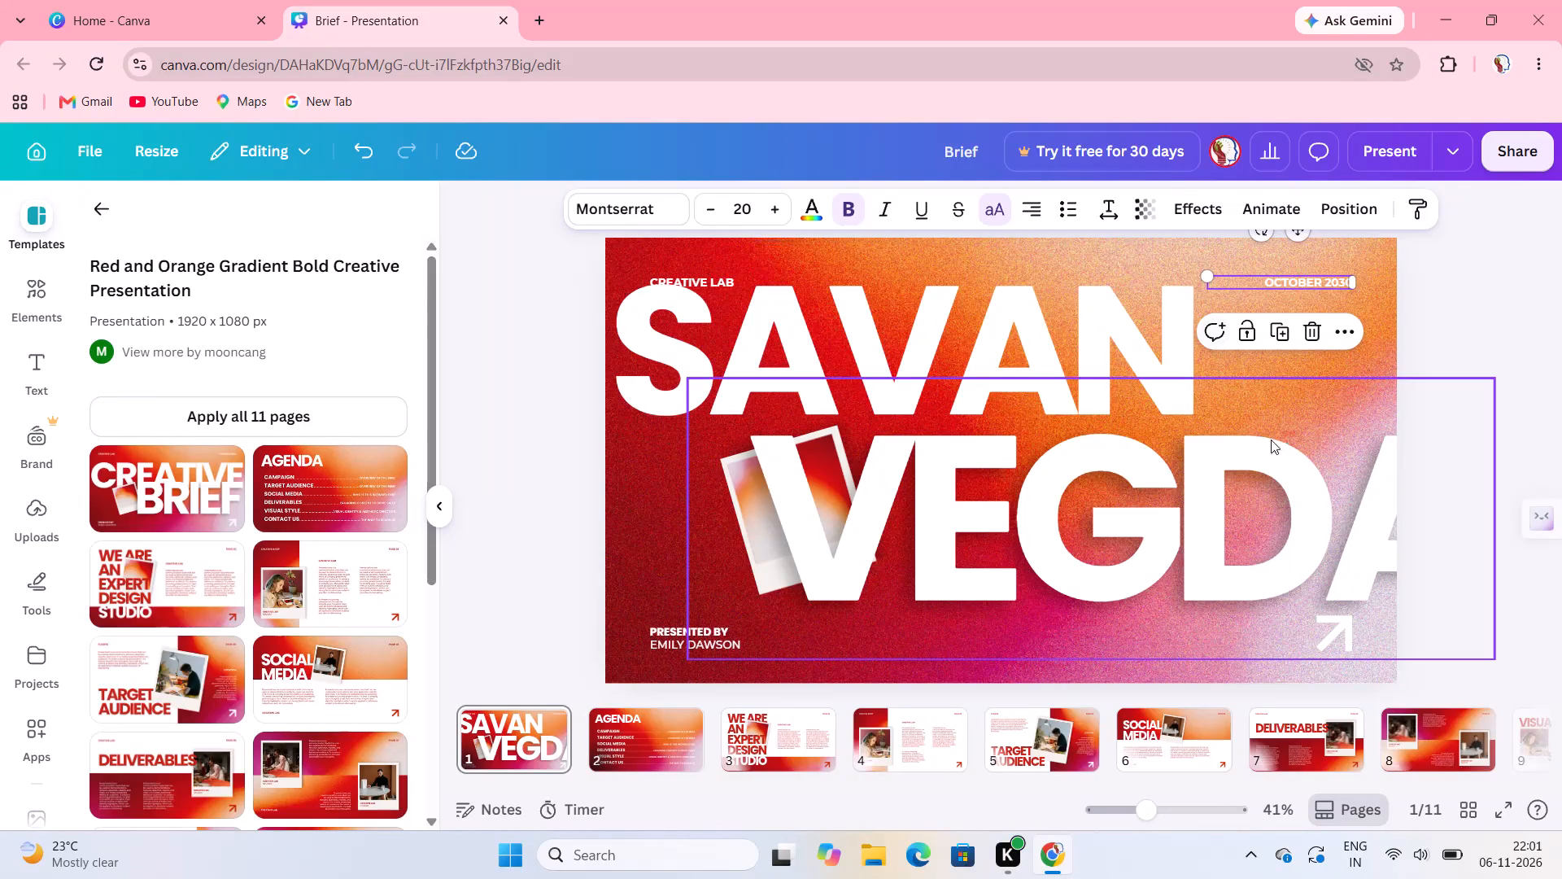
Move the surname text left and slightly down on the cover slide so all its letters fit within the slide.
{"action": "double_click", "coordinate": [1276, 464]}
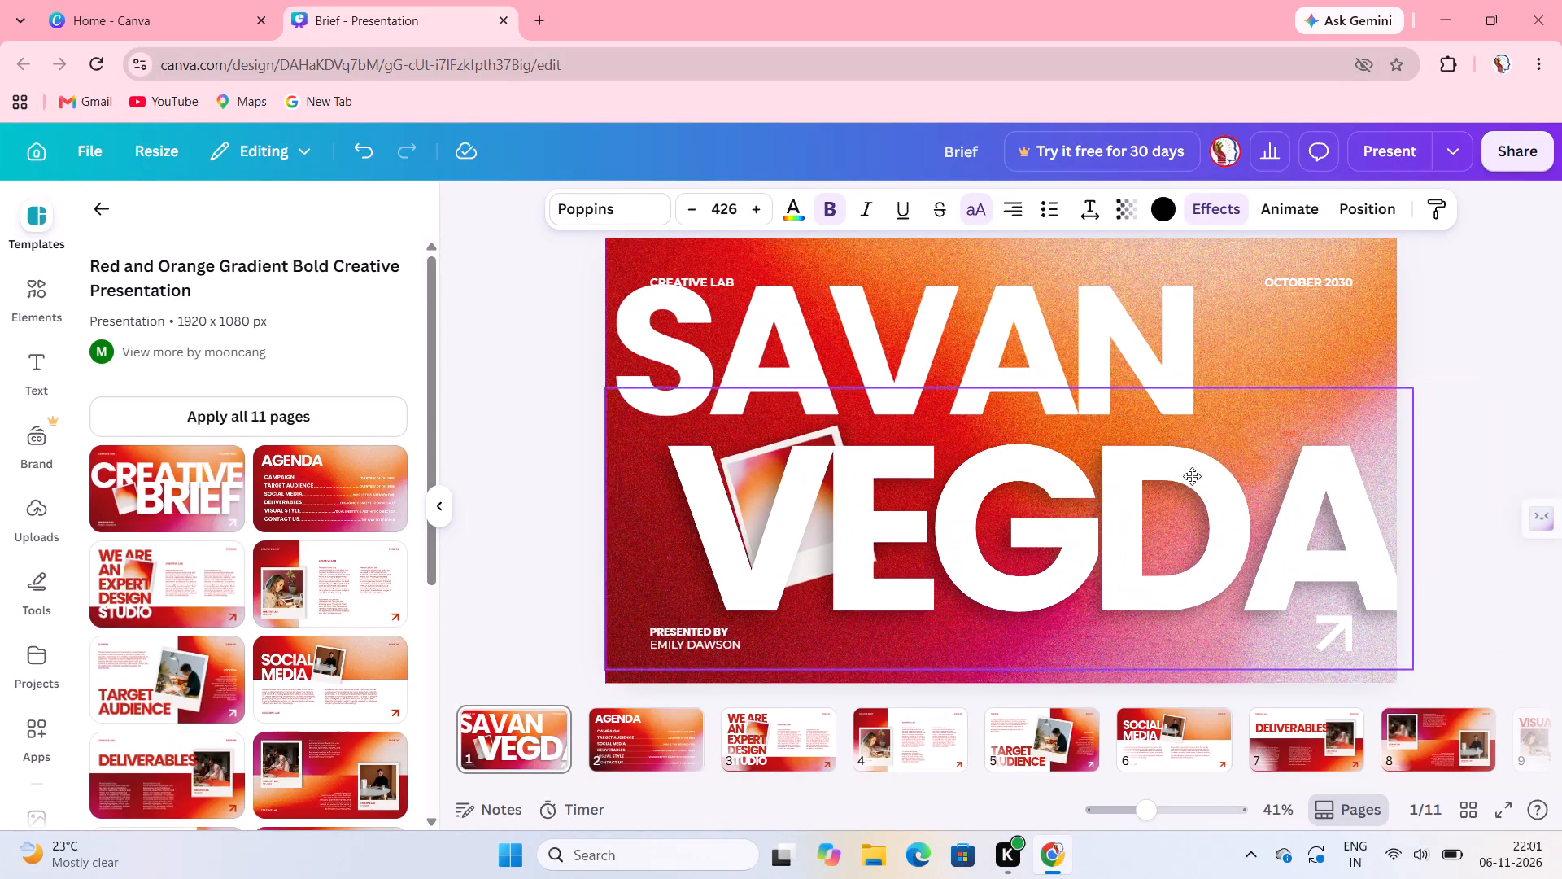
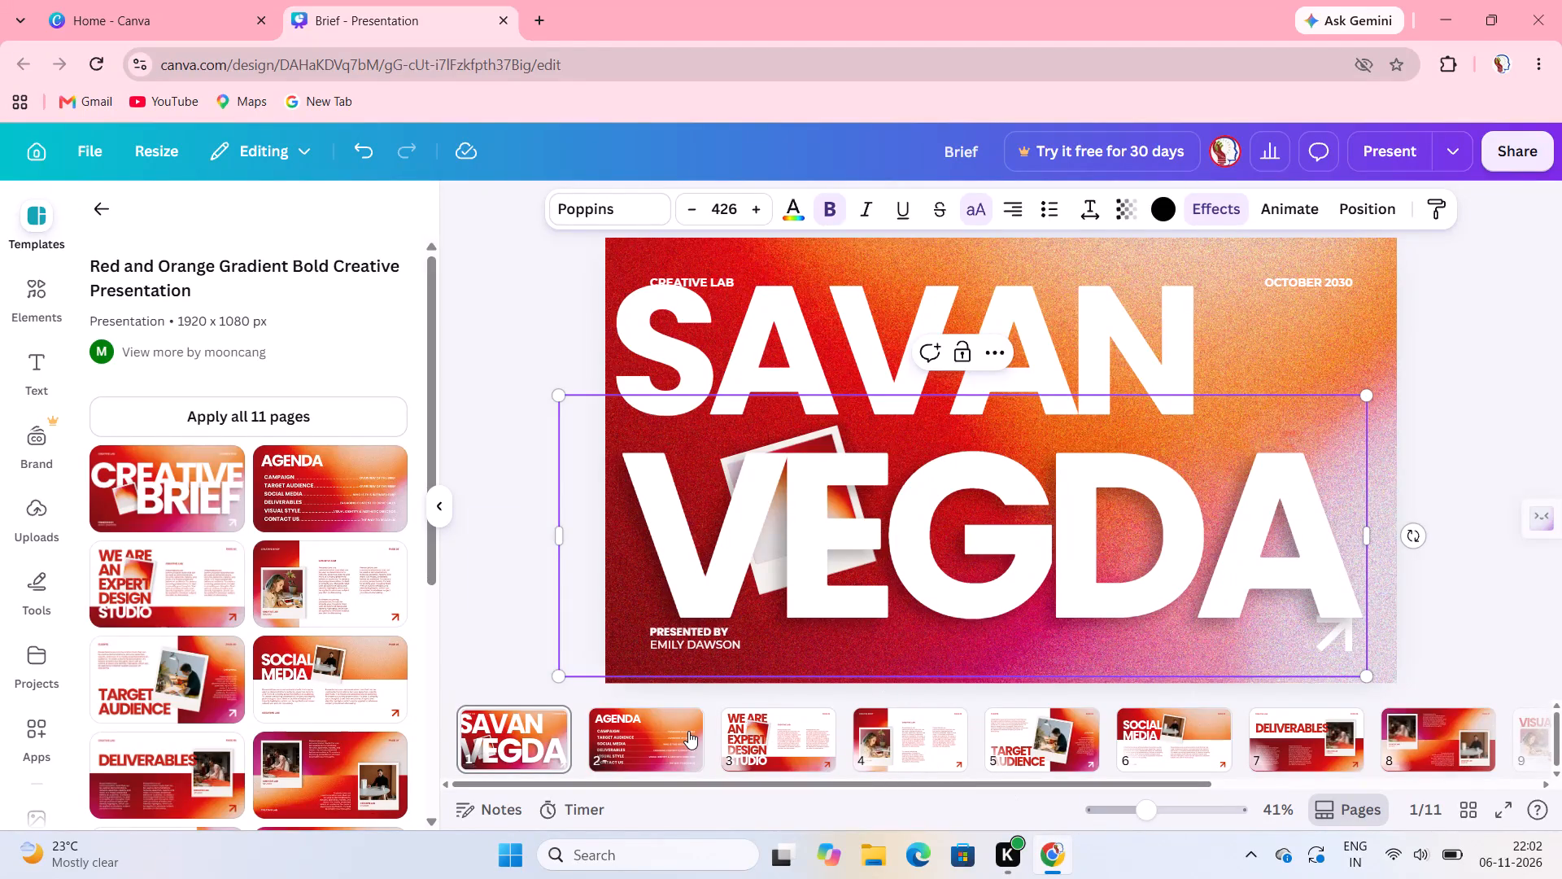
Move the TARGET line of the heading on slide 5 slightly left and up.
{"action": "left_click", "coordinate": [688, 731]}
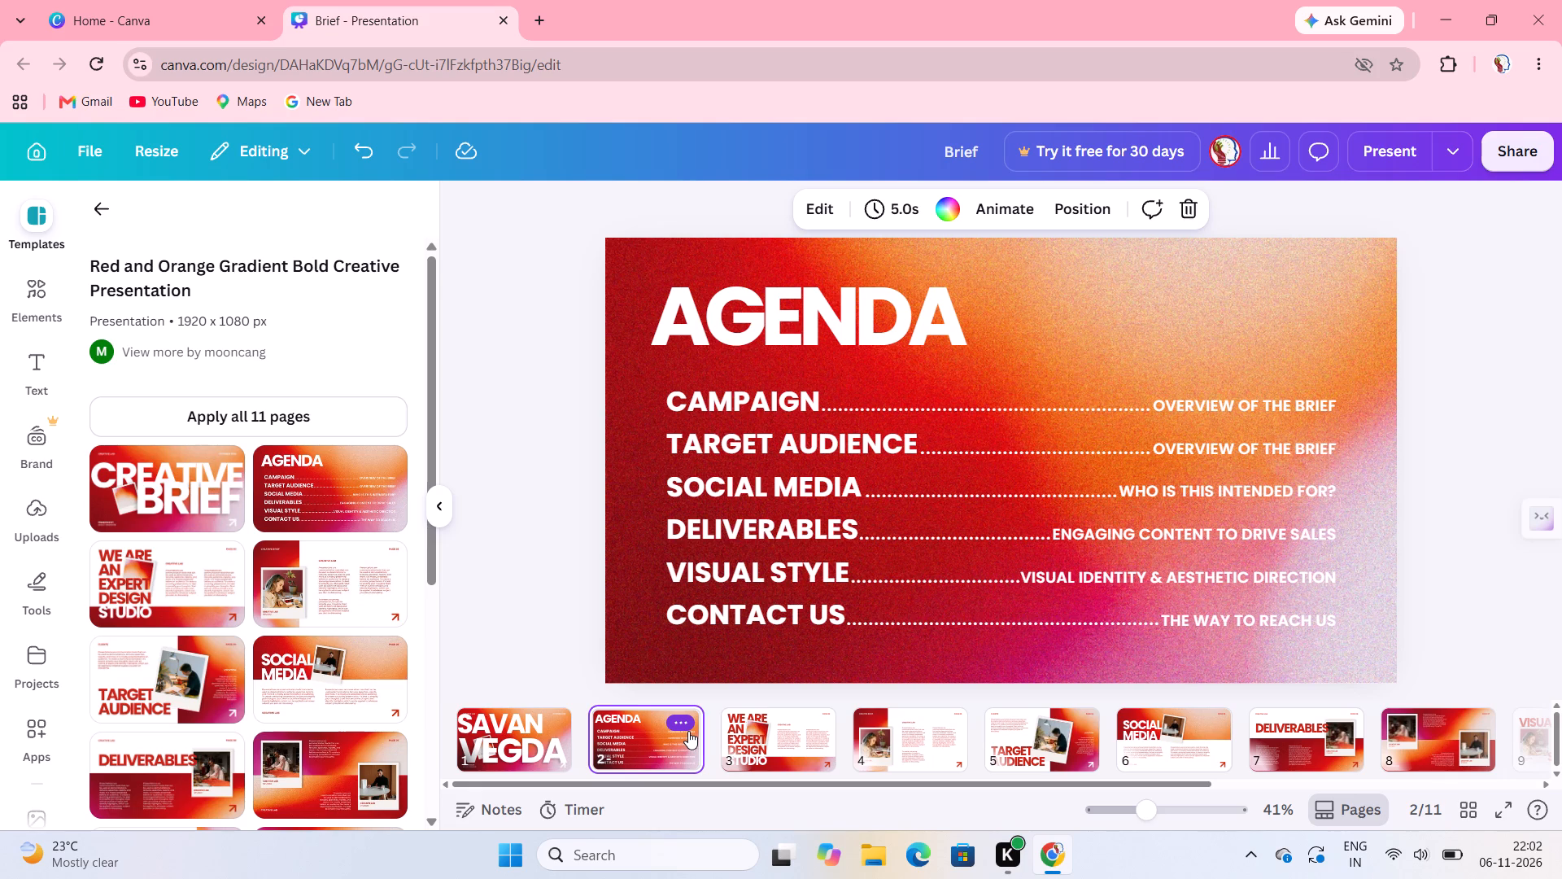
{"action": "key", "text": "Right"}
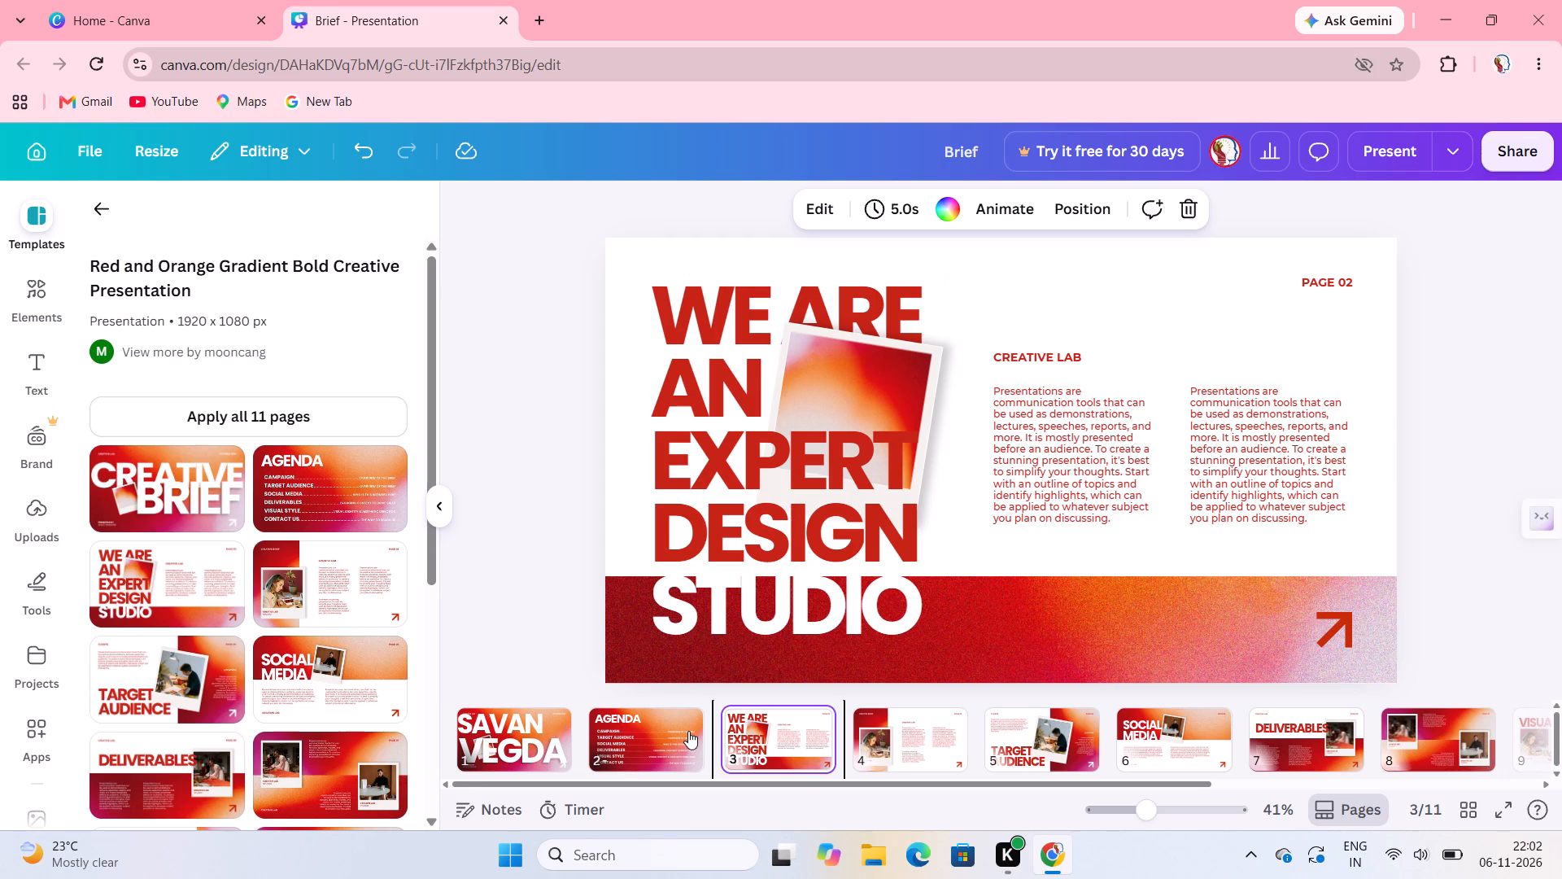
{"action": "key", "text": "Right"}
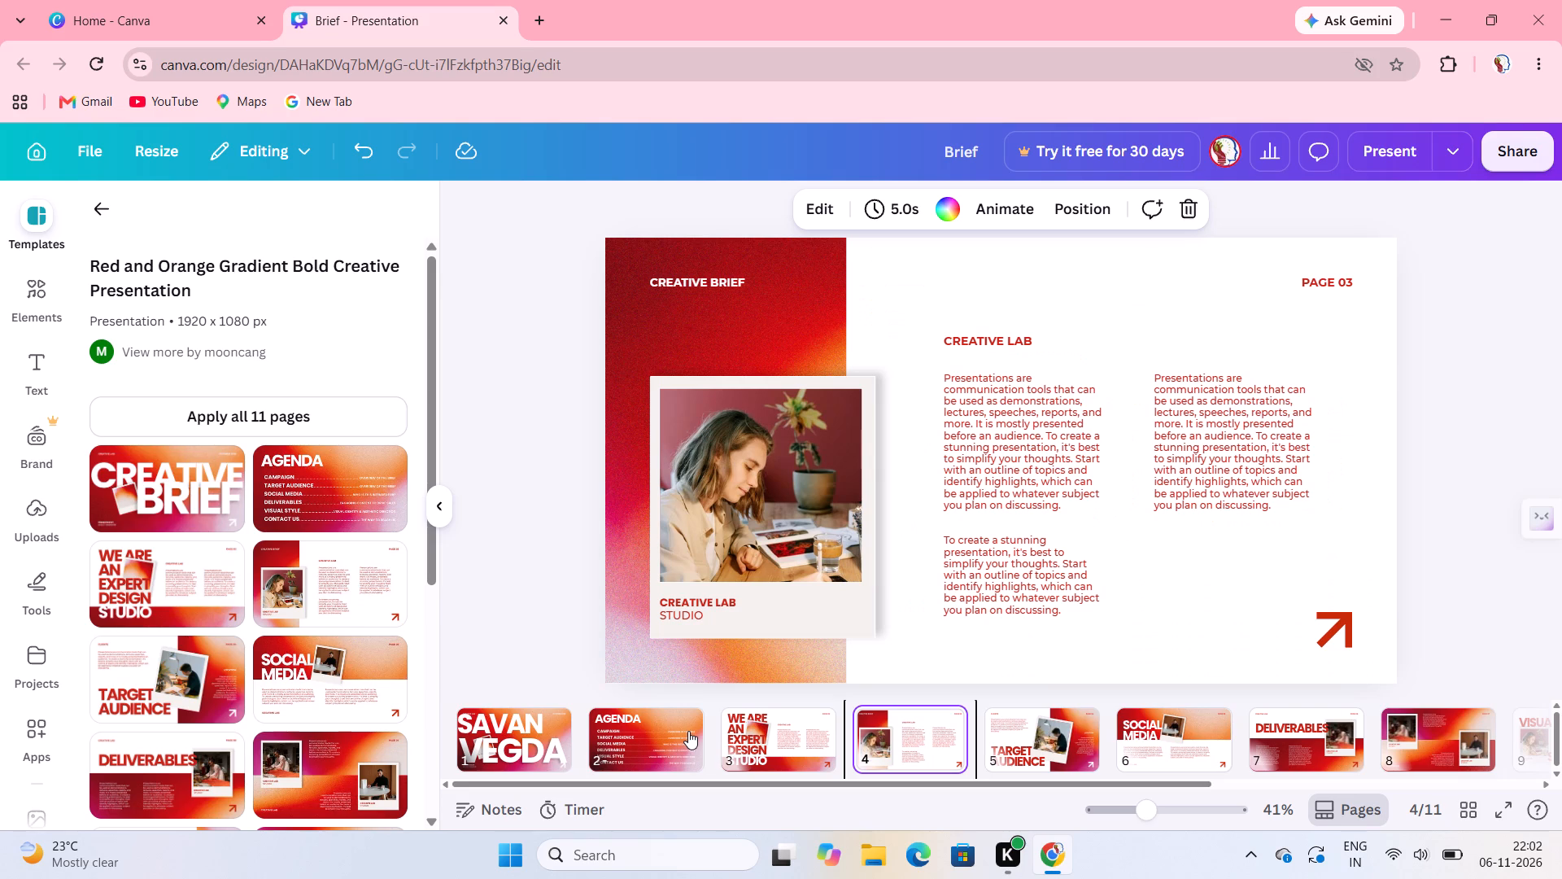
{"action": "key", "text": "Right"}
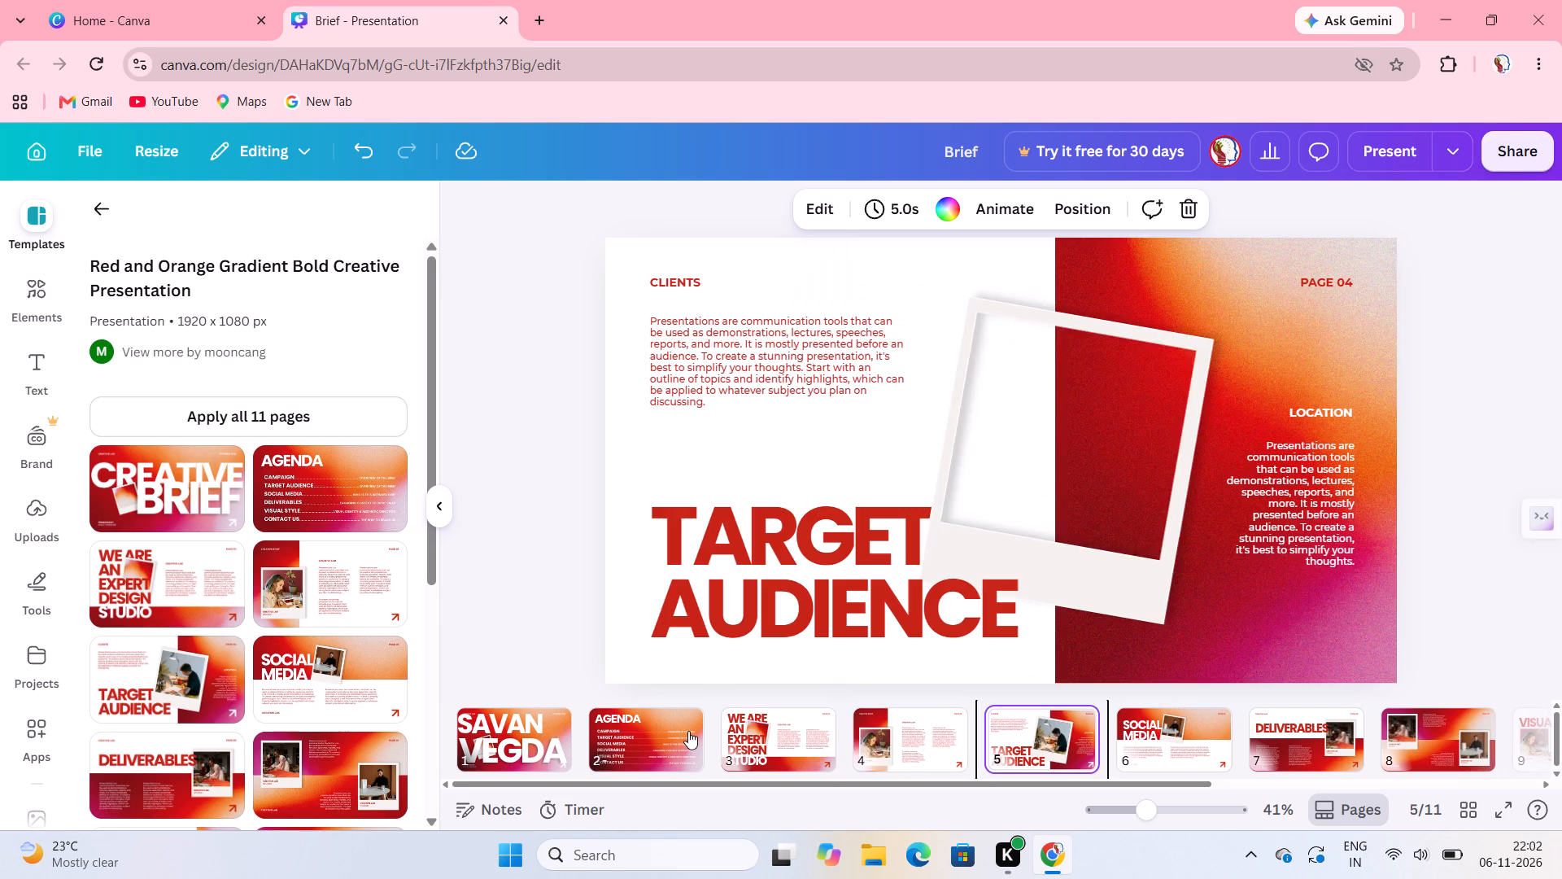
{"action": "left_click", "coordinate": [770, 539]}
{"action": "left_click_drag", "start_coordinate": [770, 539], "coordinate": [744, 530]}
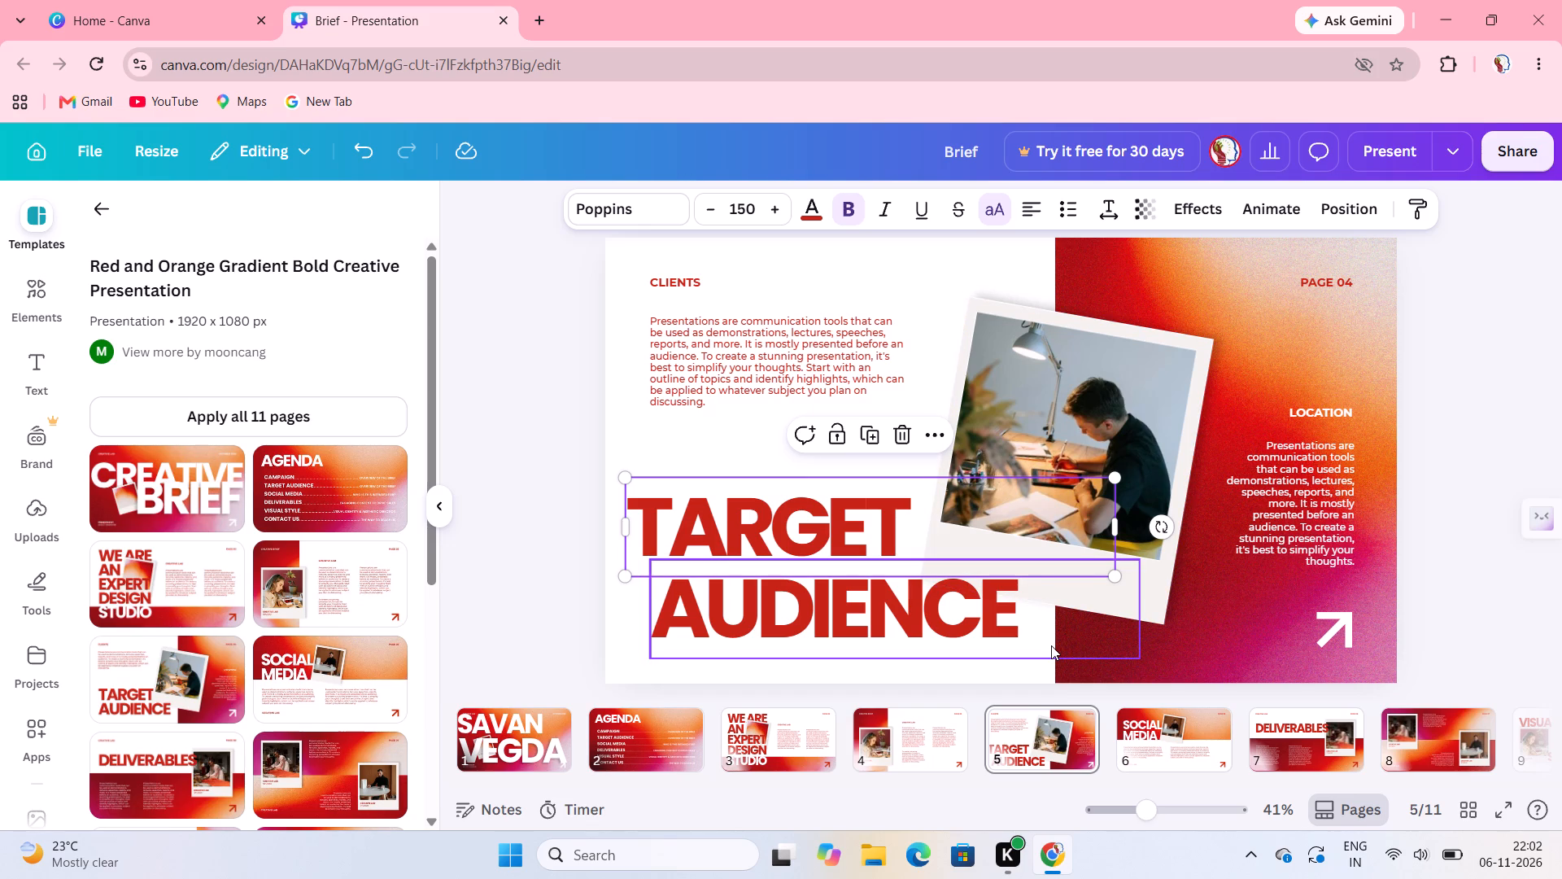
Look through the remaining slides up to the closing Thank You slide and back towards the start of the presentation.
{"action": "left_click", "coordinate": [1014, 747]}
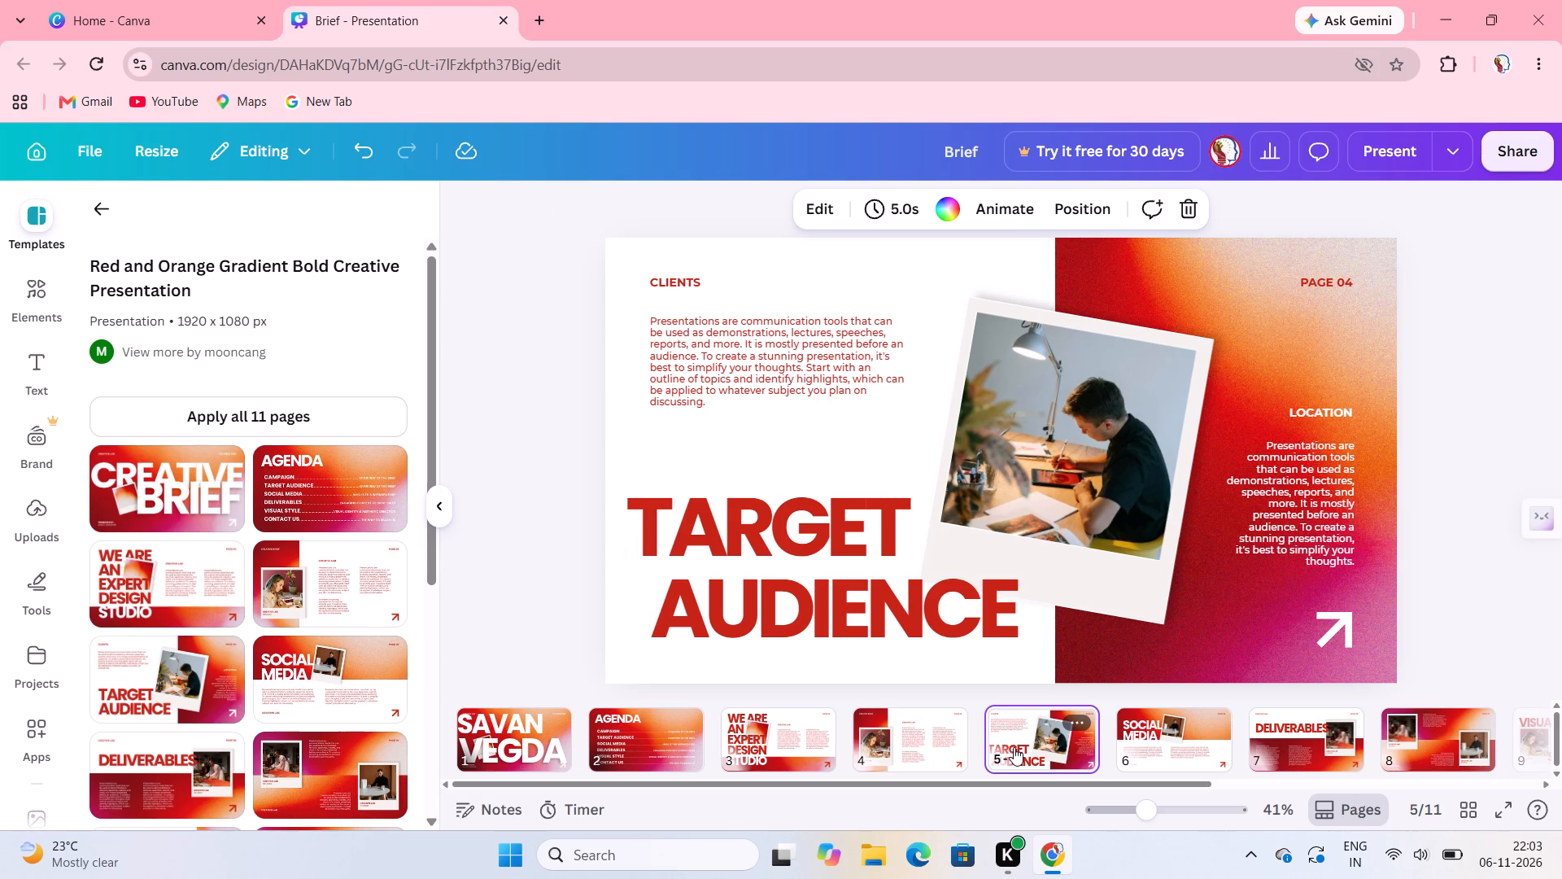
{"action": "key", "text": "Right"}
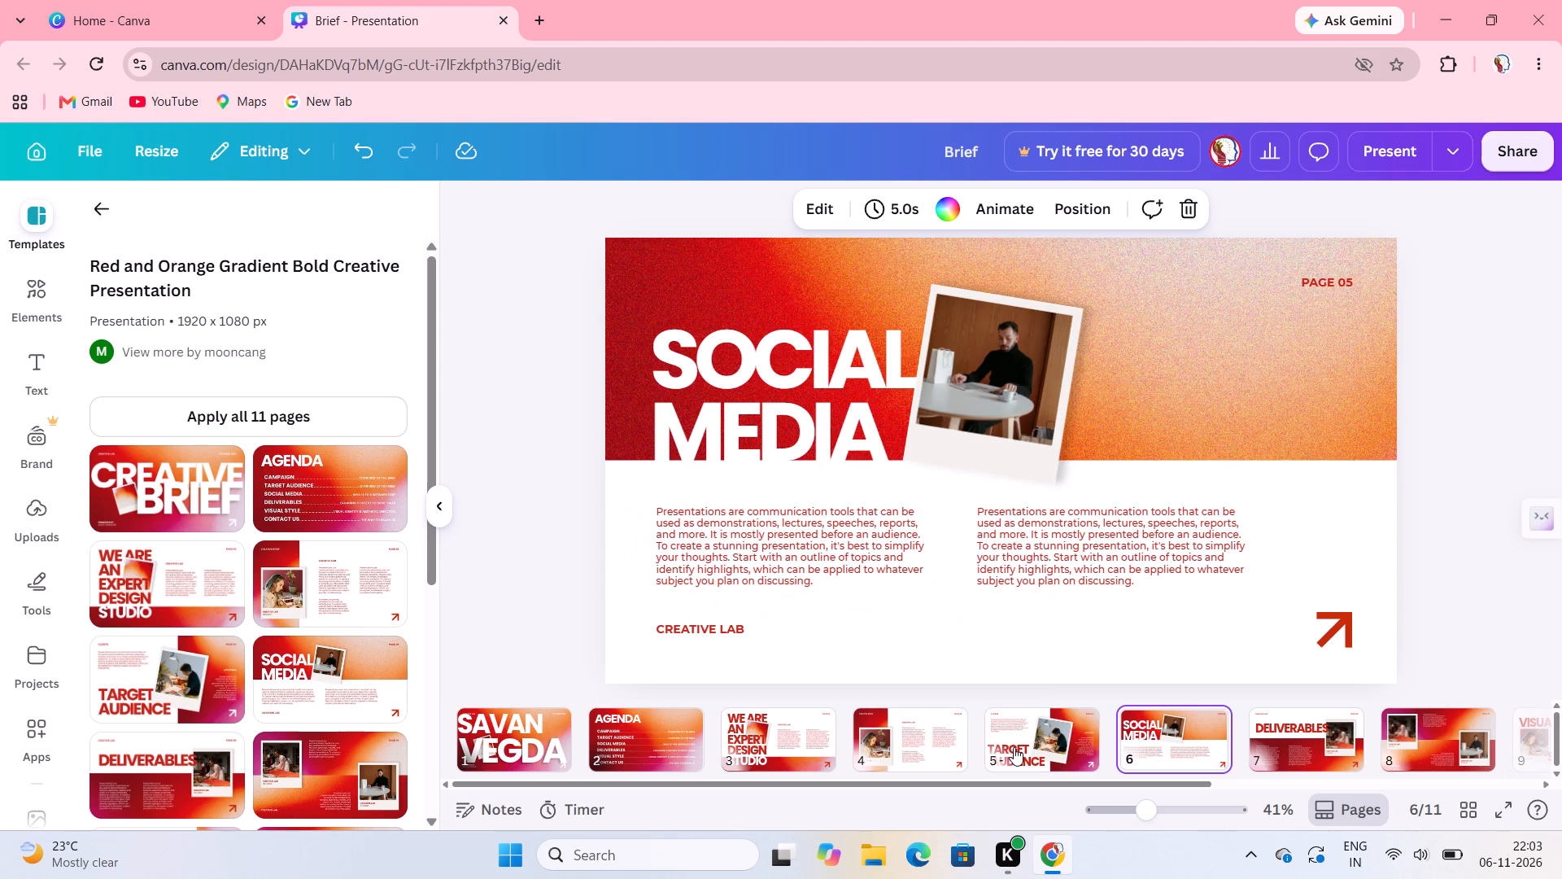
{"action": "key", "text": "Right"}
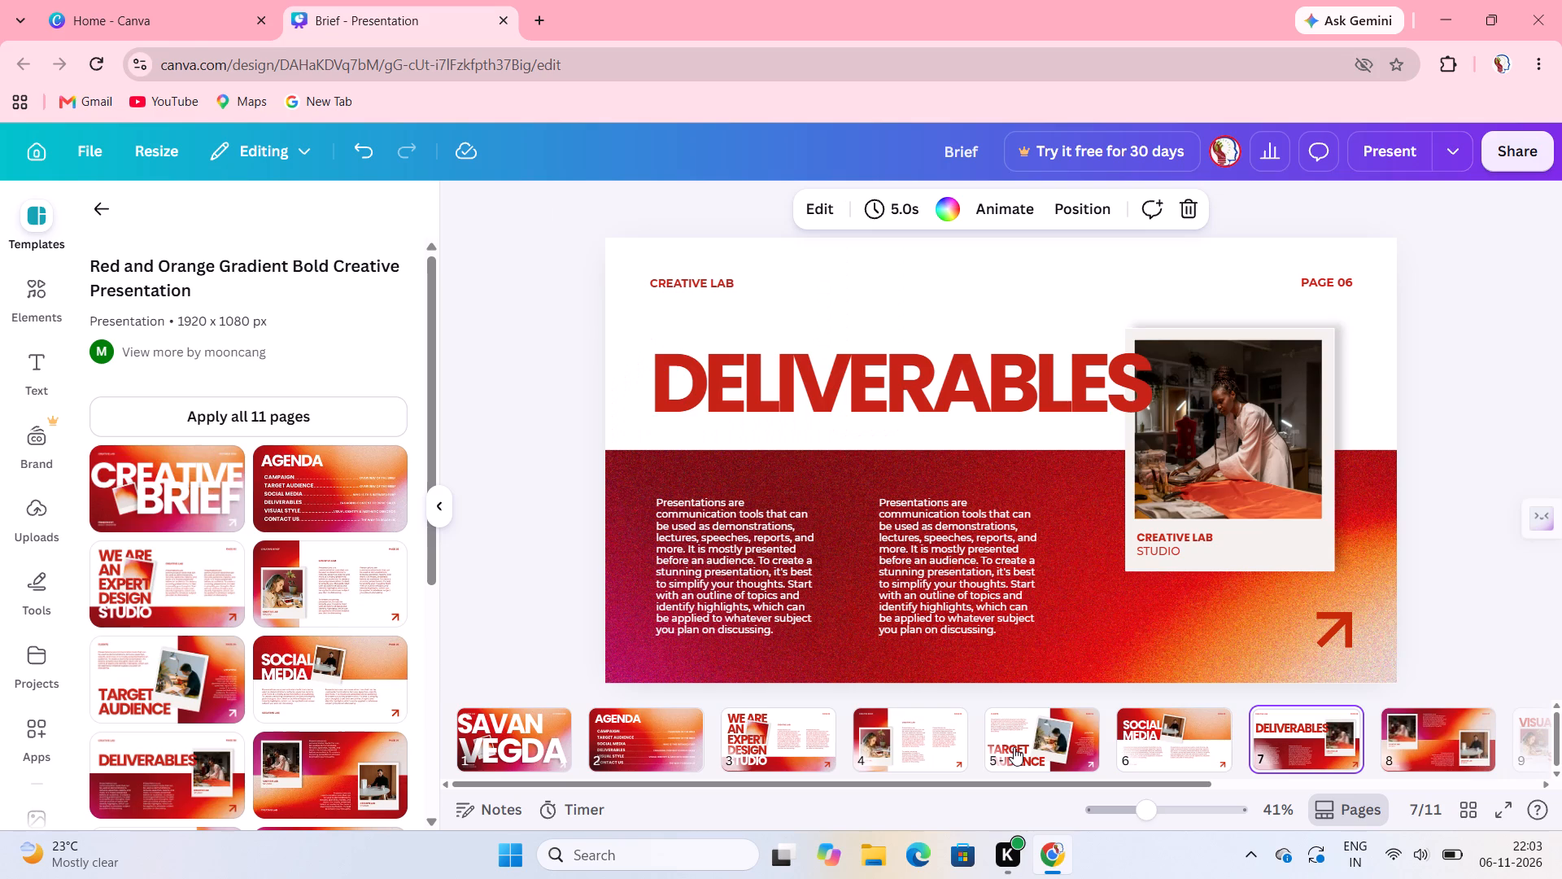
{"action": "key", "text": "Right"}
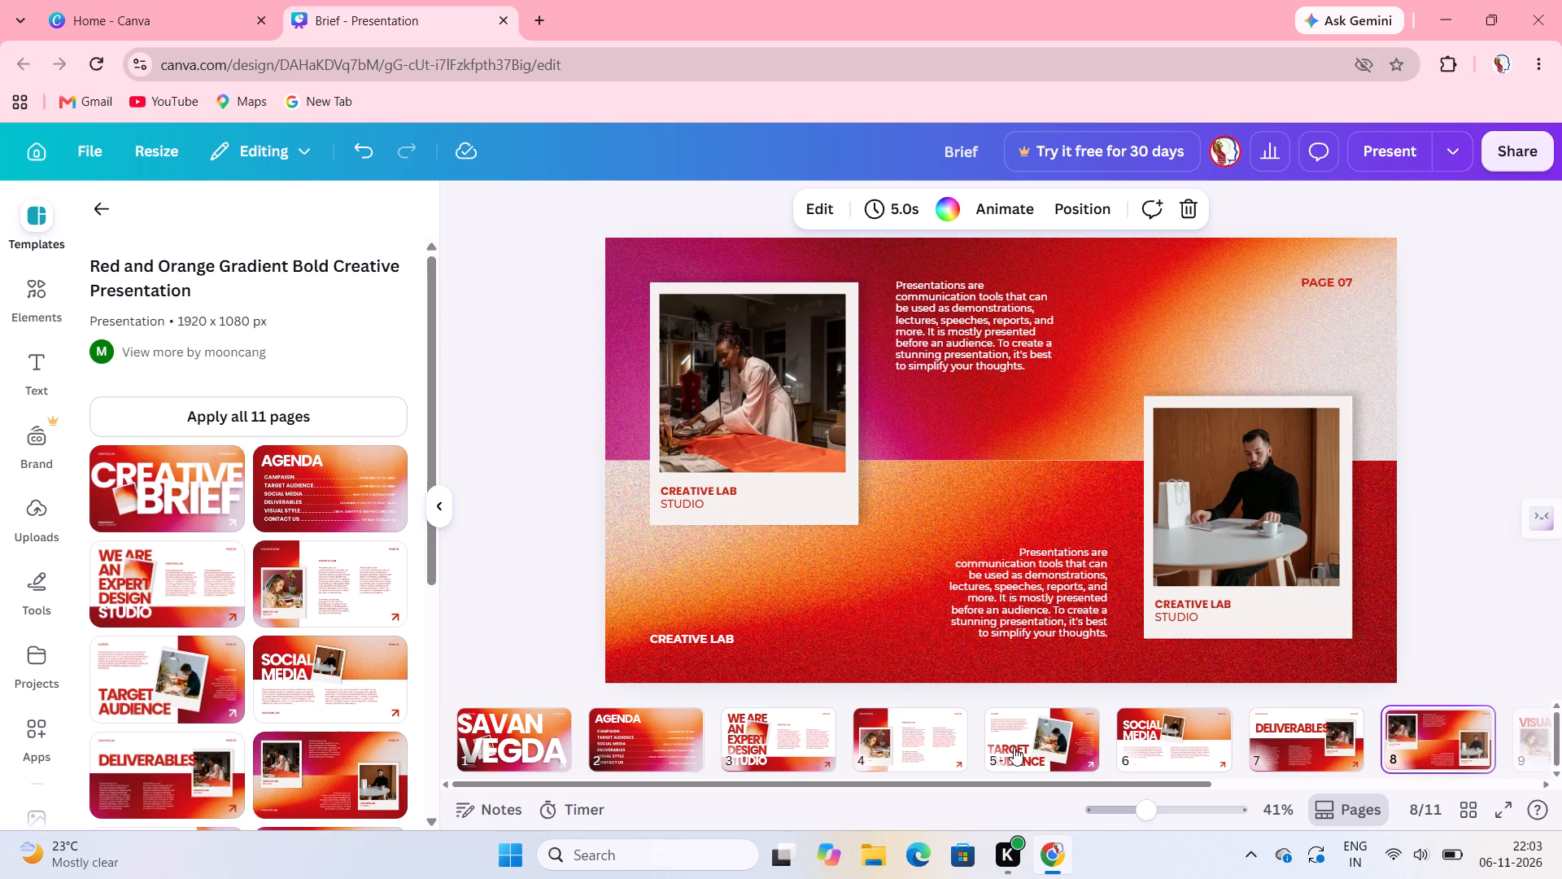
{"action": "key", "text": "Right"}
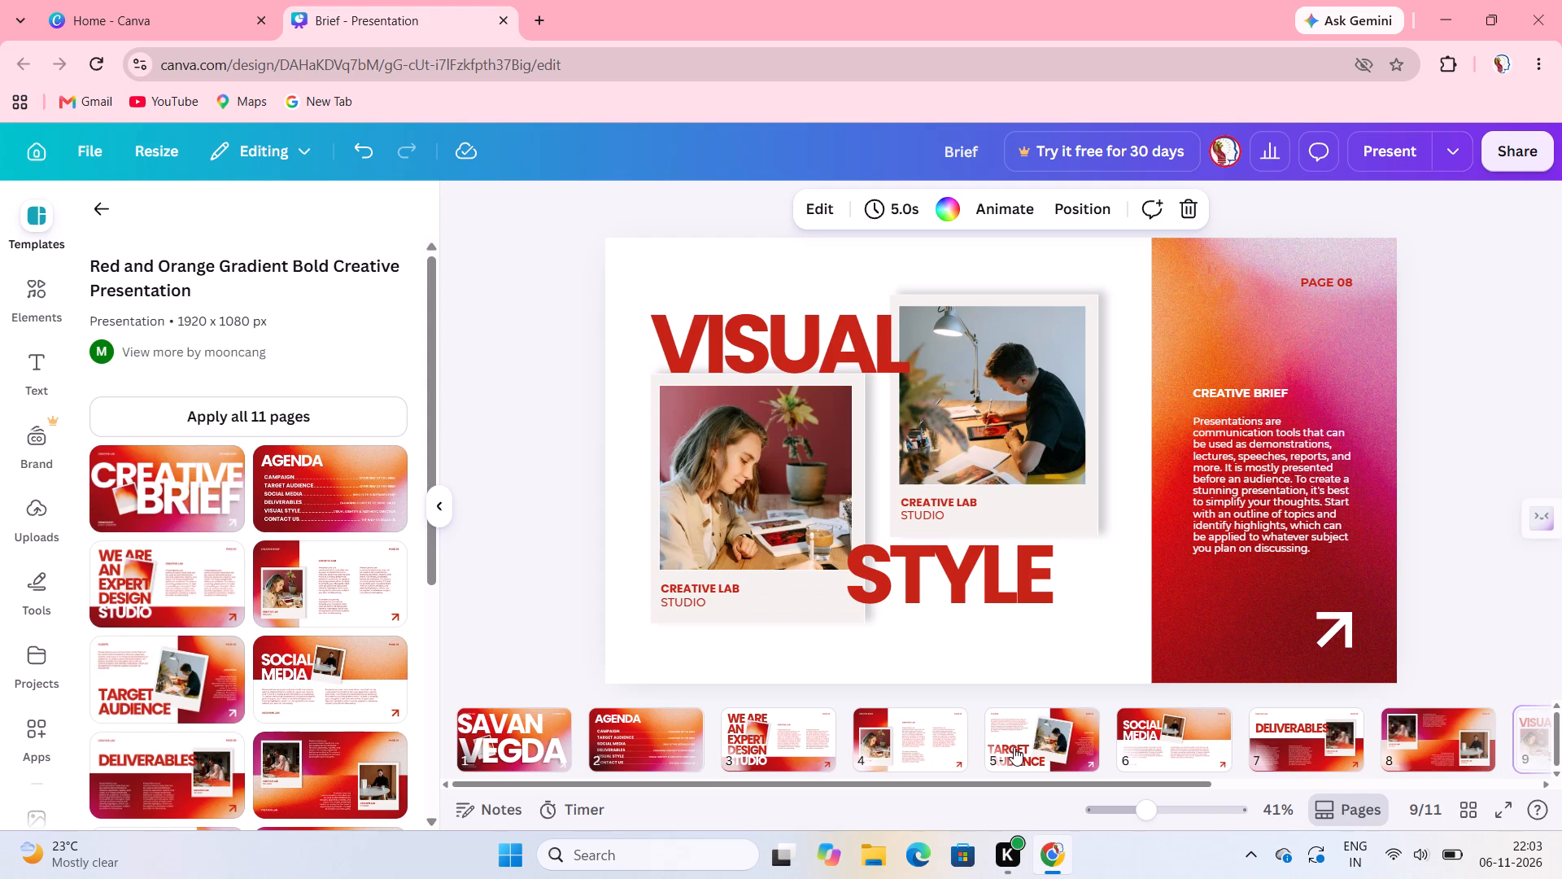
{"action": "key", "text": "Right"}
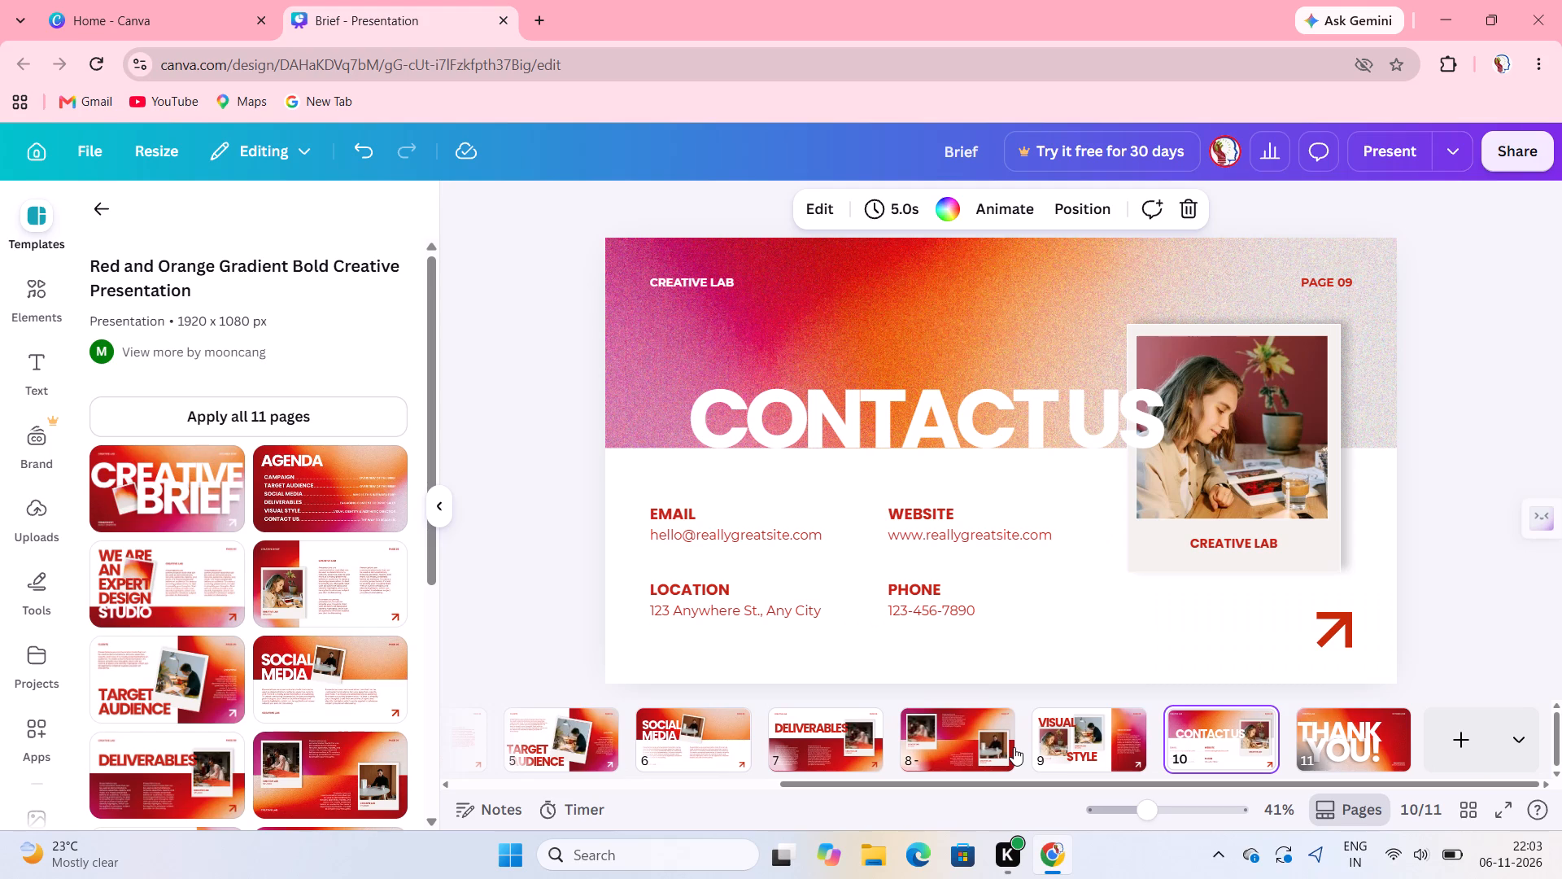
{"action": "key", "text": "Right"}
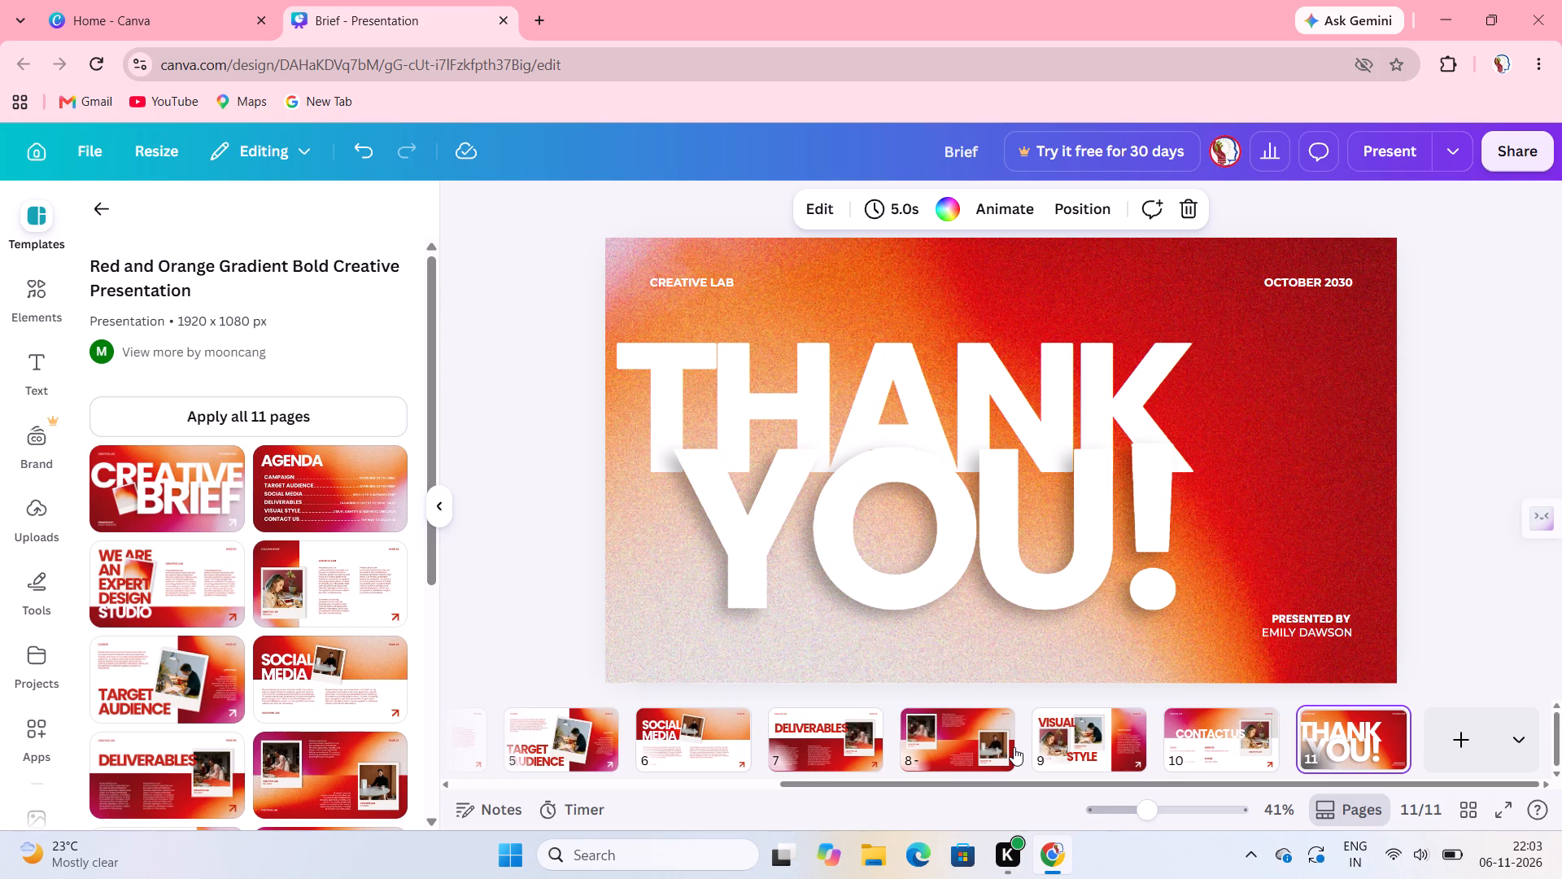
{"action": "key", "text": "Right"}
{"action": "key", "text": "Left"}
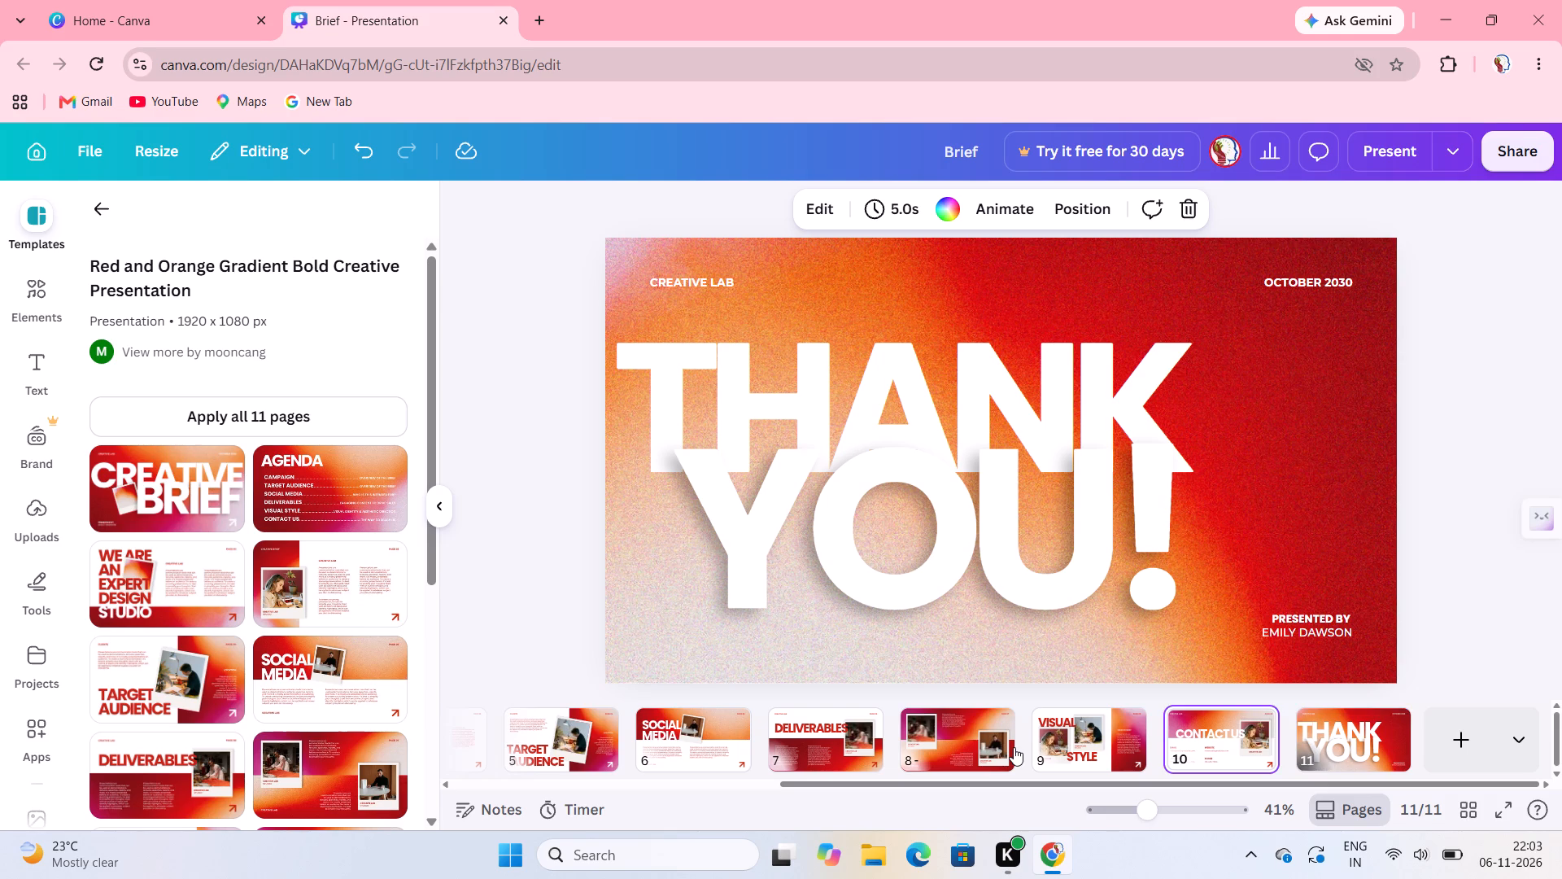
{"action": "key", "text": "Left"}
{"action": "key", "text": "Left"}
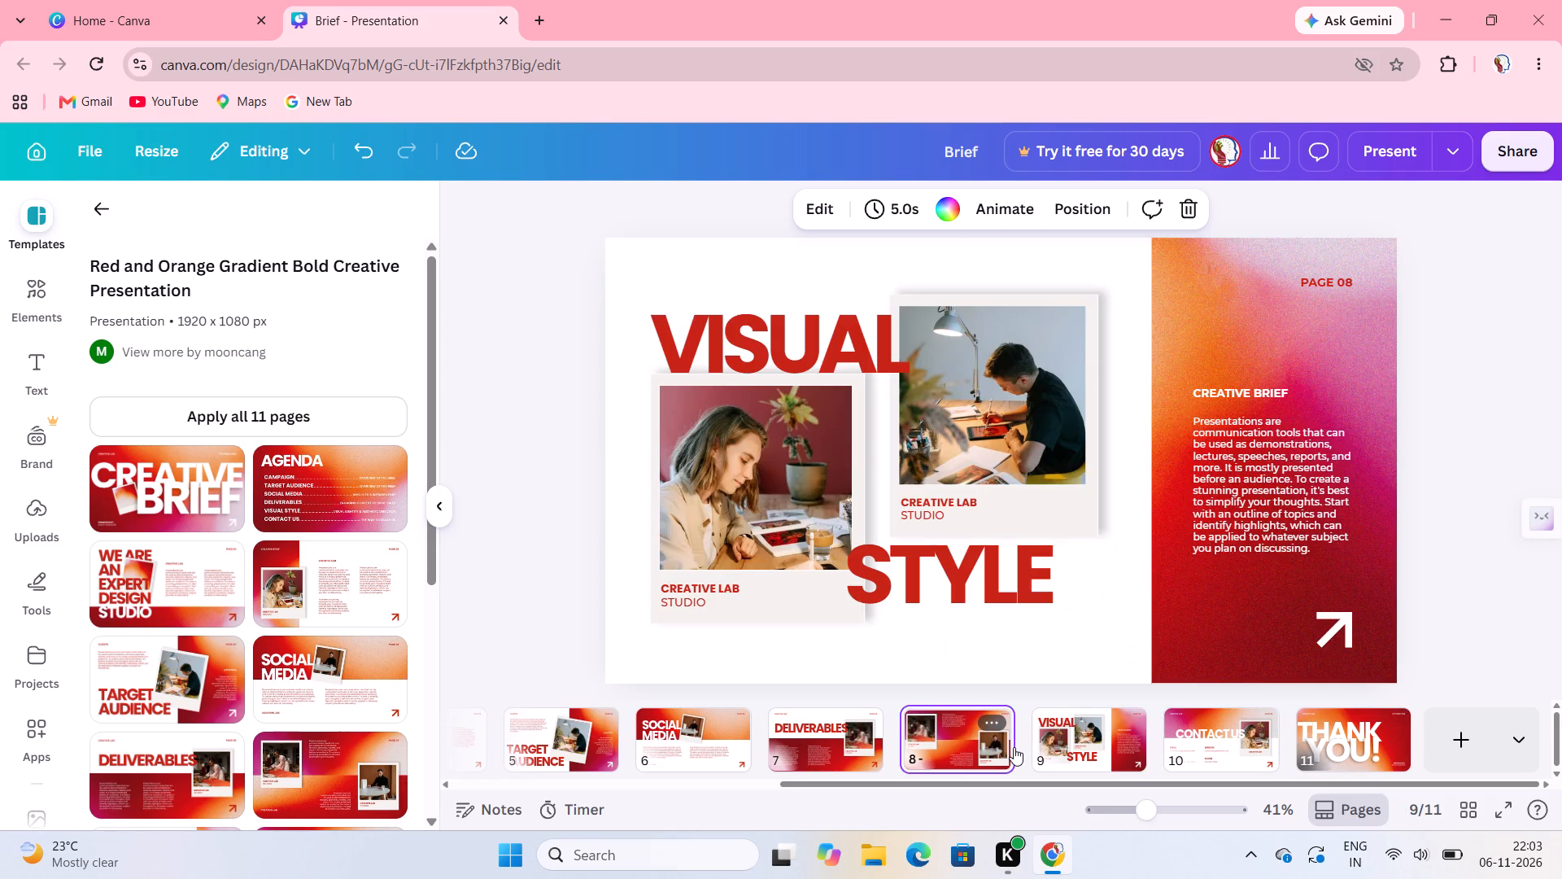
{"action": "key", "text": "Left"}
{"action": "key", "text": "Left"}
{"action": "key", "text": "Left"}
{"action": "key", "text": "Left"}
{"action": "key", "text": "Left"}
{"action": "key", "text": "Left"}
{"action": "key", "text": "Left"}
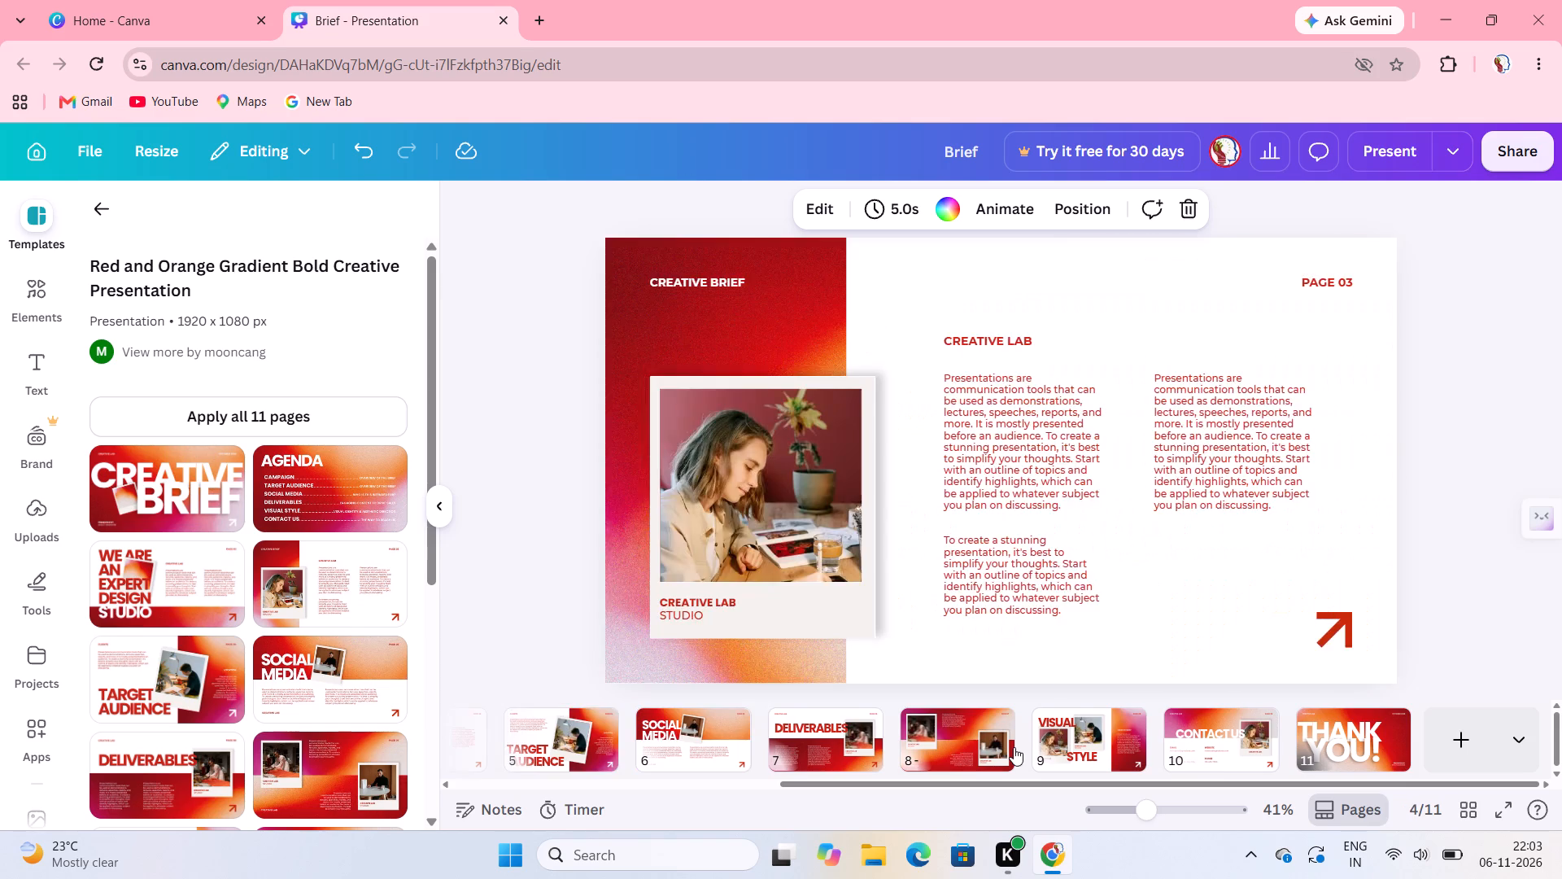
{"action": "key", "text": "Right"}
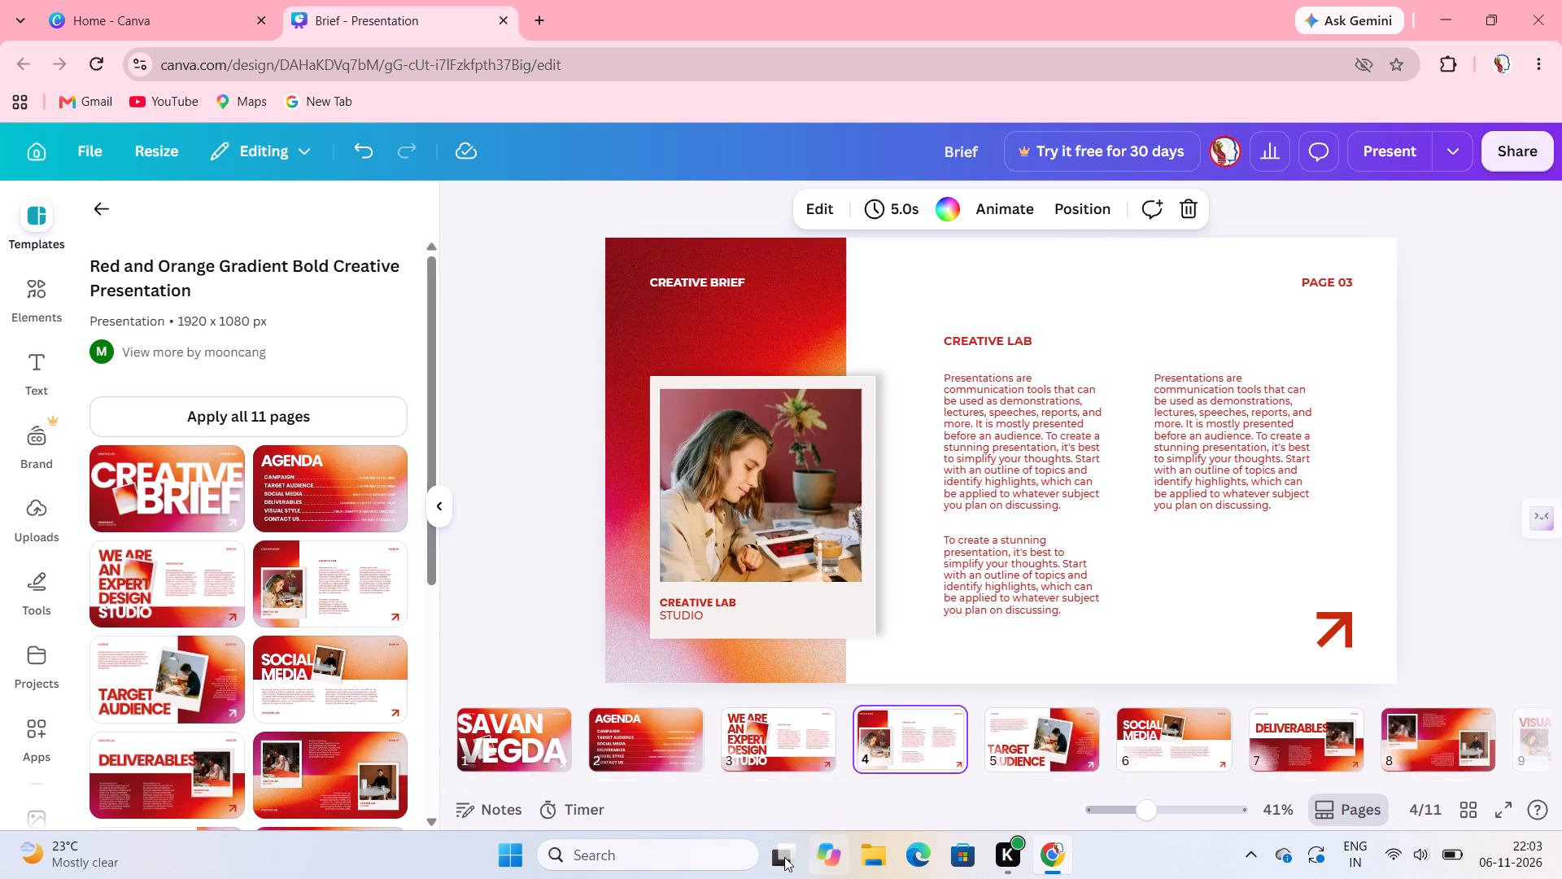
Replace the word STUDIO at the bottom of slide 3's large heading with PHARMACY.
{"action": "left_click", "coordinate": [770, 746]}
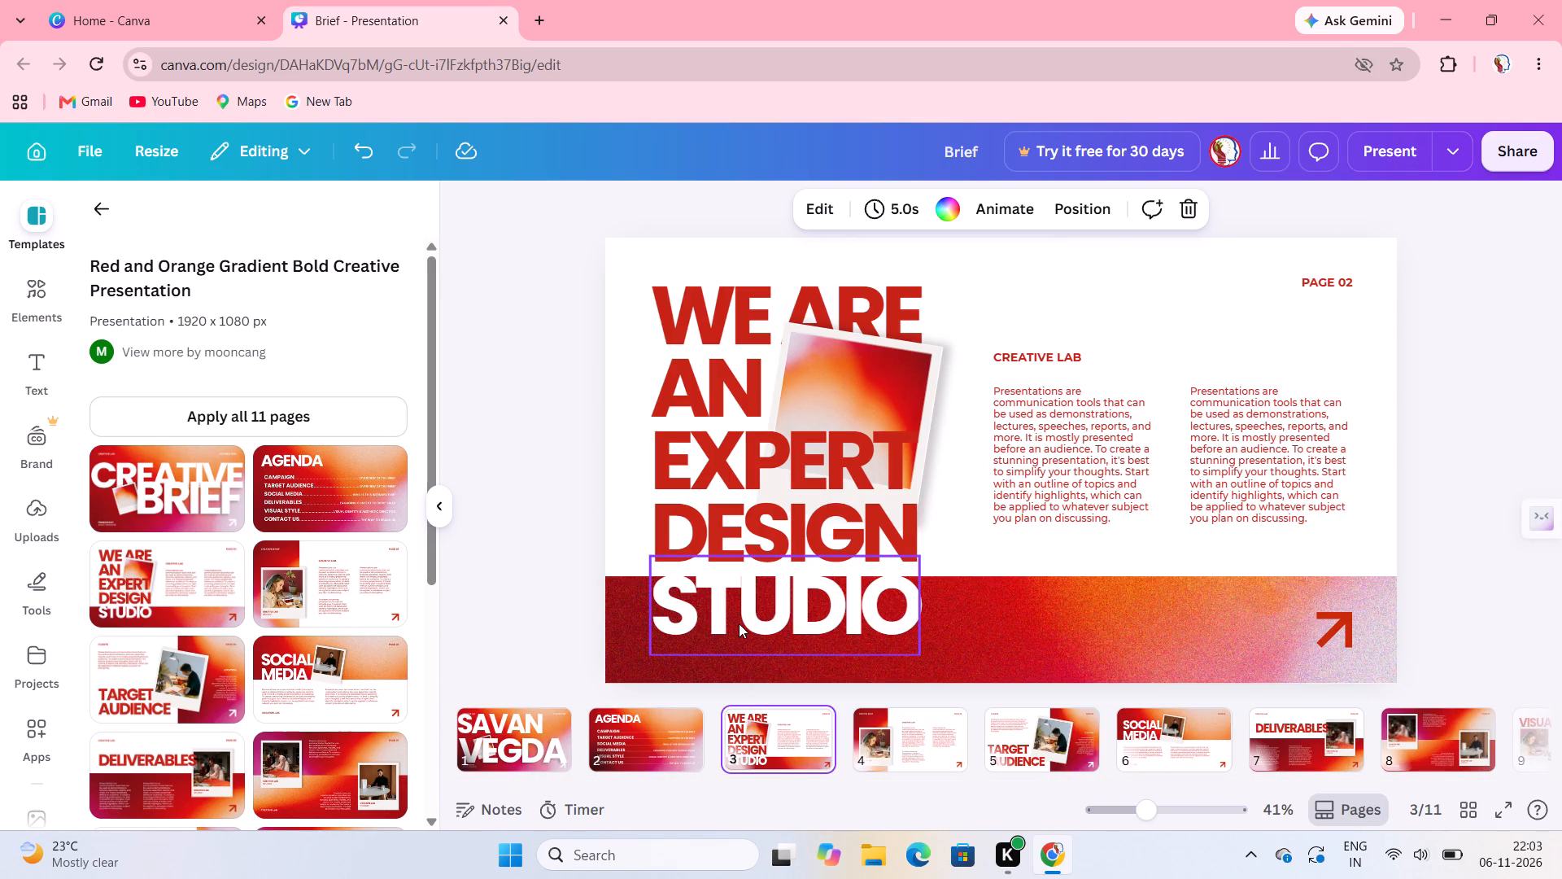
{"action": "left_click", "coordinate": [739, 623]}
{"action": "double_click", "coordinate": [739, 623]}
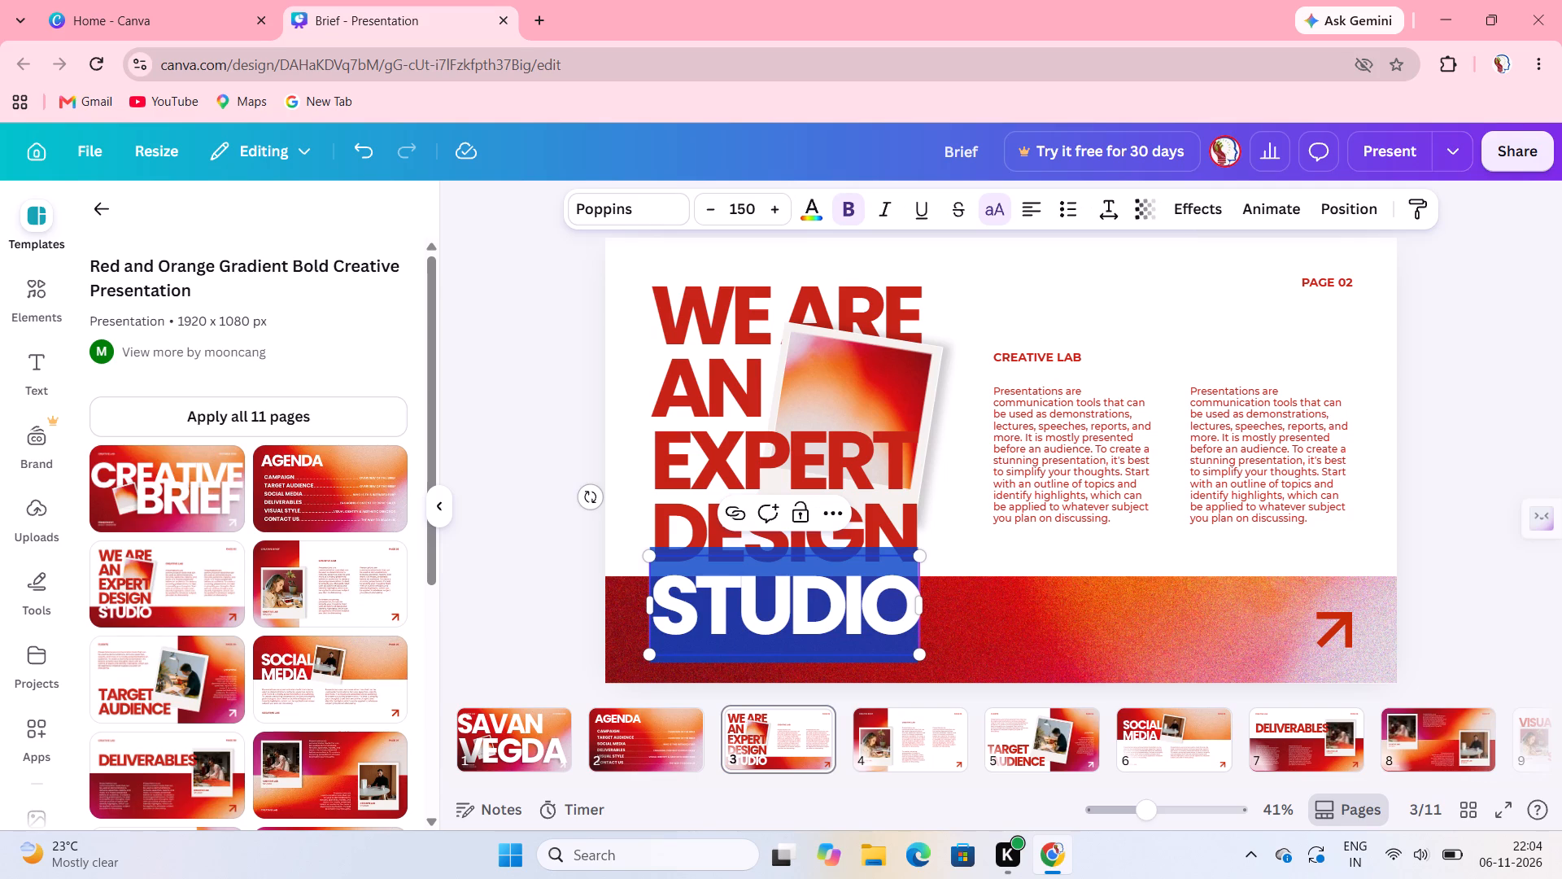
{"action": "key", "text": "p"}
{"action": "key", "text": "h"}
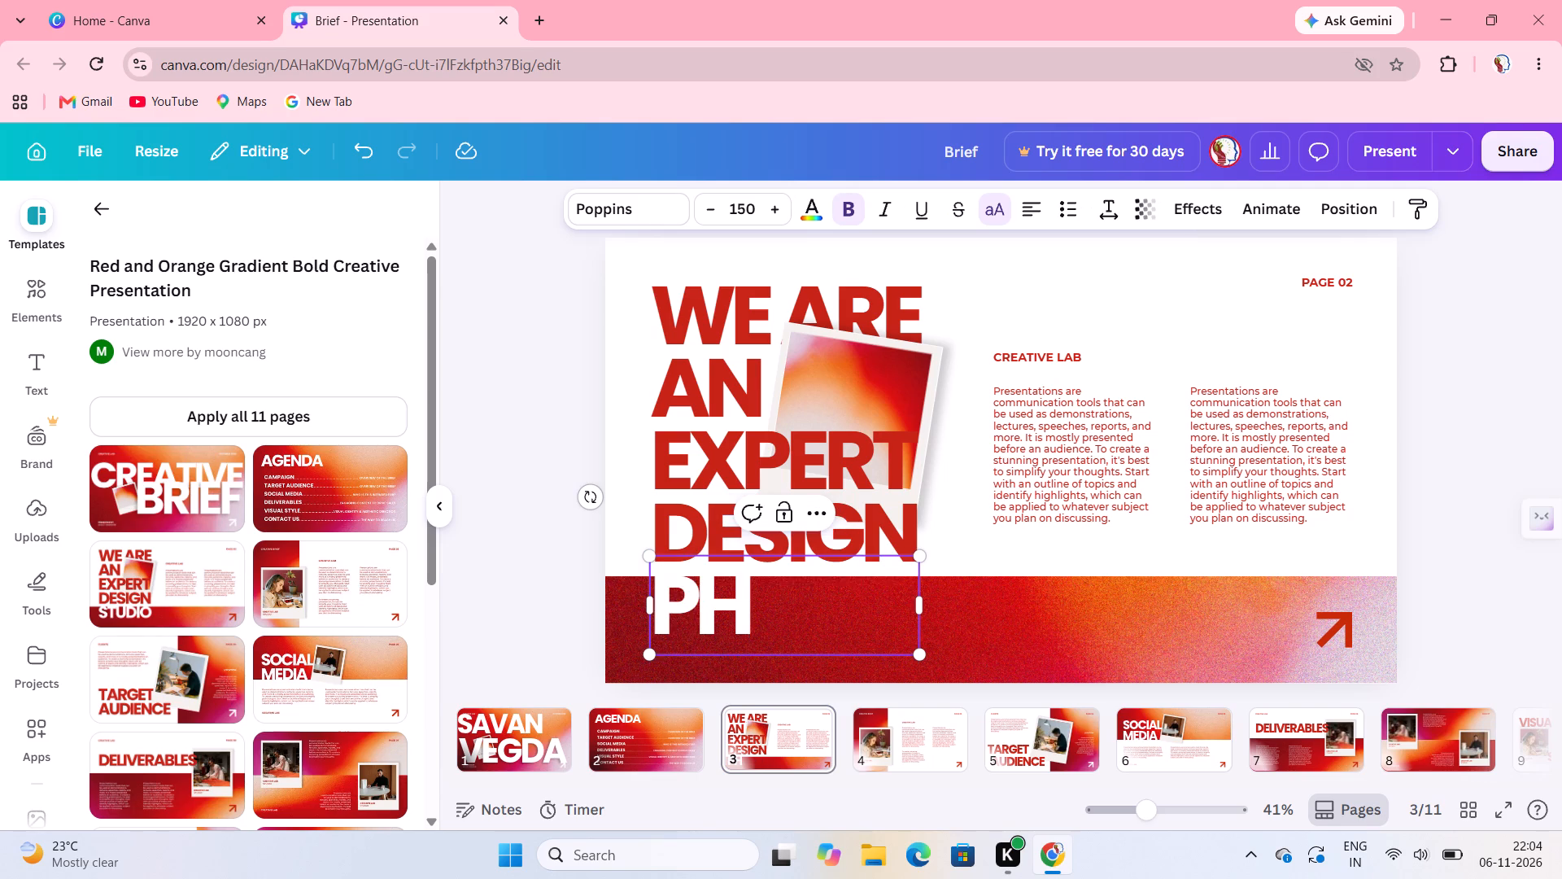
{"action": "key", "text": "a"}
{"action": "type", "text": "rm"}
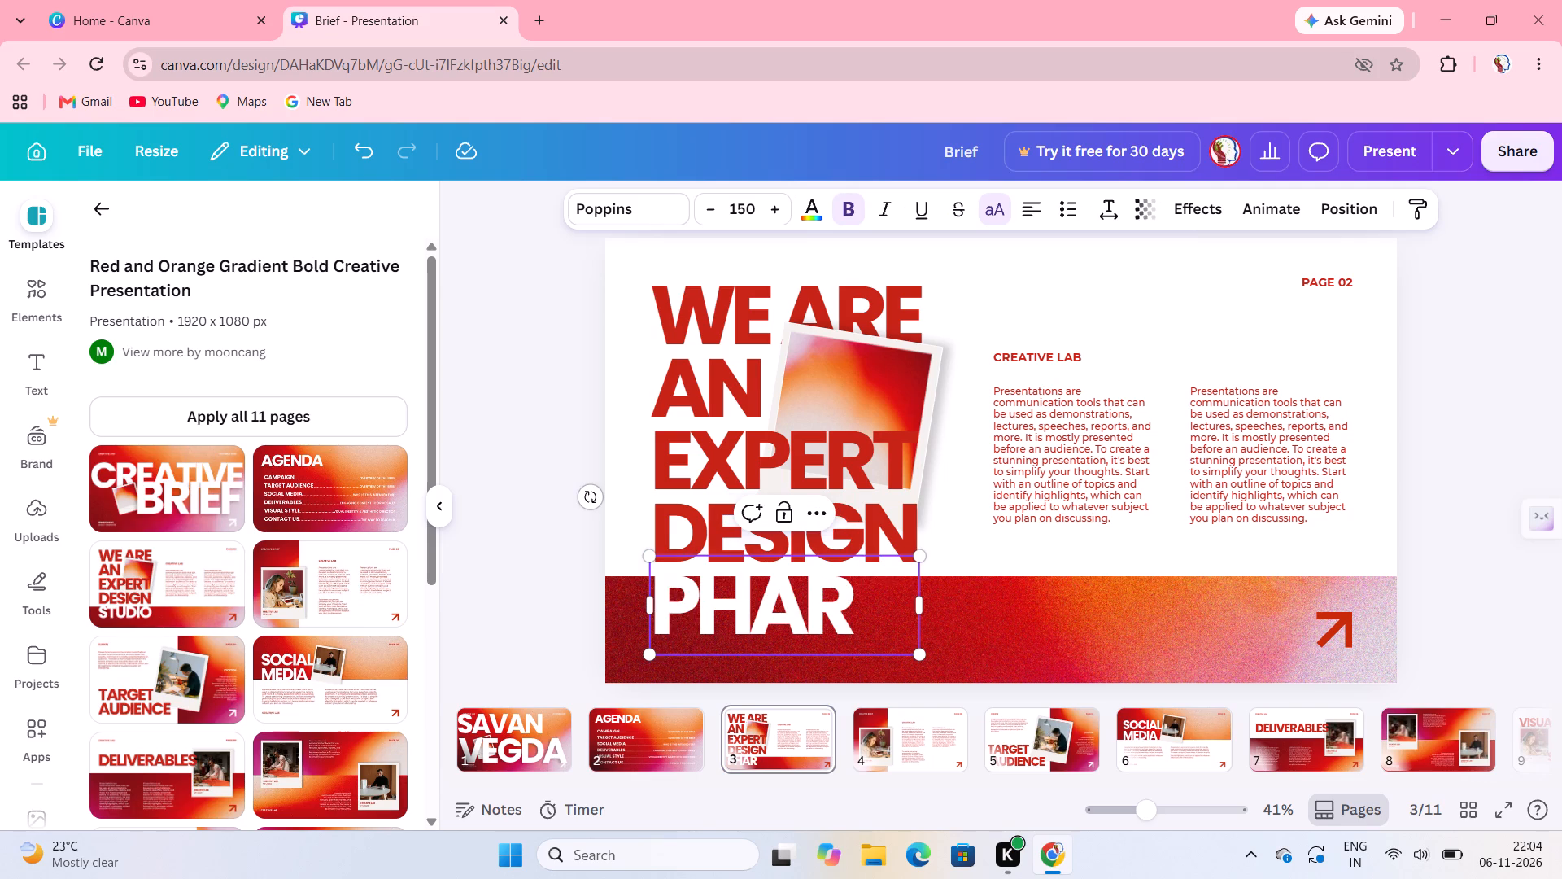
{"action": "key", "text": "a"}
{"action": "type", "text": "cy"}
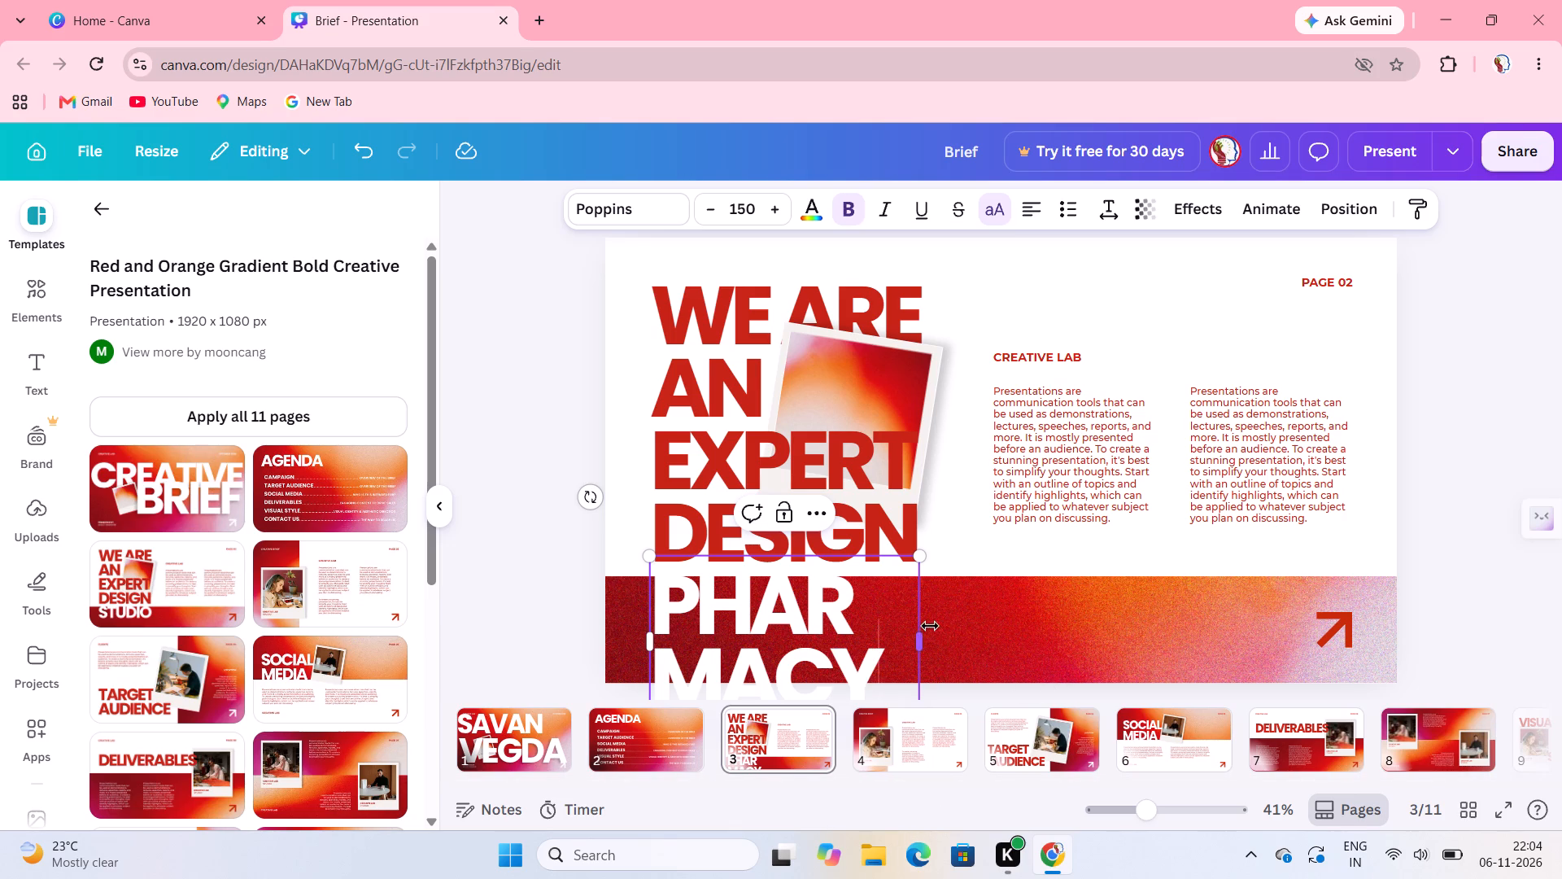
Widen the PHARMACY text box on slide 3 so the word fits on a single line.
{"action": "left_click_drag", "start_coordinate": [930, 649], "coordinate": [1104, 643]}
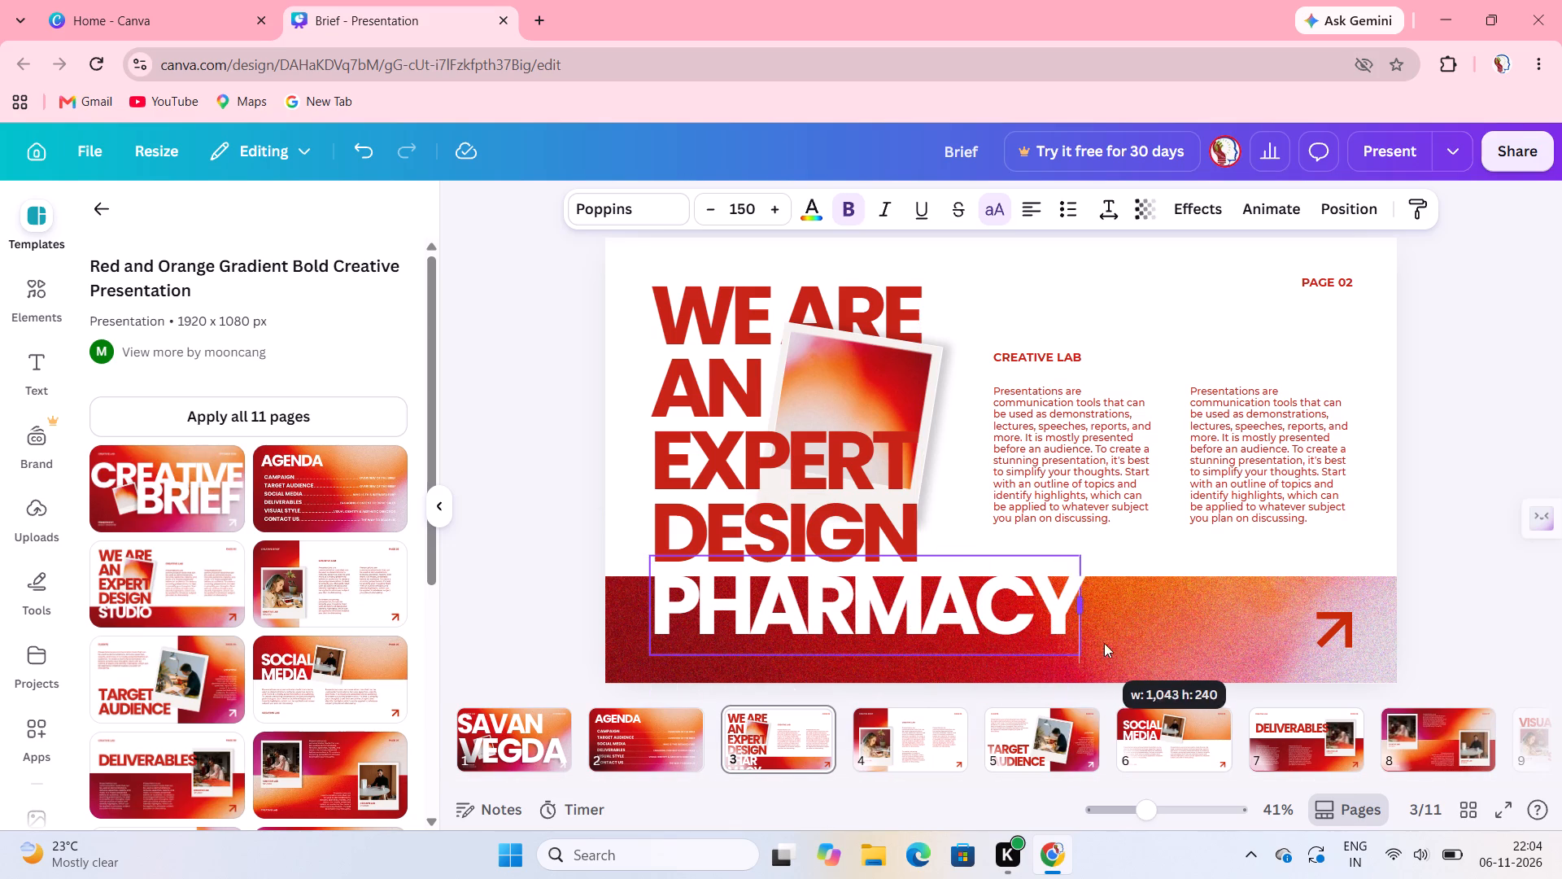
{"action": "left_click_drag", "start_coordinate": [1104, 643], "coordinate": [1118, 639]}
{"action": "left_click", "coordinate": [1154, 586]}
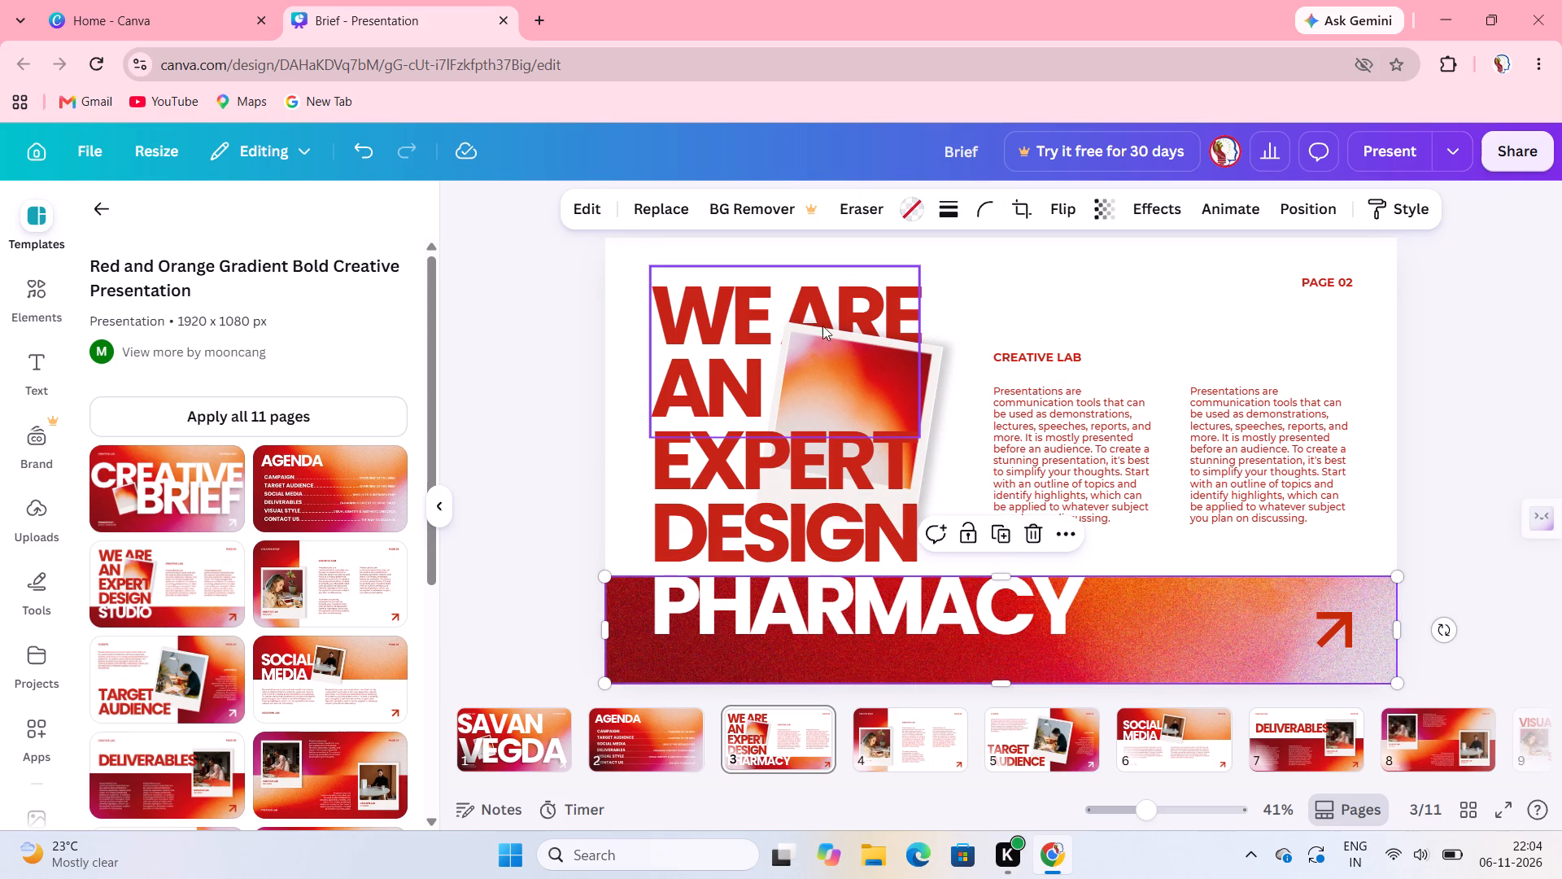
{"action": "left_click", "coordinate": [841, 356]}
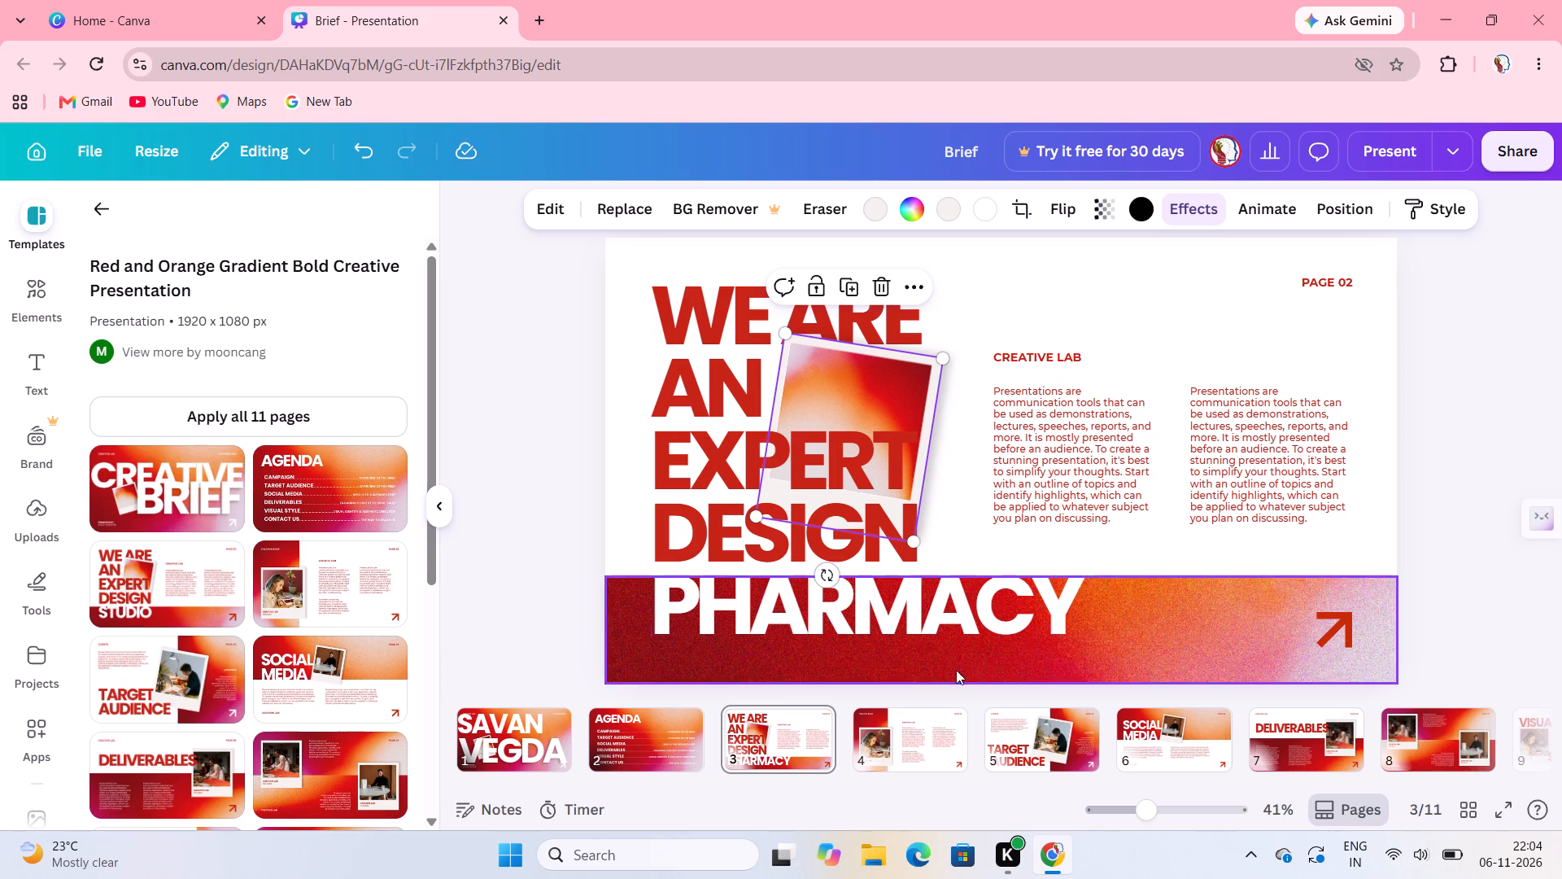
On slide 4, move the CREATIVE LAB heading slightly left of the first text column and down closer to its paragraph.
{"action": "left_click", "coordinate": [921, 728]}
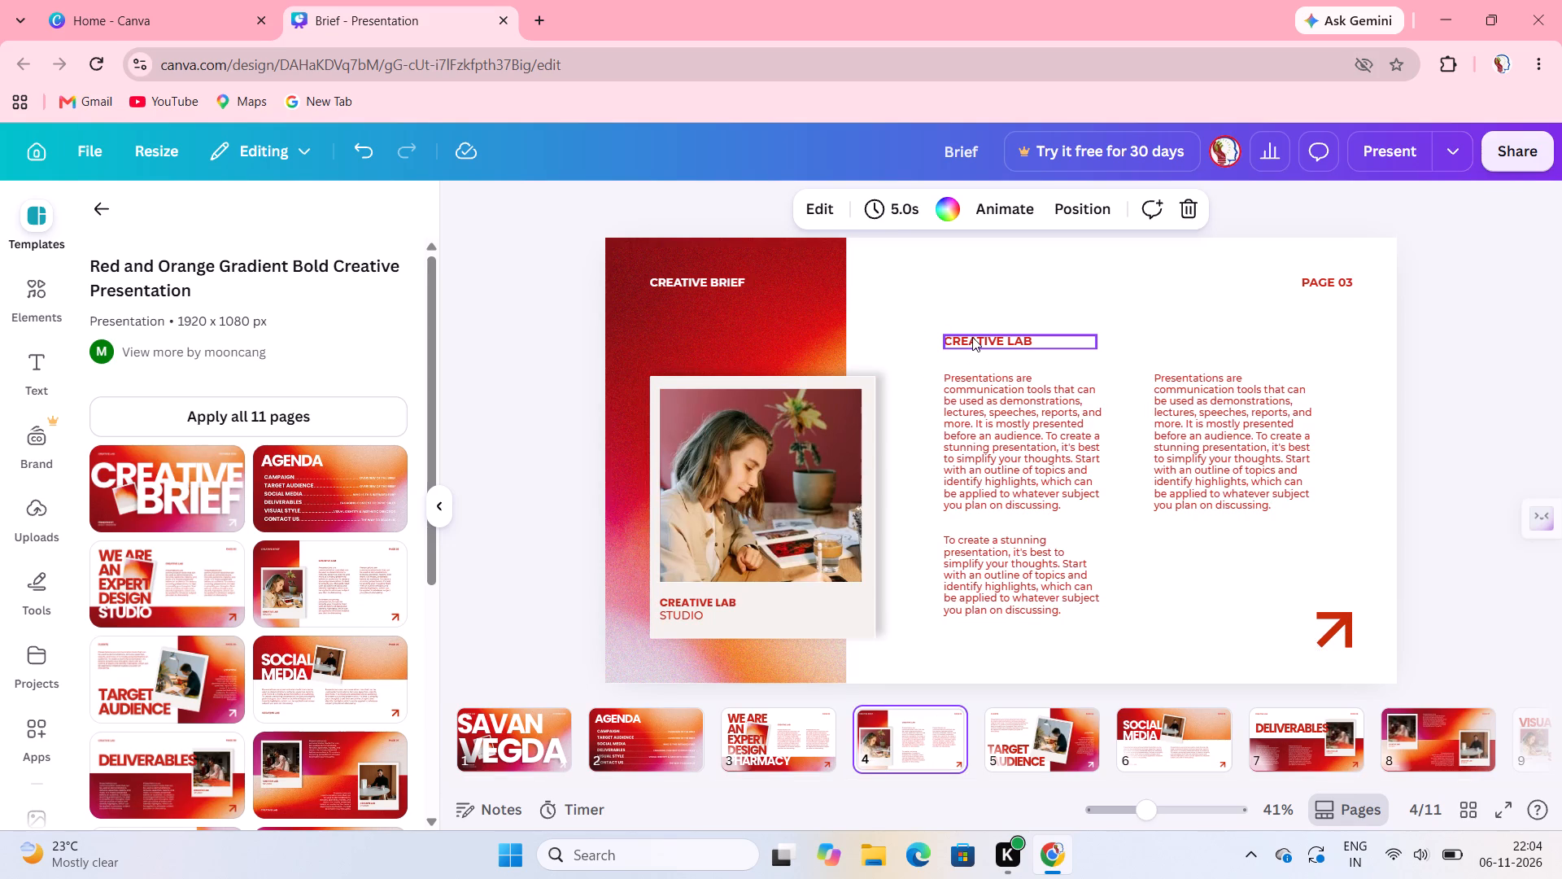
{"action": "left_click_drag", "start_coordinate": [972, 337], "coordinate": [968, 343]}
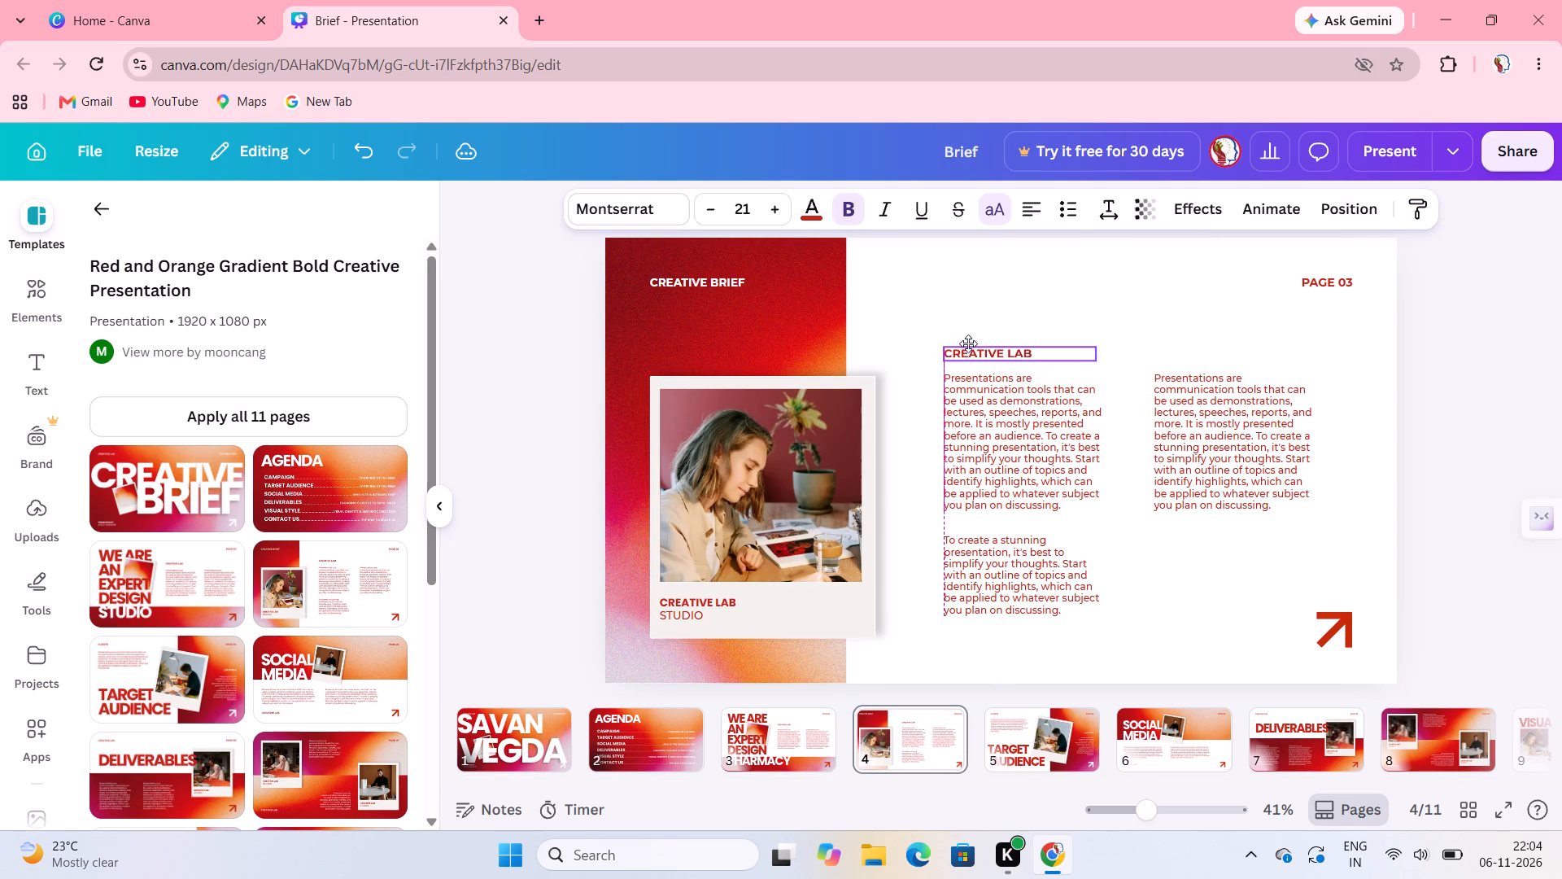
{"action": "left_click_drag", "start_coordinate": [968, 343], "coordinate": [961, 344]}
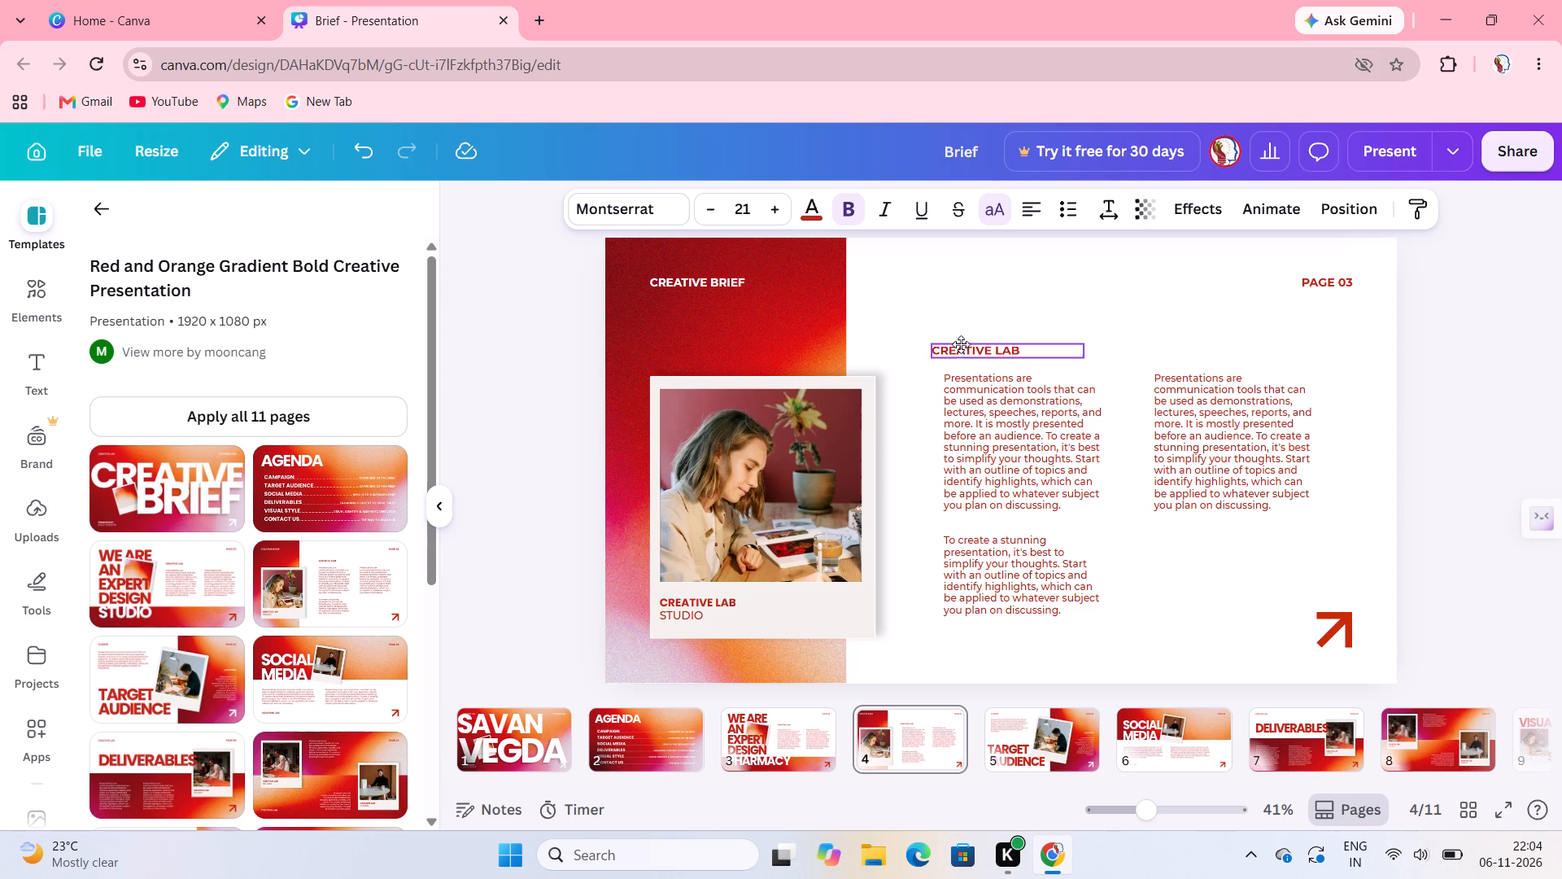
{"action": "left_click_drag", "start_coordinate": [961, 344], "coordinate": [963, 342]}
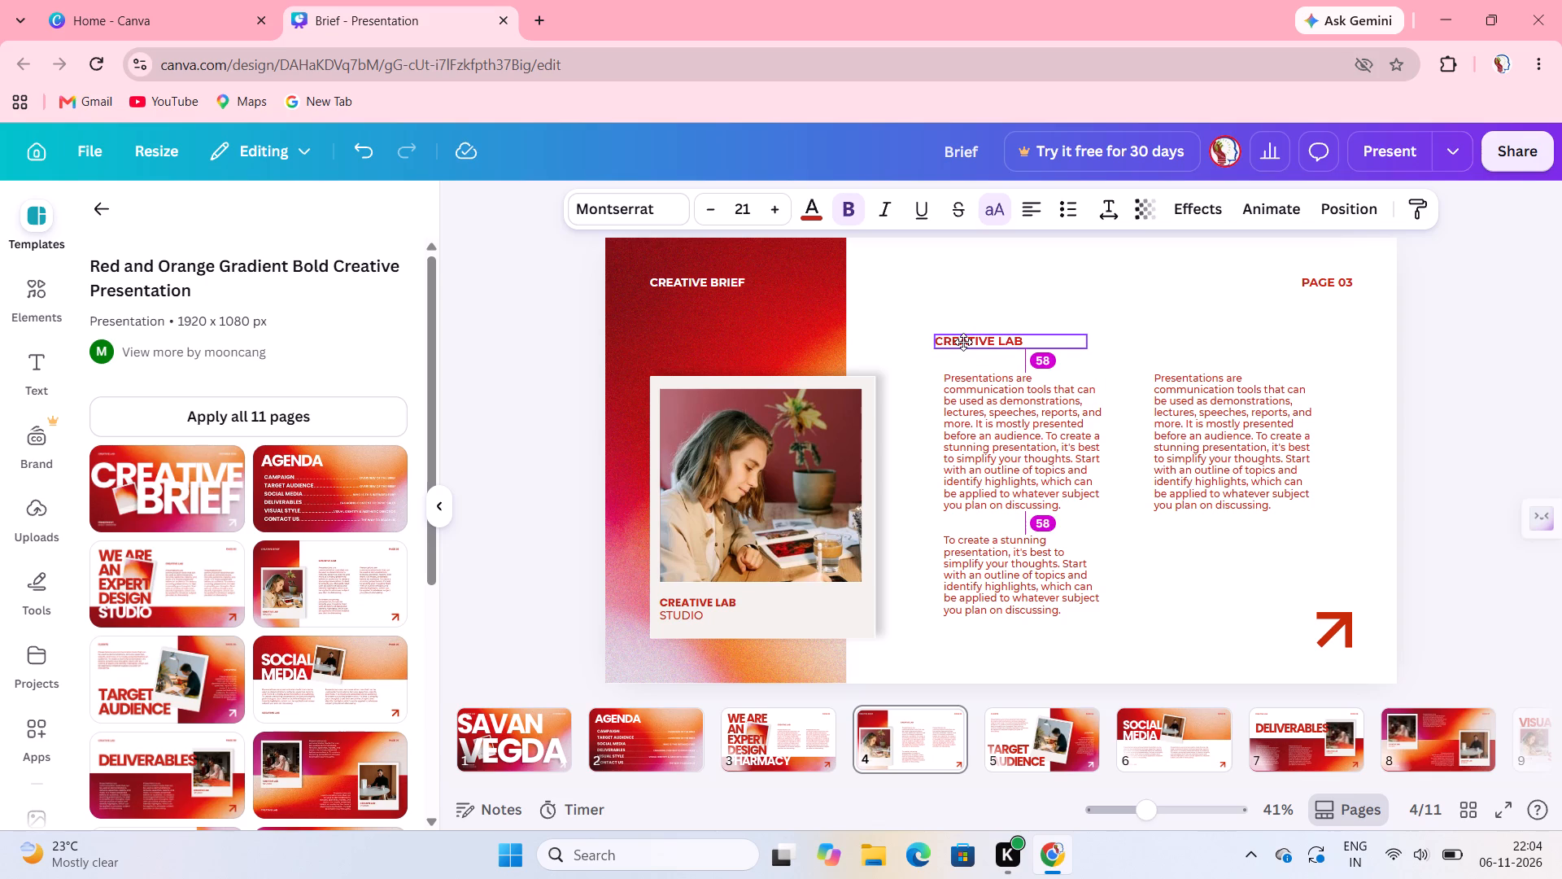
{"action": "left_click_drag", "start_coordinate": [963, 342], "coordinate": [958, 342]}
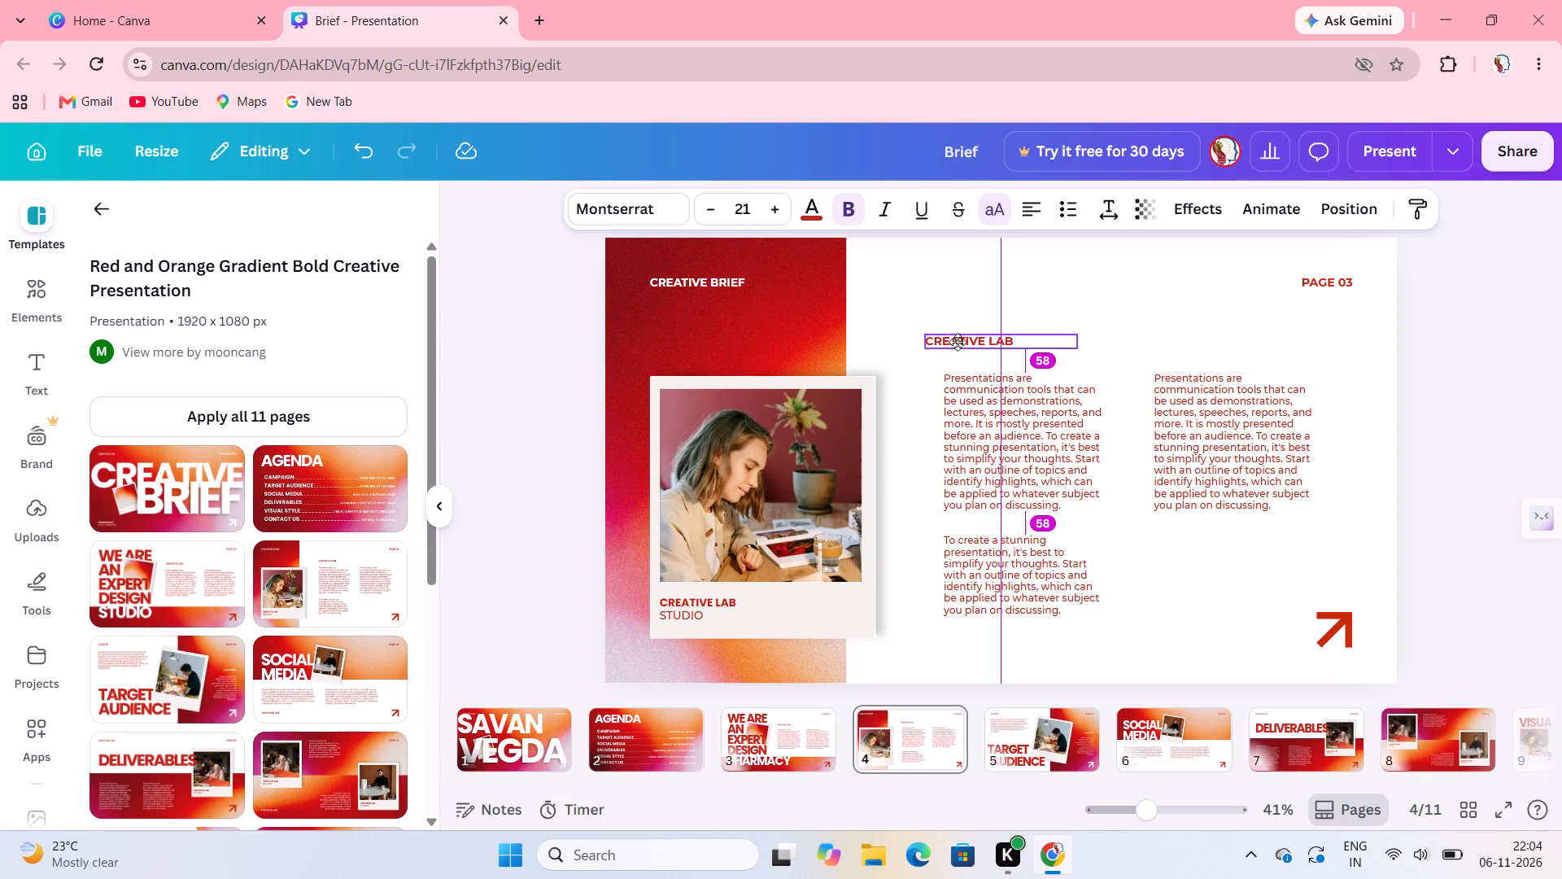
{"action": "left_click_drag", "start_coordinate": [958, 342], "coordinate": [957, 342]}
{"action": "left_click_drag", "start_coordinate": [957, 342], "coordinate": [956, 343]}
{"action": "left_click_drag", "start_coordinate": [956, 343], "coordinate": [944, 366]}
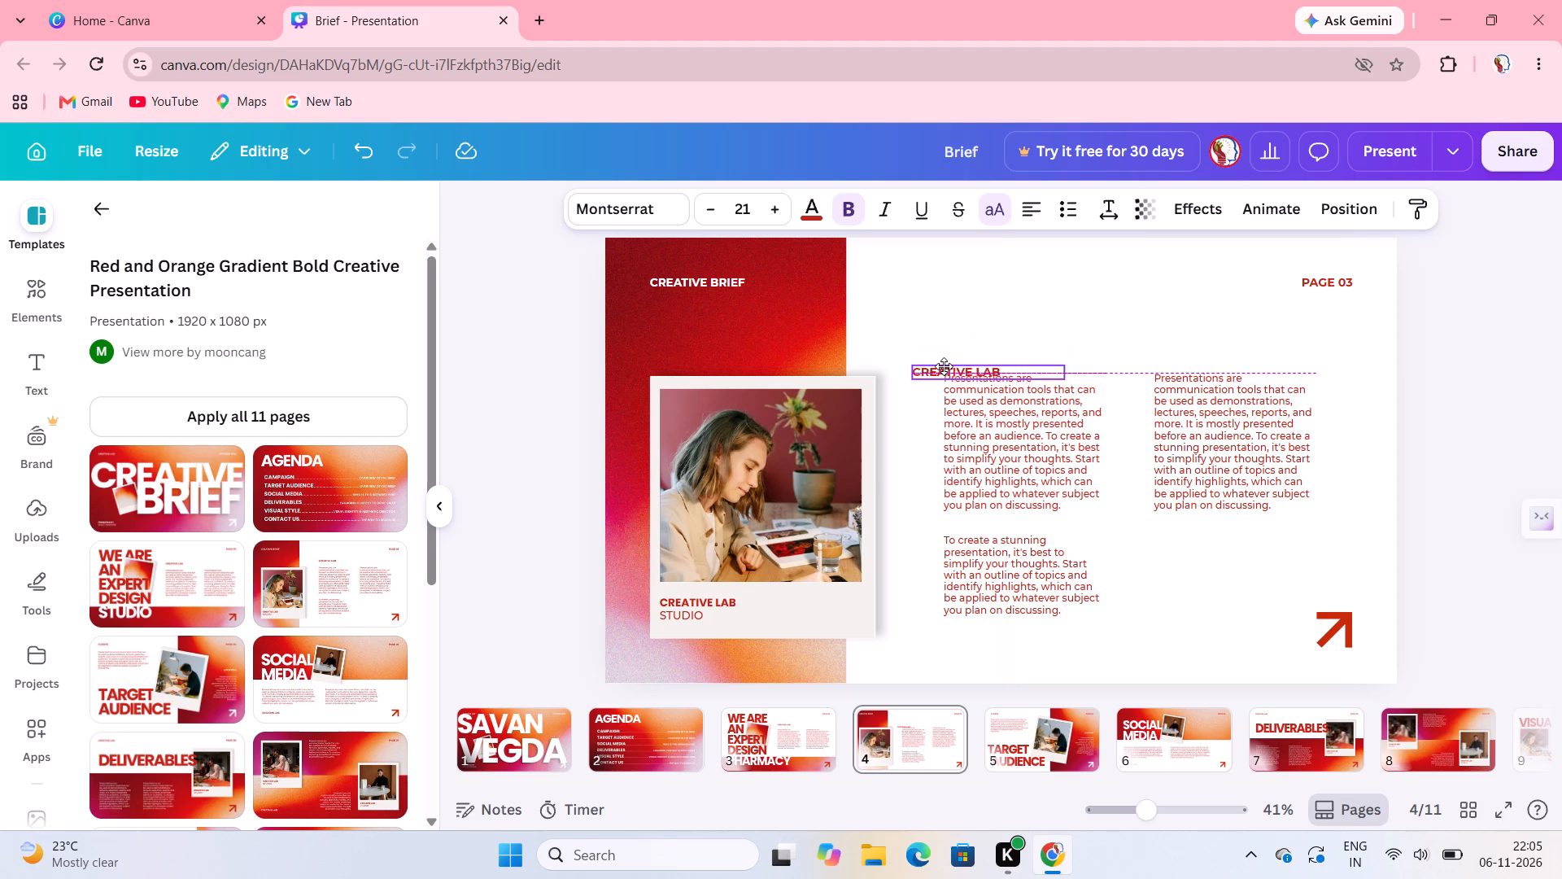
{"action": "left_click_drag", "start_coordinate": [944, 366], "coordinate": [958, 353]}
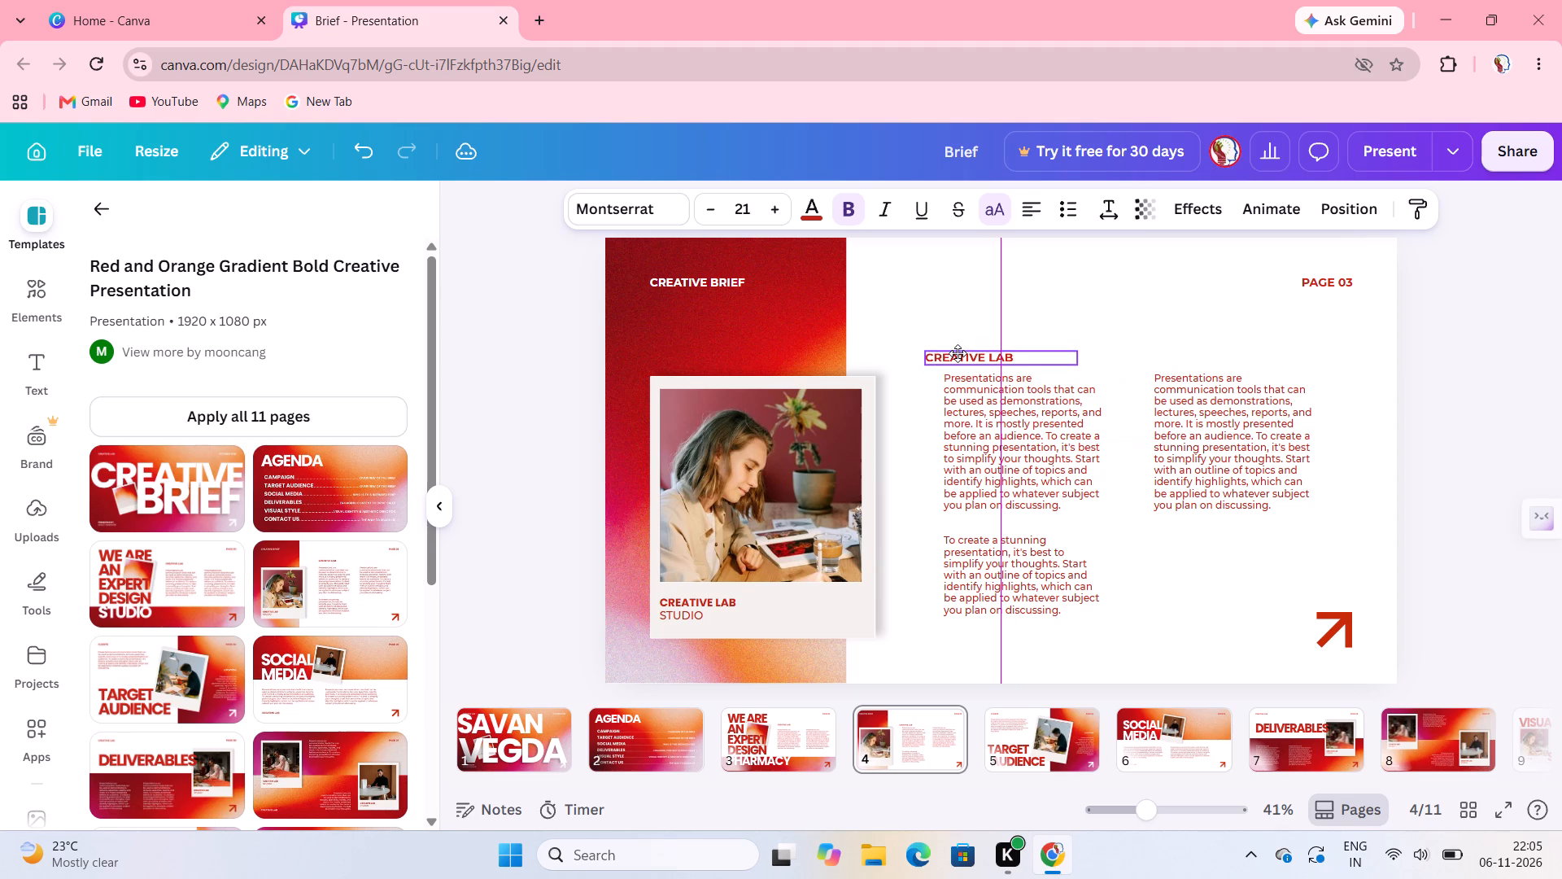
{"action": "left_click_drag", "start_coordinate": [958, 353], "coordinate": [958, 354]}
{"action": "left_click_drag", "start_coordinate": [958, 354], "coordinate": [958, 354]}
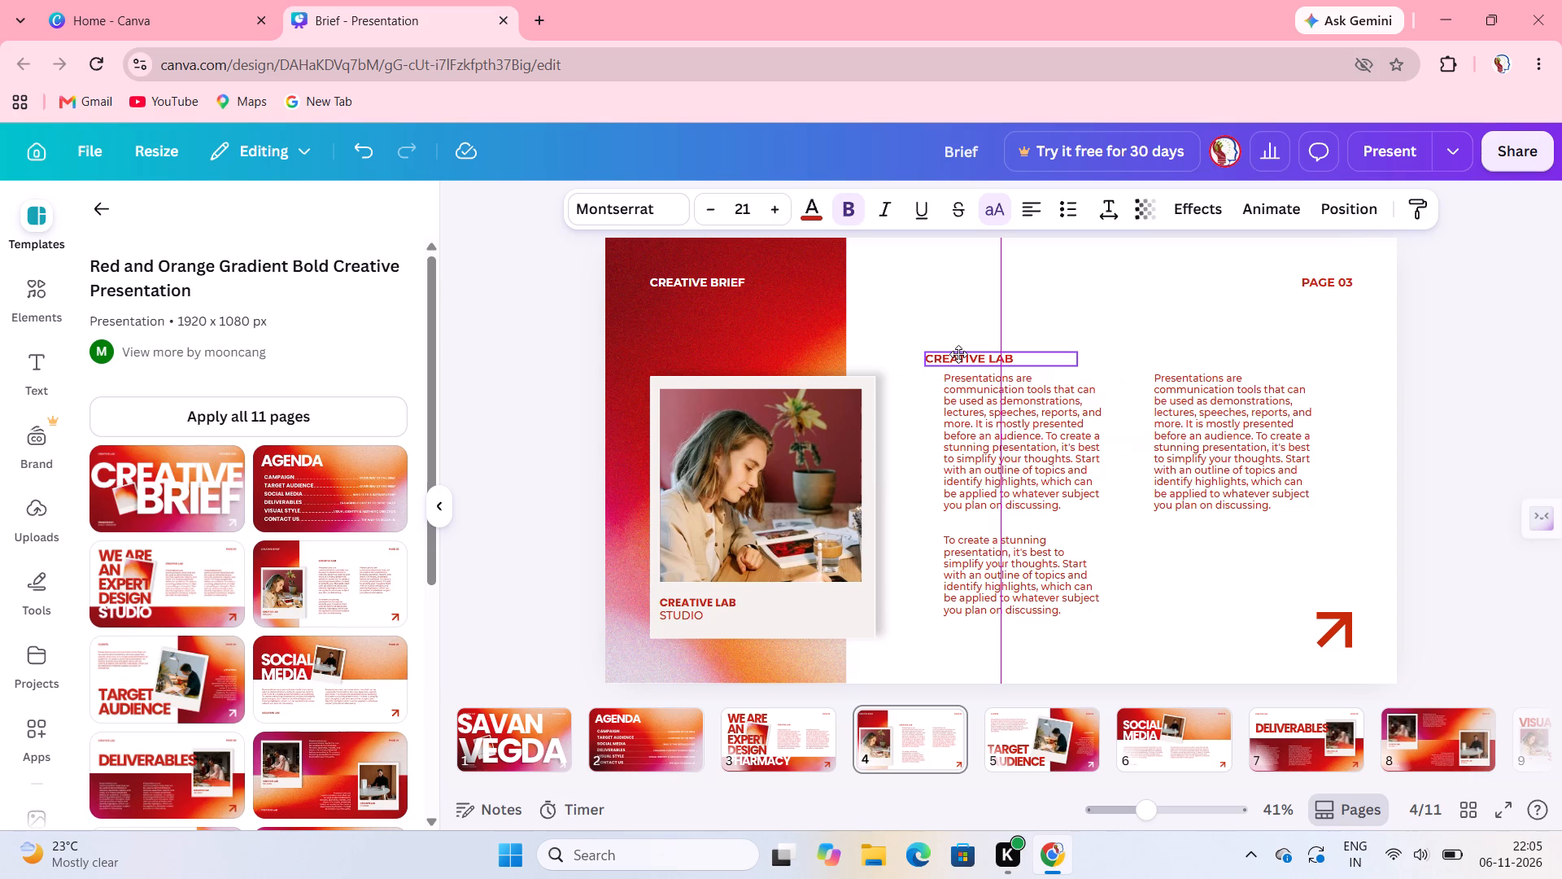
{"action": "left_click_drag", "start_coordinate": [958, 354], "coordinate": [992, 391]}
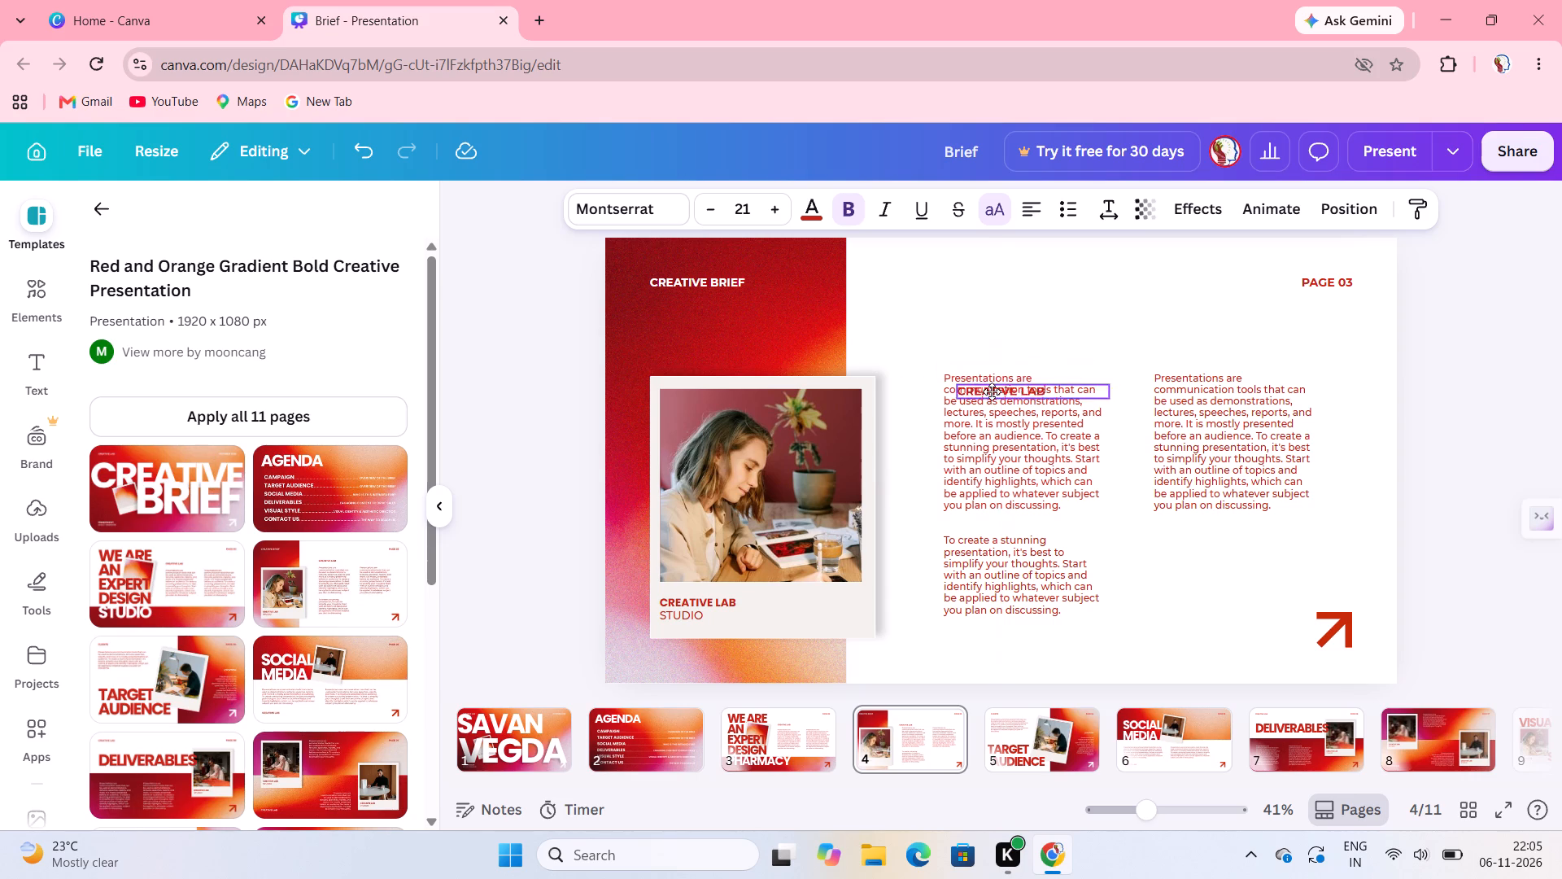
{"action": "left_click_drag", "start_coordinate": [992, 391], "coordinate": [966, 354]}
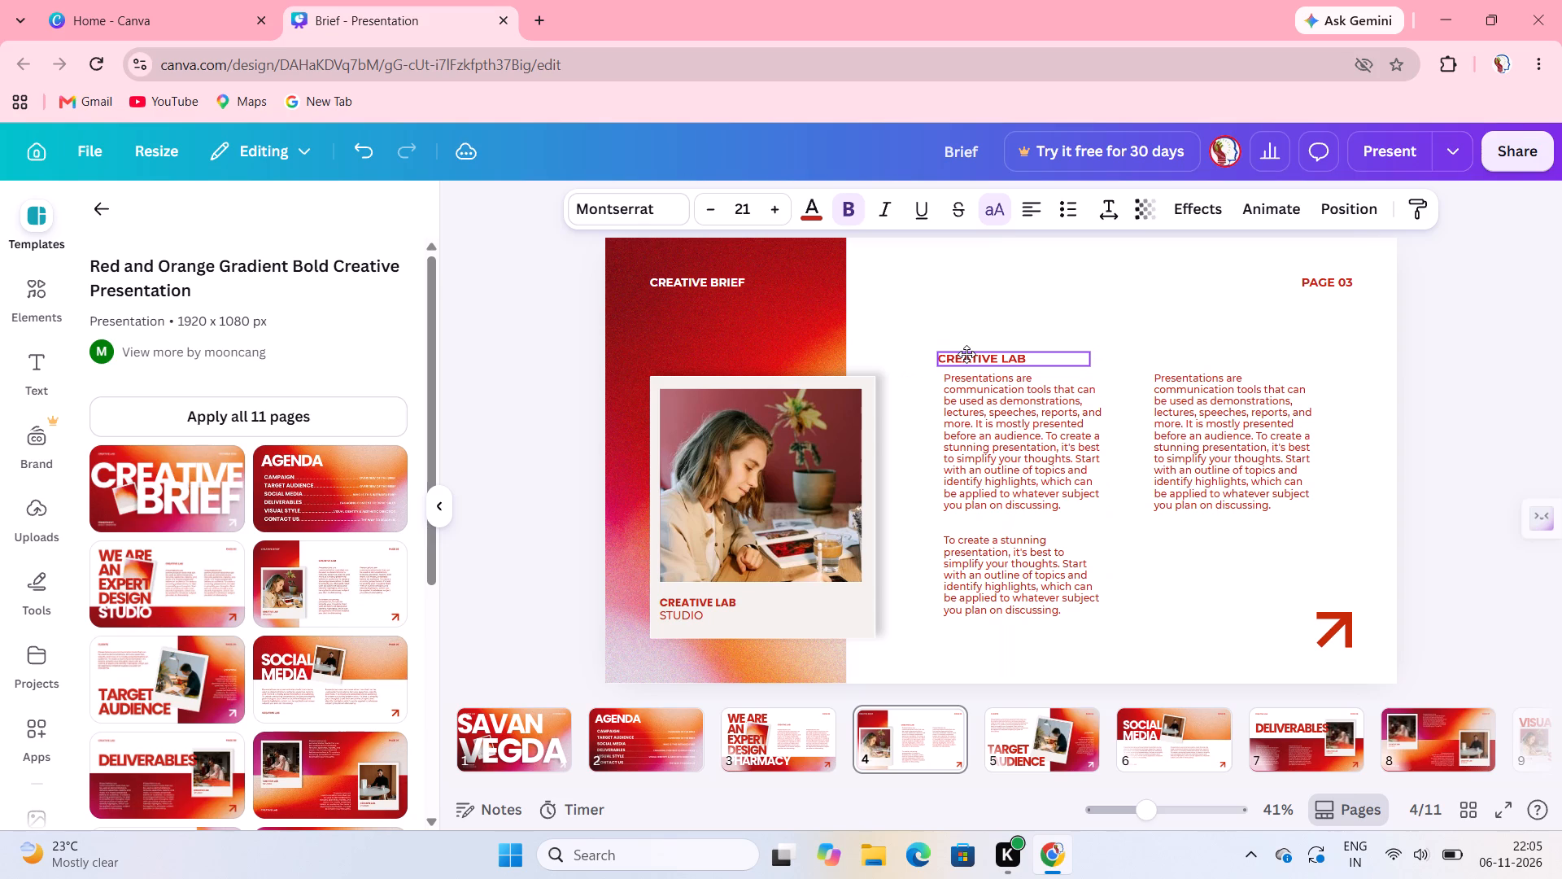
{"action": "left_click_drag", "start_coordinate": [966, 354], "coordinate": [948, 355]}
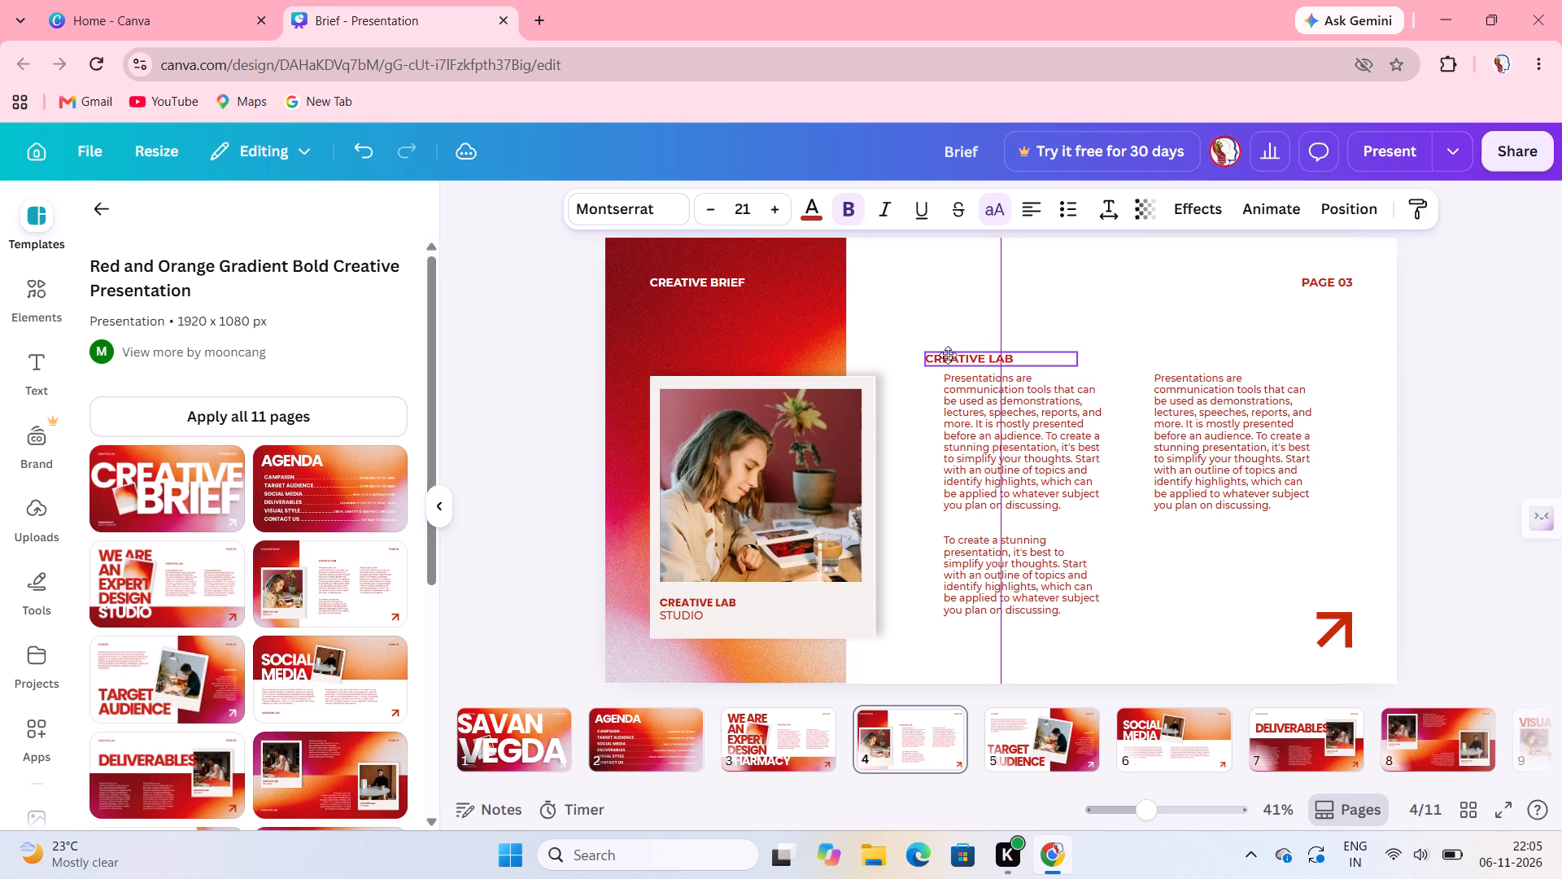
{"action": "left_click_drag", "start_coordinate": [948, 355], "coordinate": [984, 399]}
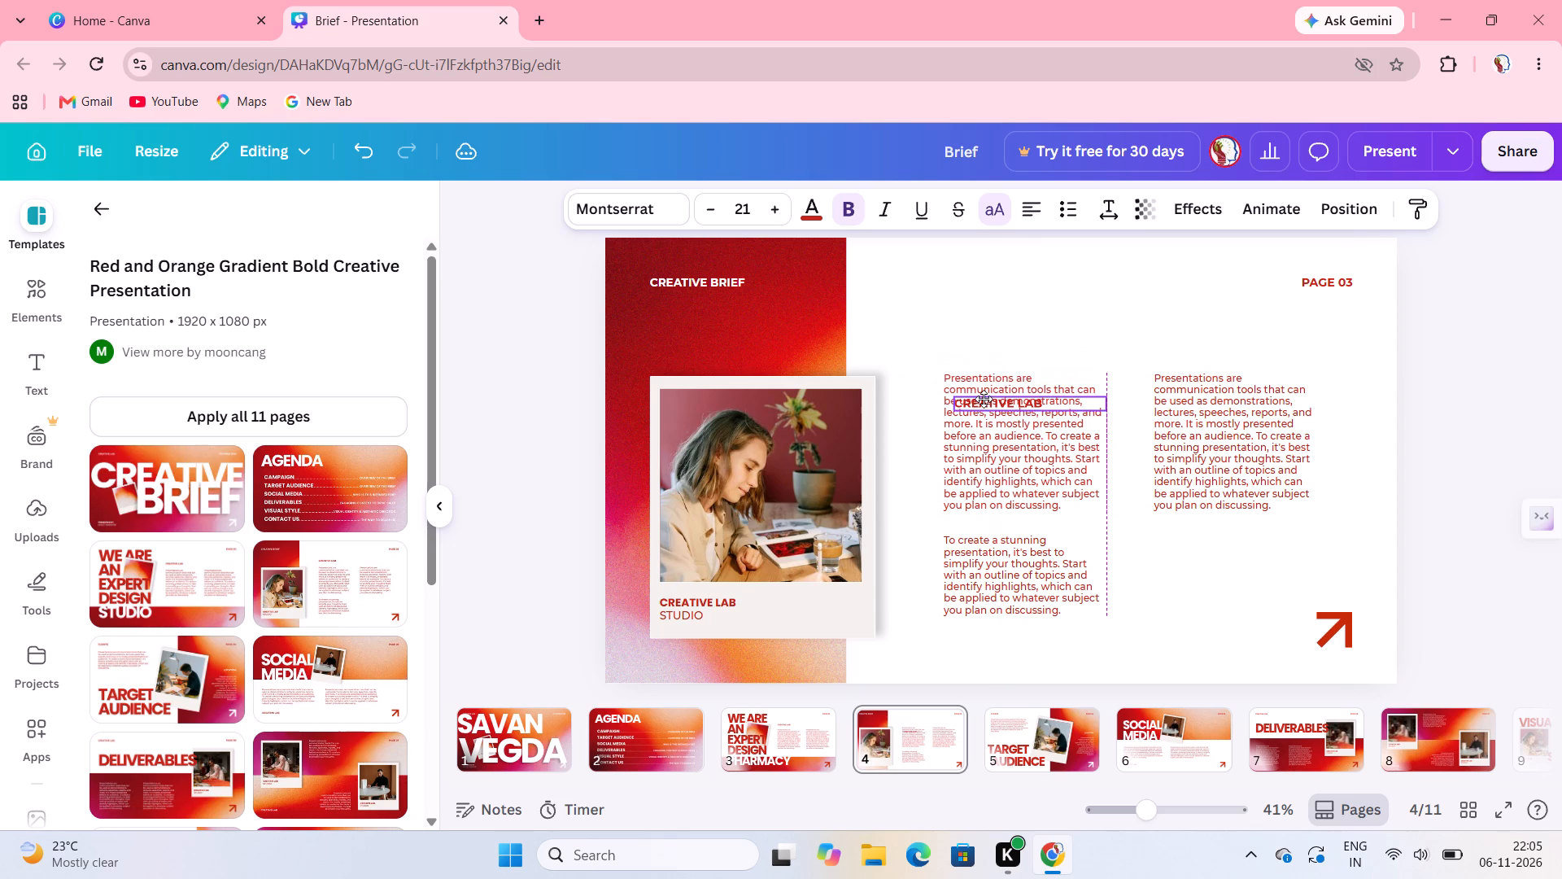
{"action": "left_click_drag", "start_coordinate": [984, 399], "coordinate": [976, 376]}
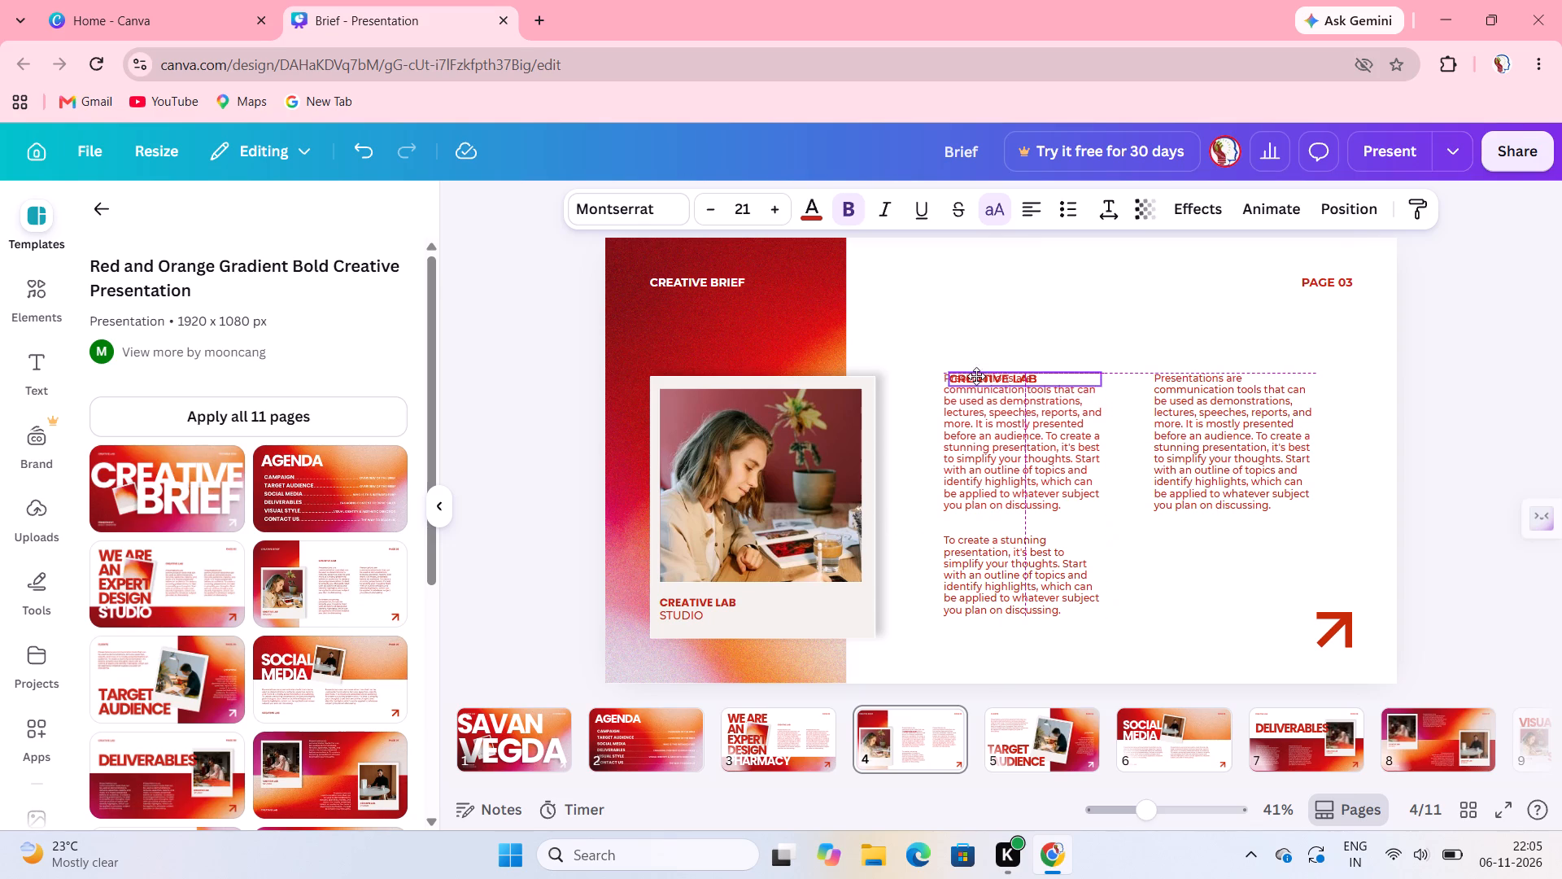
{"action": "left_click_drag", "start_coordinate": [976, 376], "coordinate": [945, 338]}
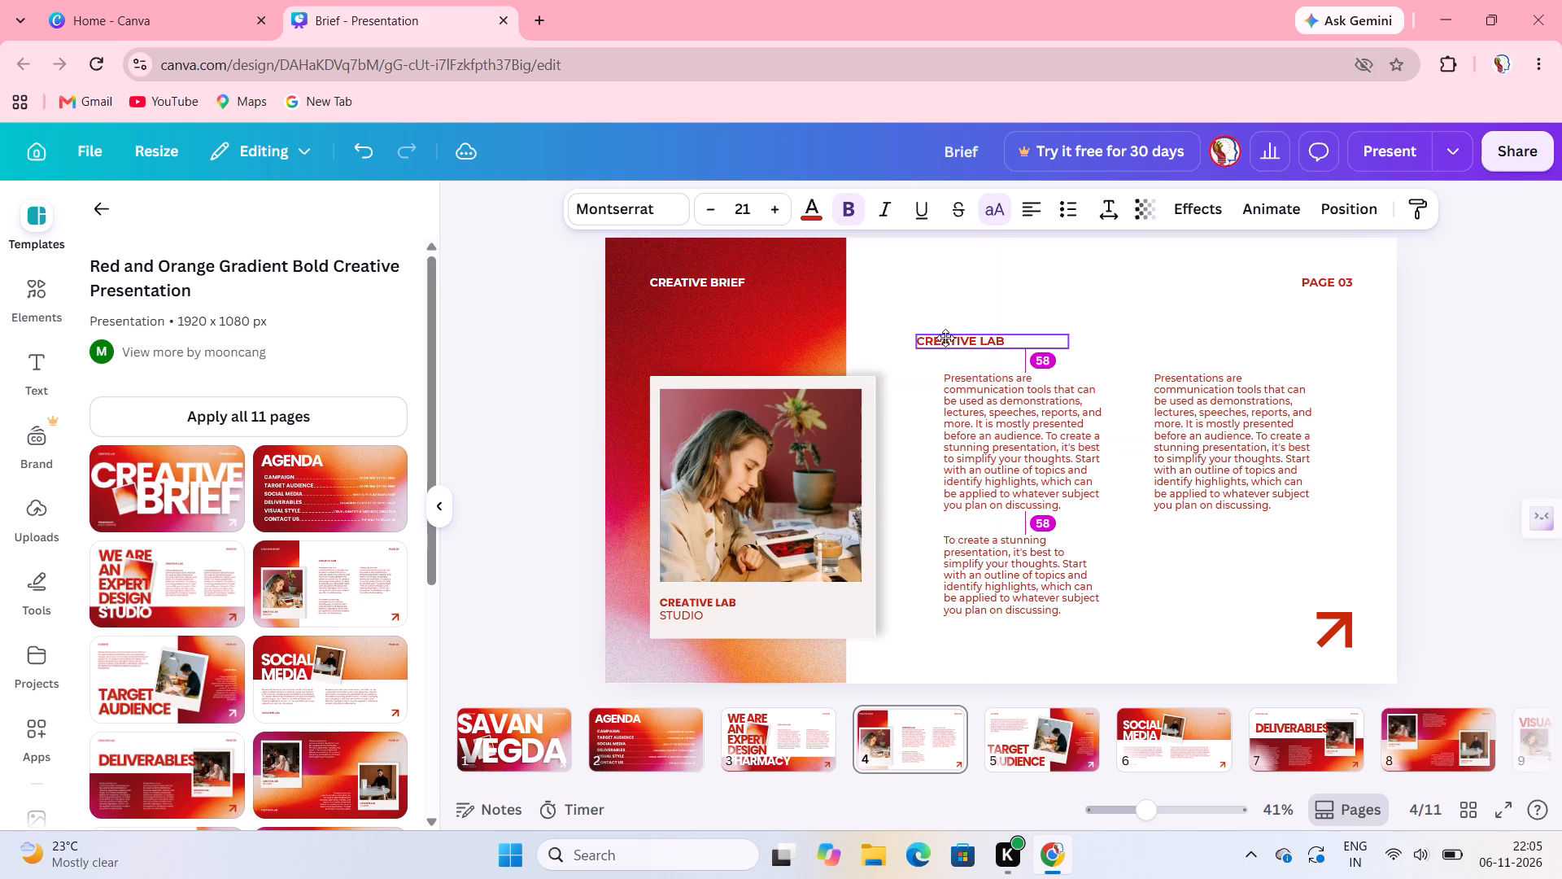
{"action": "left_click_drag", "start_coordinate": [945, 338], "coordinate": [947, 349]}
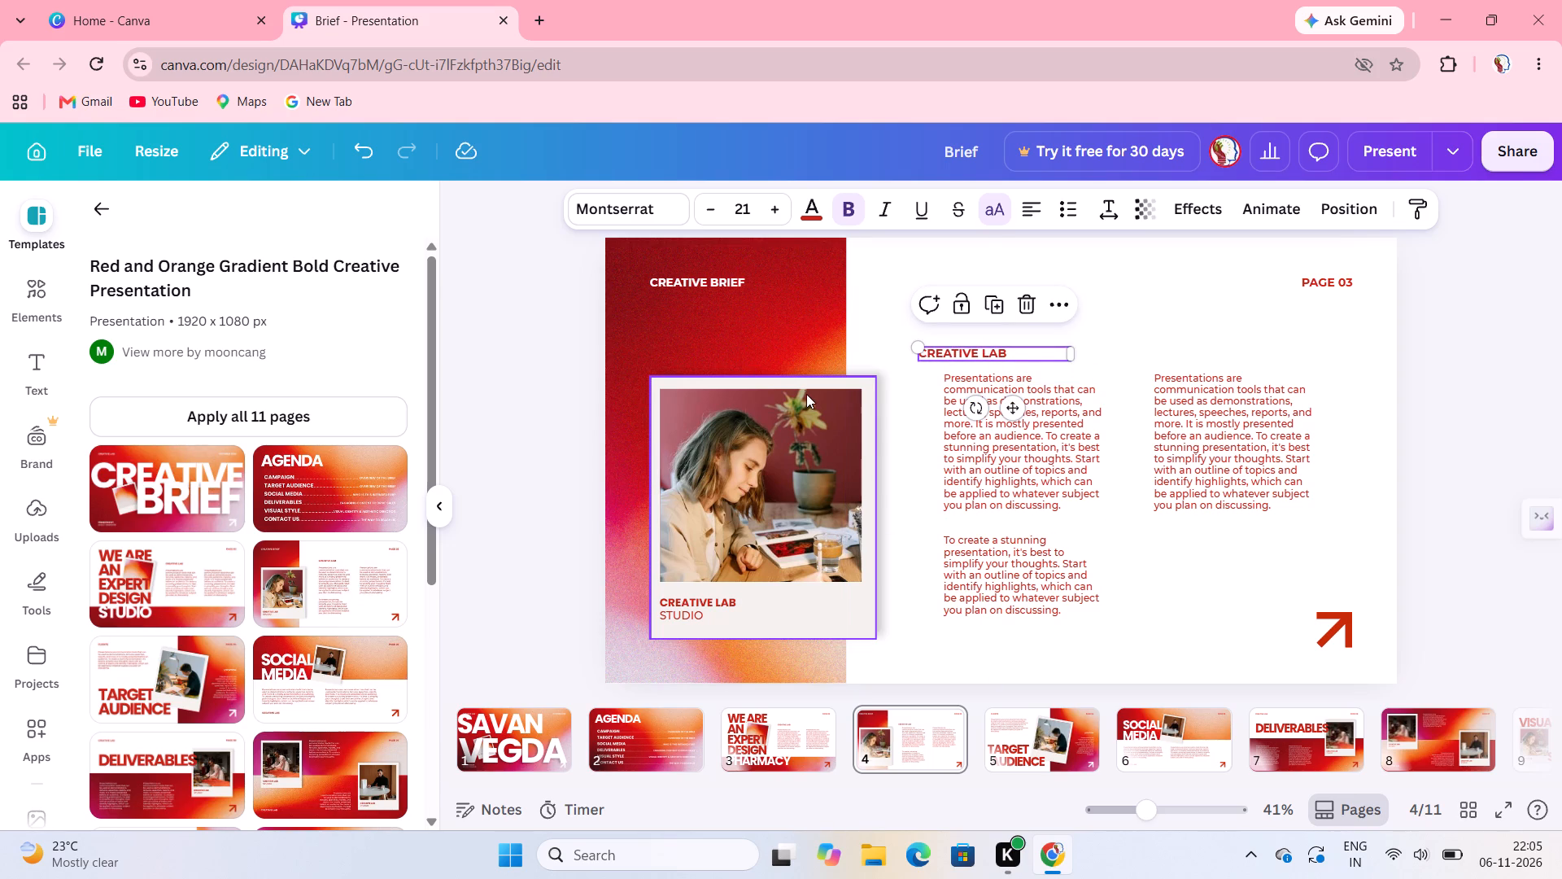
On slide 4, move the framed photo up and slightly right, just above the CREATIVE LAB STUDIO caption, with left edges aligned.
{"action": "left_click_drag", "start_coordinate": [809, 398], "coordinate": [856, 391]}
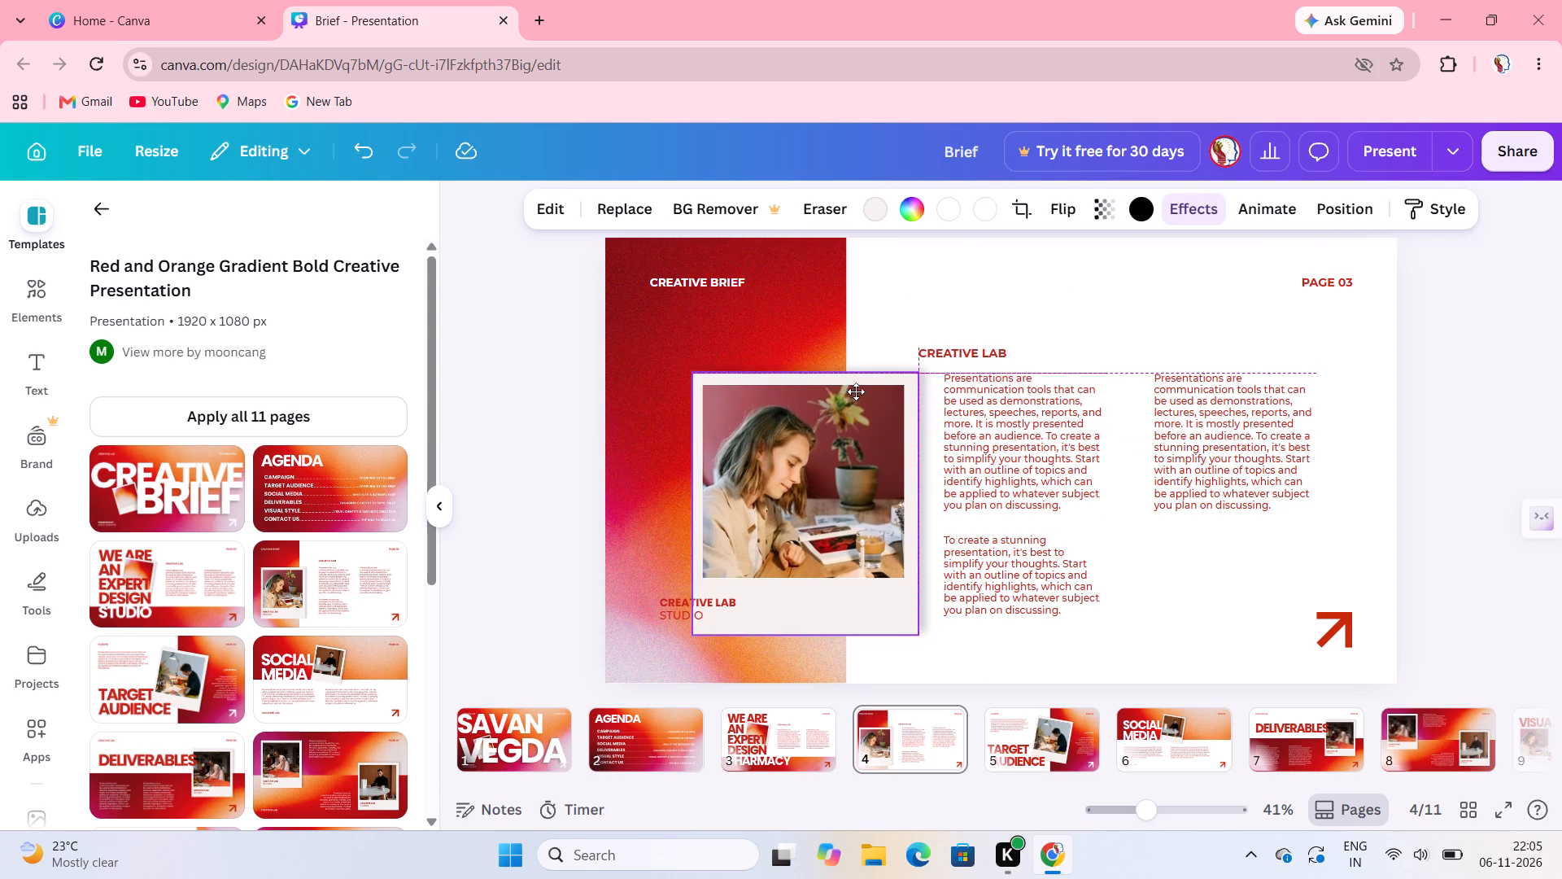
{"action": "left_click_drag", "start_coordinate": [856, 391], "coordinate": [862, 378]}
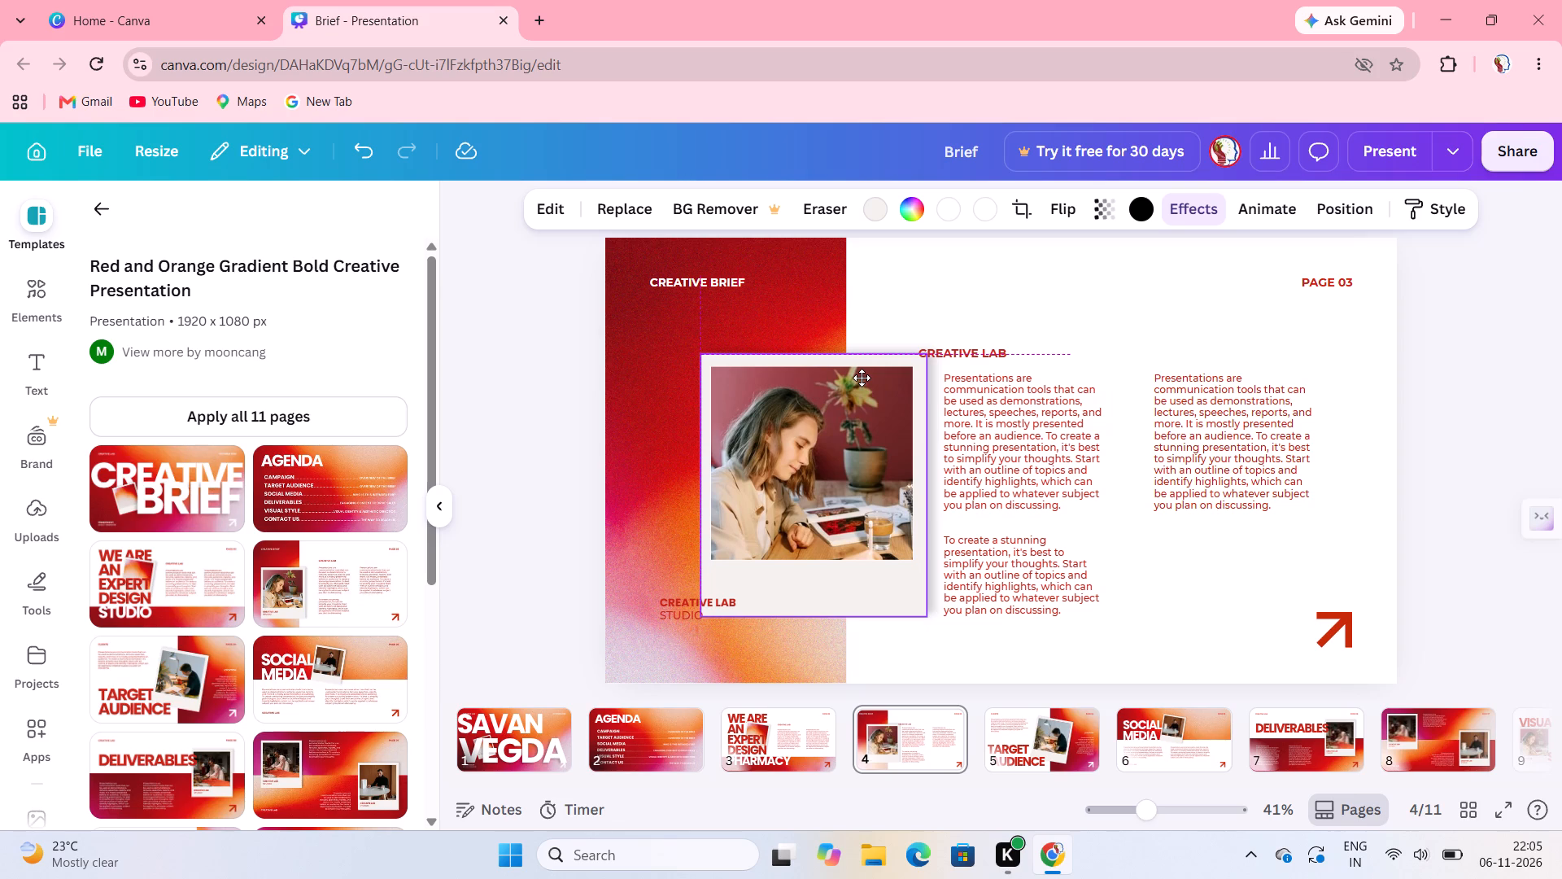
{"action": "left_click_drag", "start_coordinate": [862, 378], "coordinate": [866, 379]}
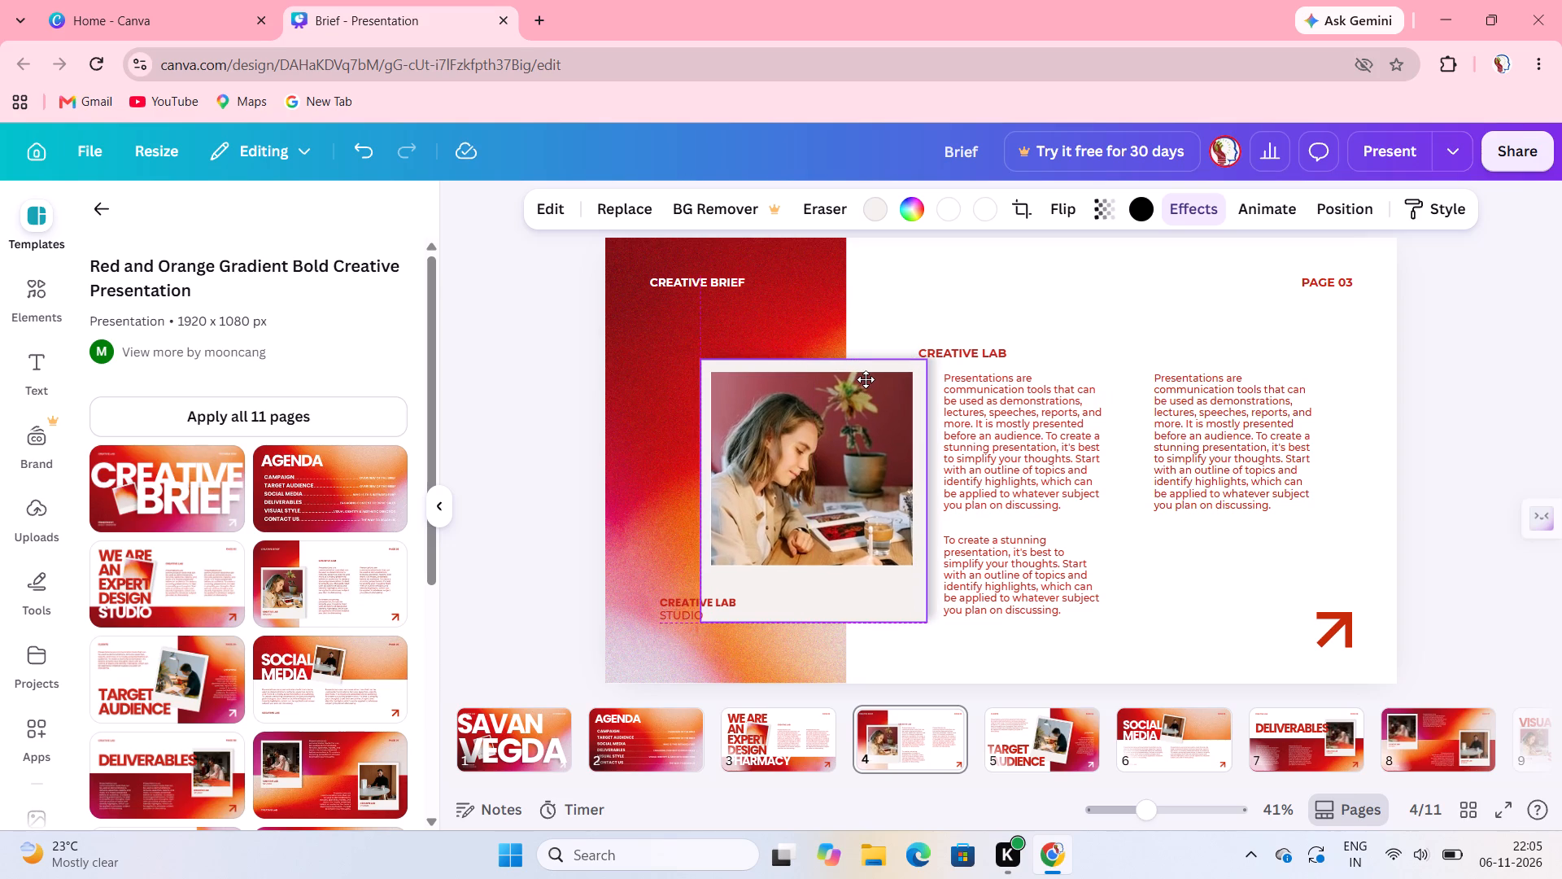
{"action": "left_click_drag", "start_coordinate": [866, 379], "coordinate": [866, 379]}
{"action": "left_click_drag", "start_coordinate": [866, 379], "coordinate": [873, 382]}
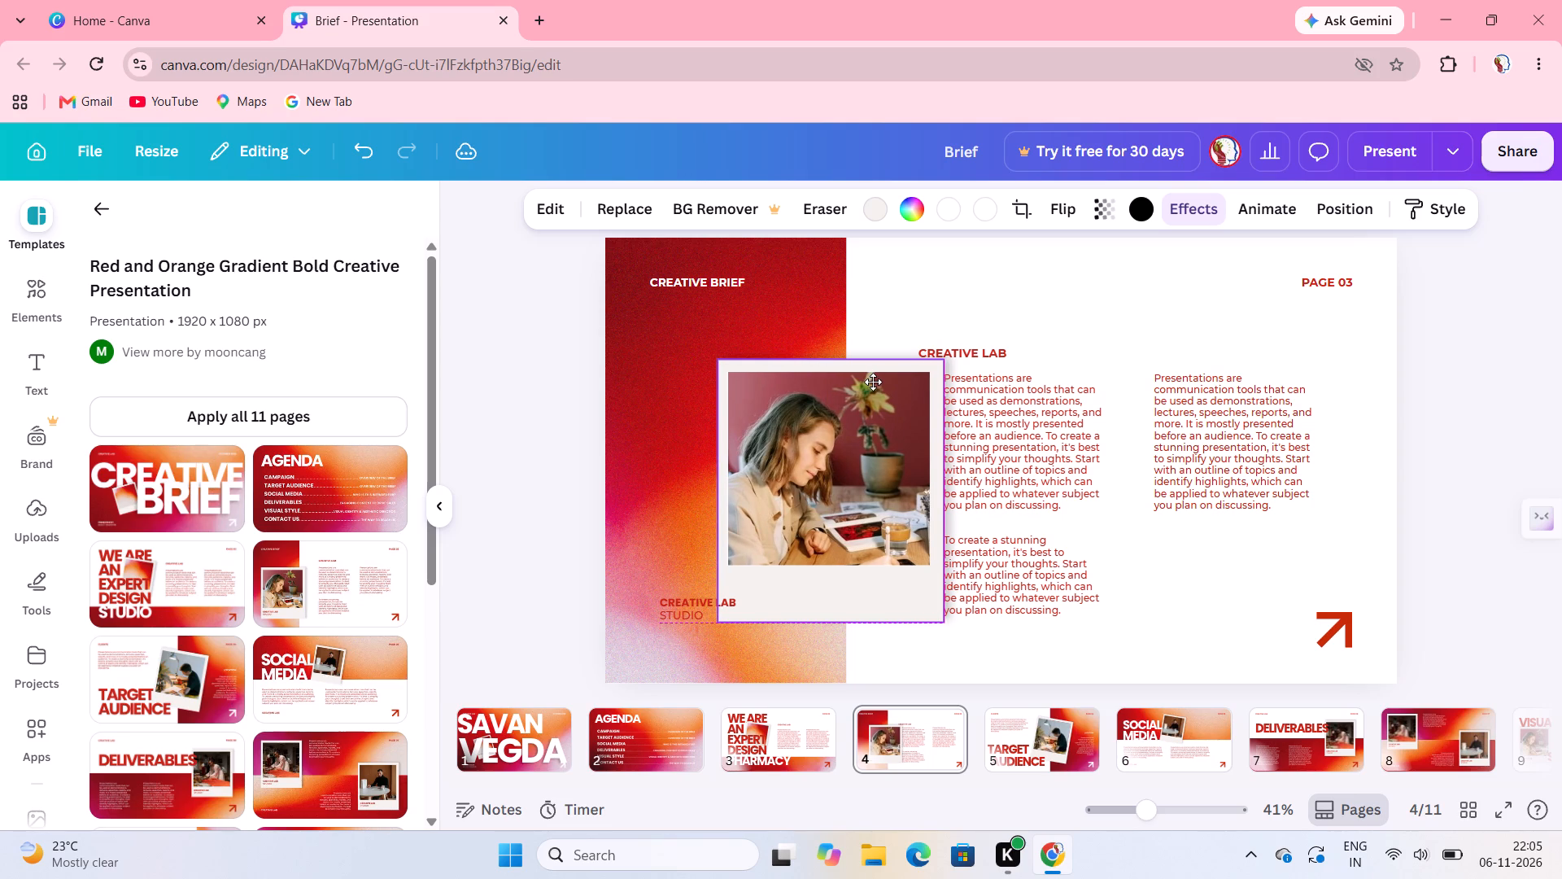
{"action": "left_click_drag", "start_coordinate": [873, 382], "coordinate": [894, 404]}
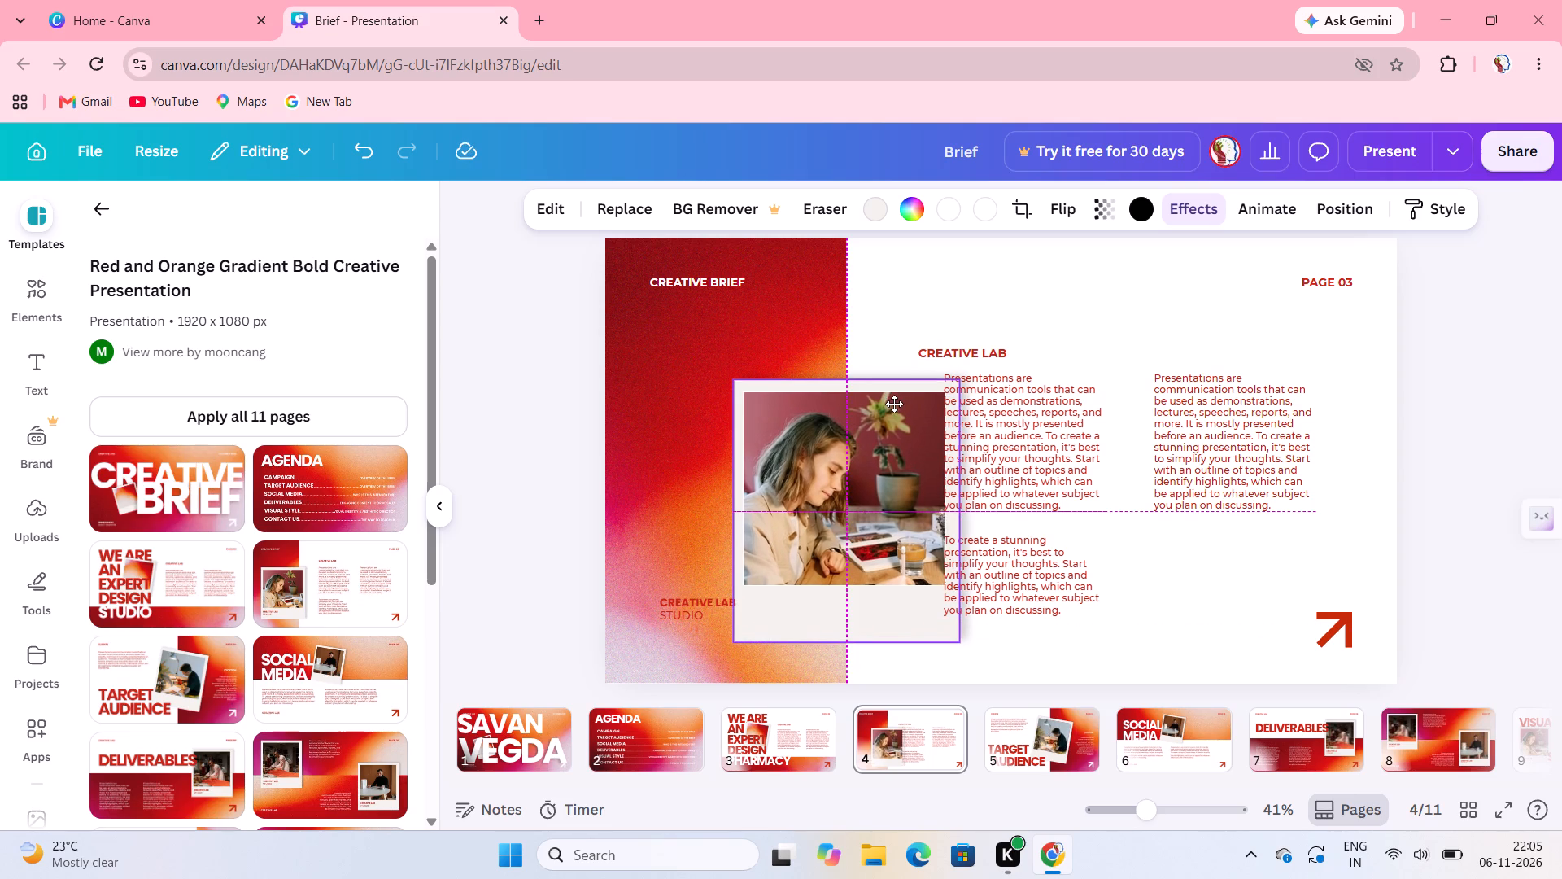
{"action": "left_click_drag", "start_coordinate": [894, 404], "coordinate": [910, 413]}
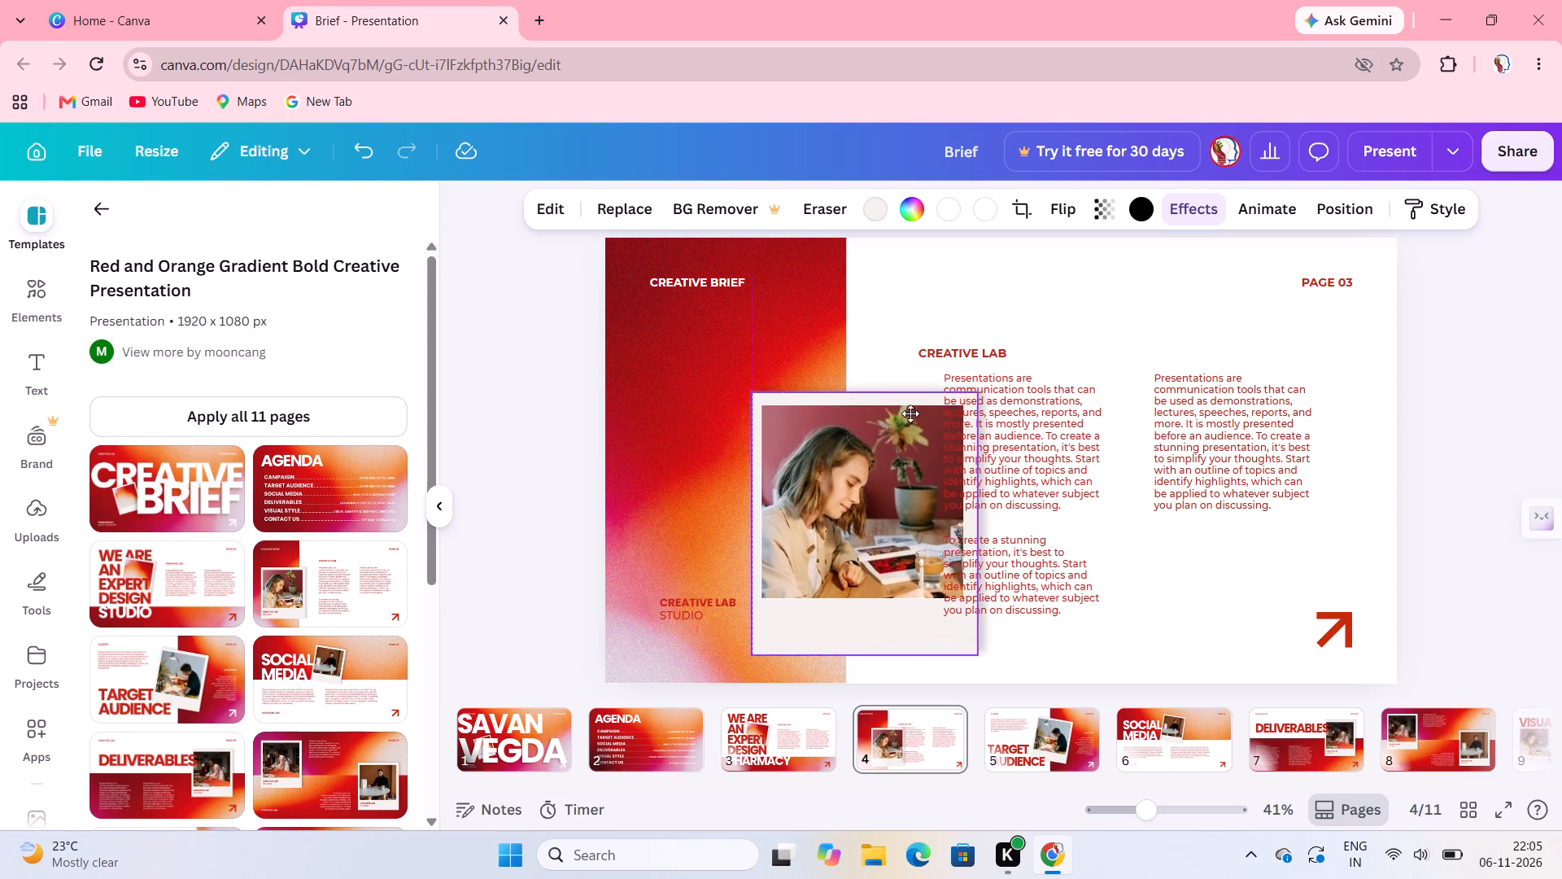
{"action": "left_click_drag", "start_coordinate": [910, 413], "coordinate": [857, 374]}
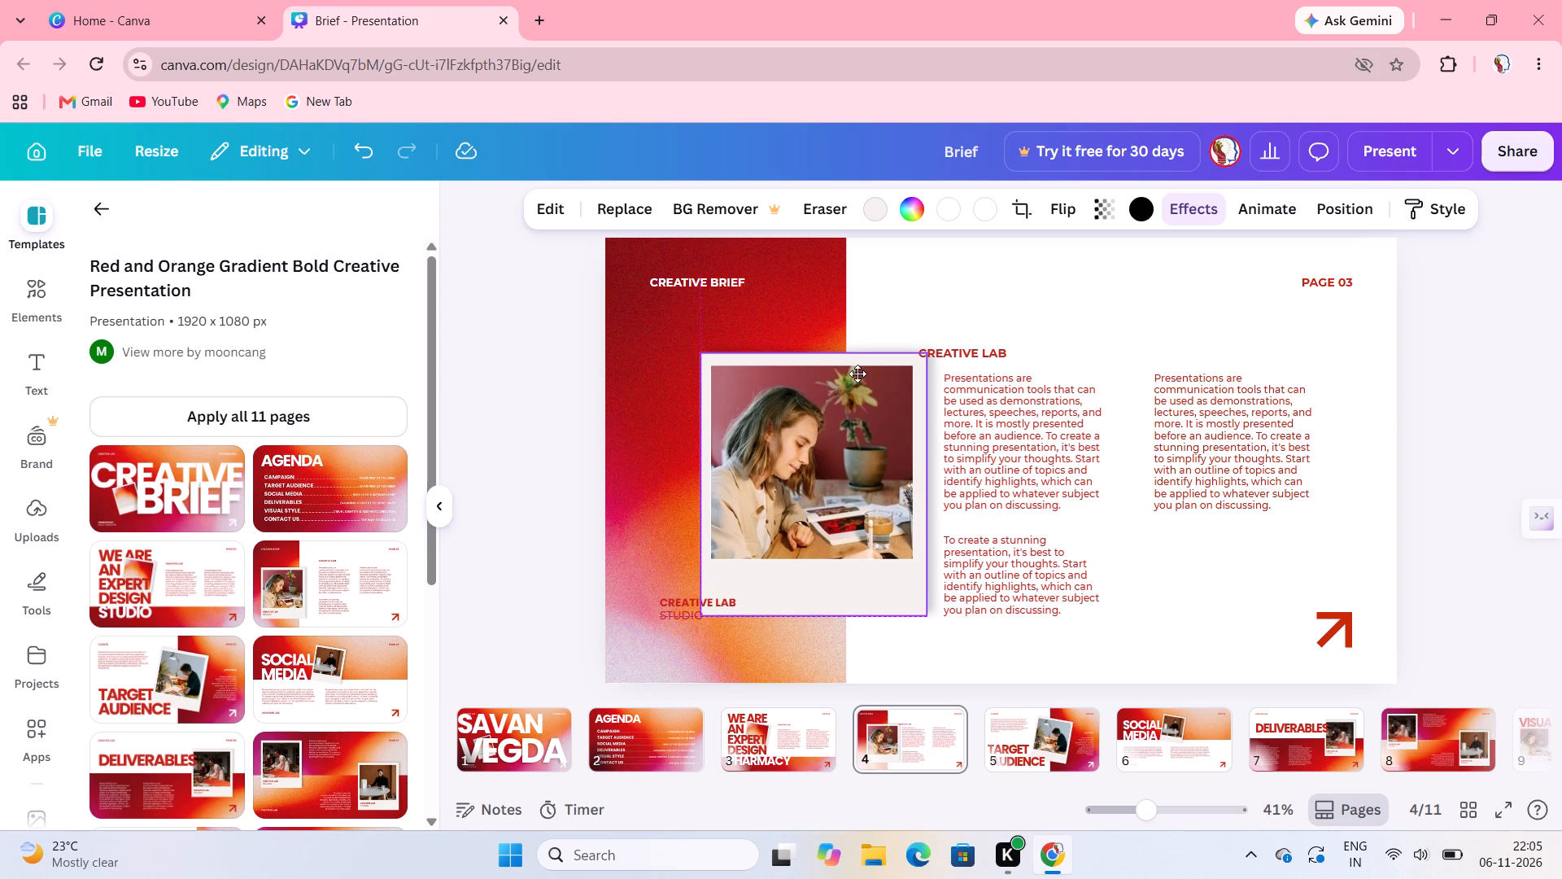
{"action": "left_click_drag", "start_coordinate": [857, 374], "coordinate": [860, 378]}
{"action": "left_click_drag", "start_coordinate": [860, 378], "coordinate": [863, 376]}
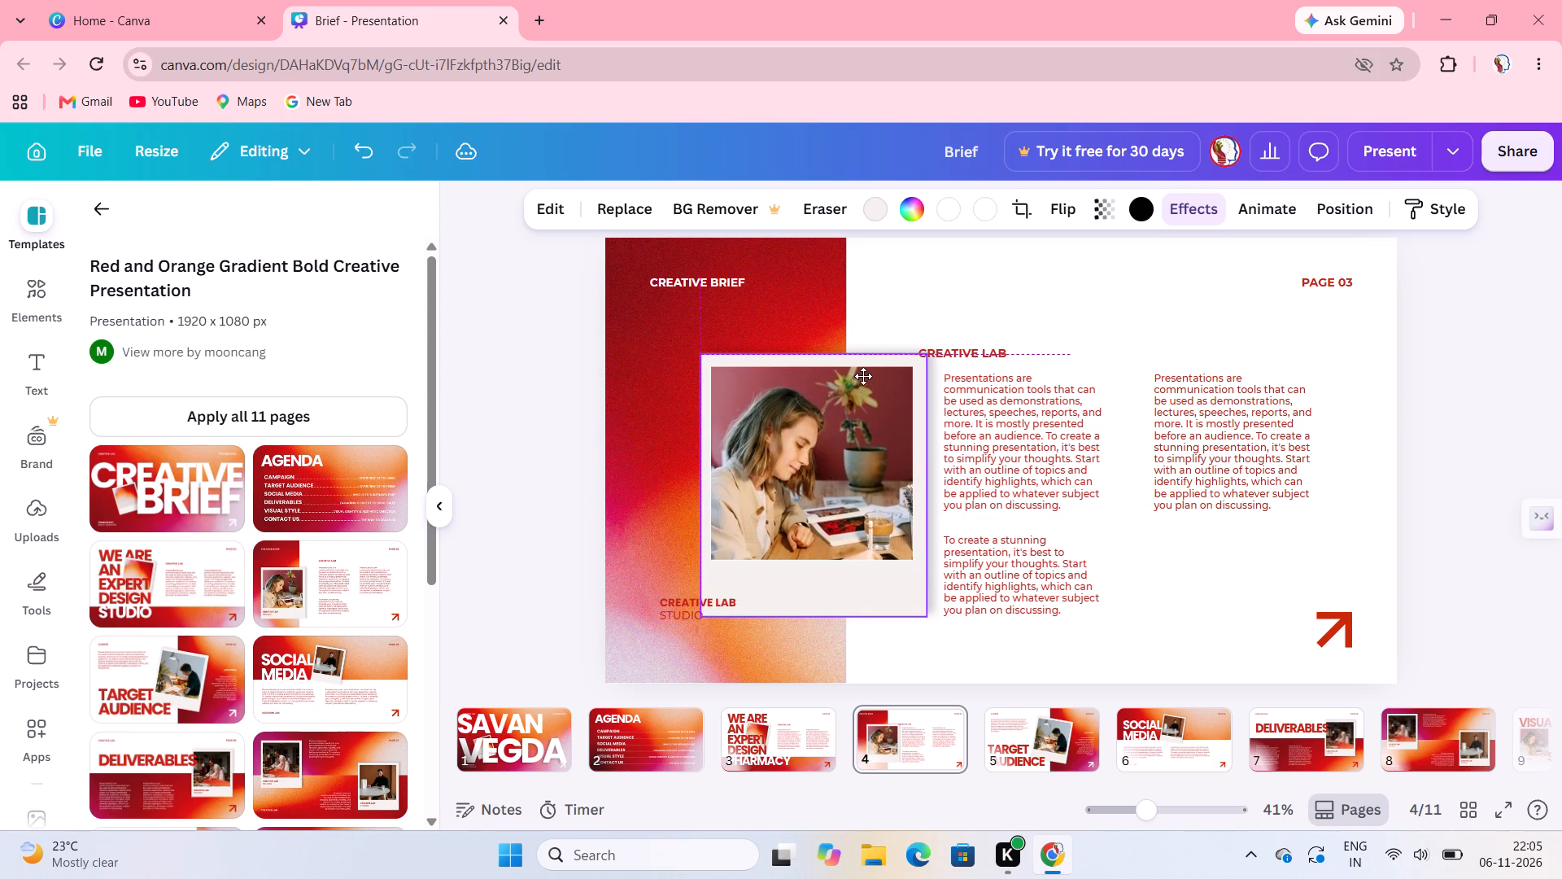
{"action": "left_click_drag", "start_coordinate": [863, 376], "coordinate": [879, 388]}
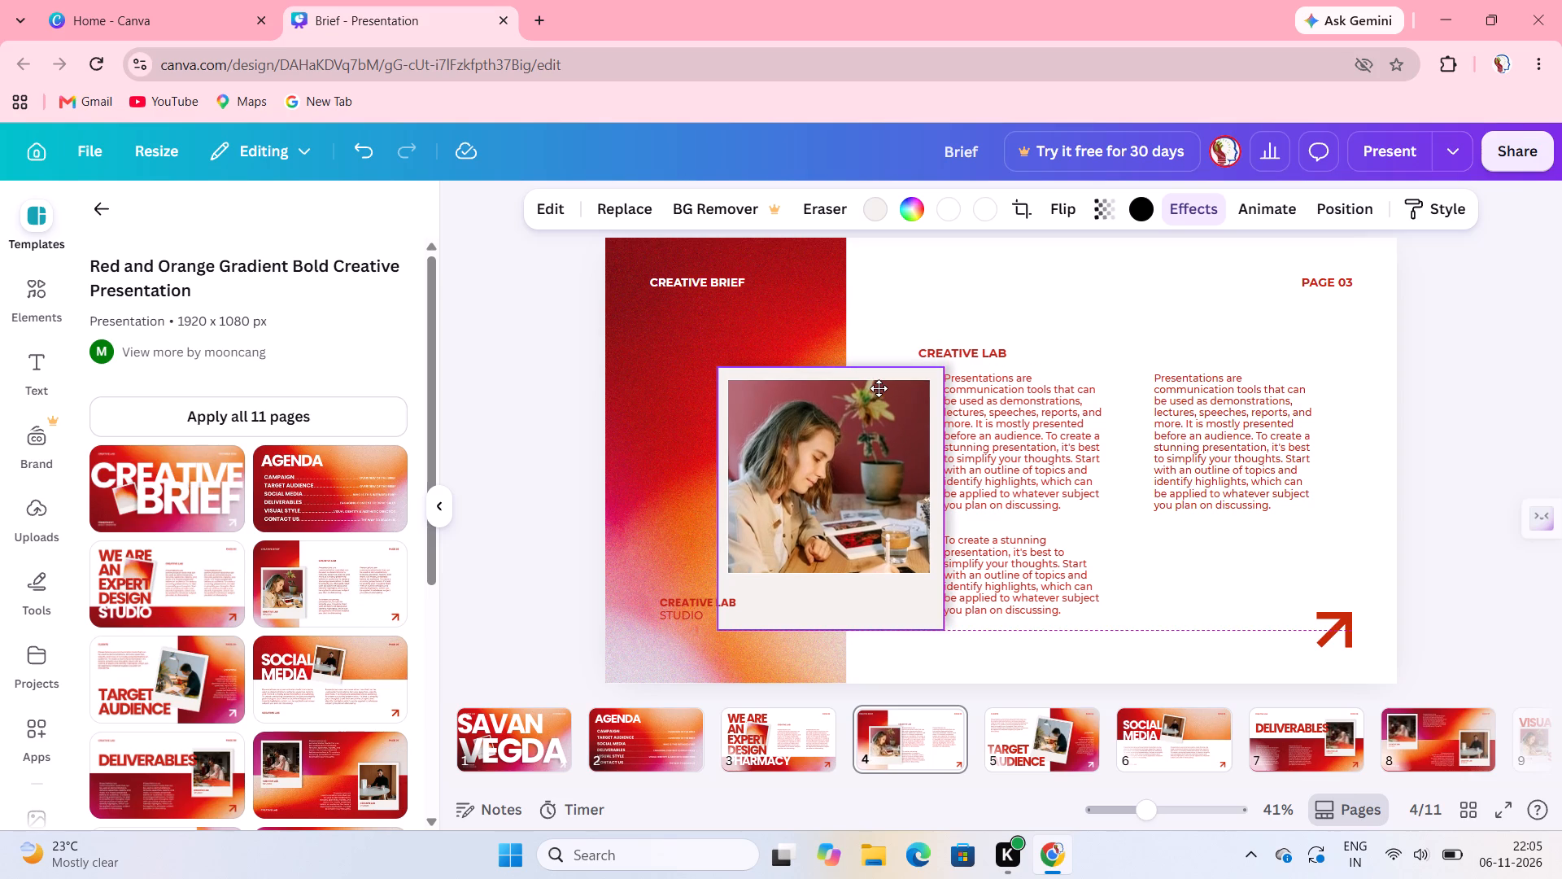
{"action": "left_click_drag", "start_coordinate": [879, 388], "coordinate": [836, 363]}
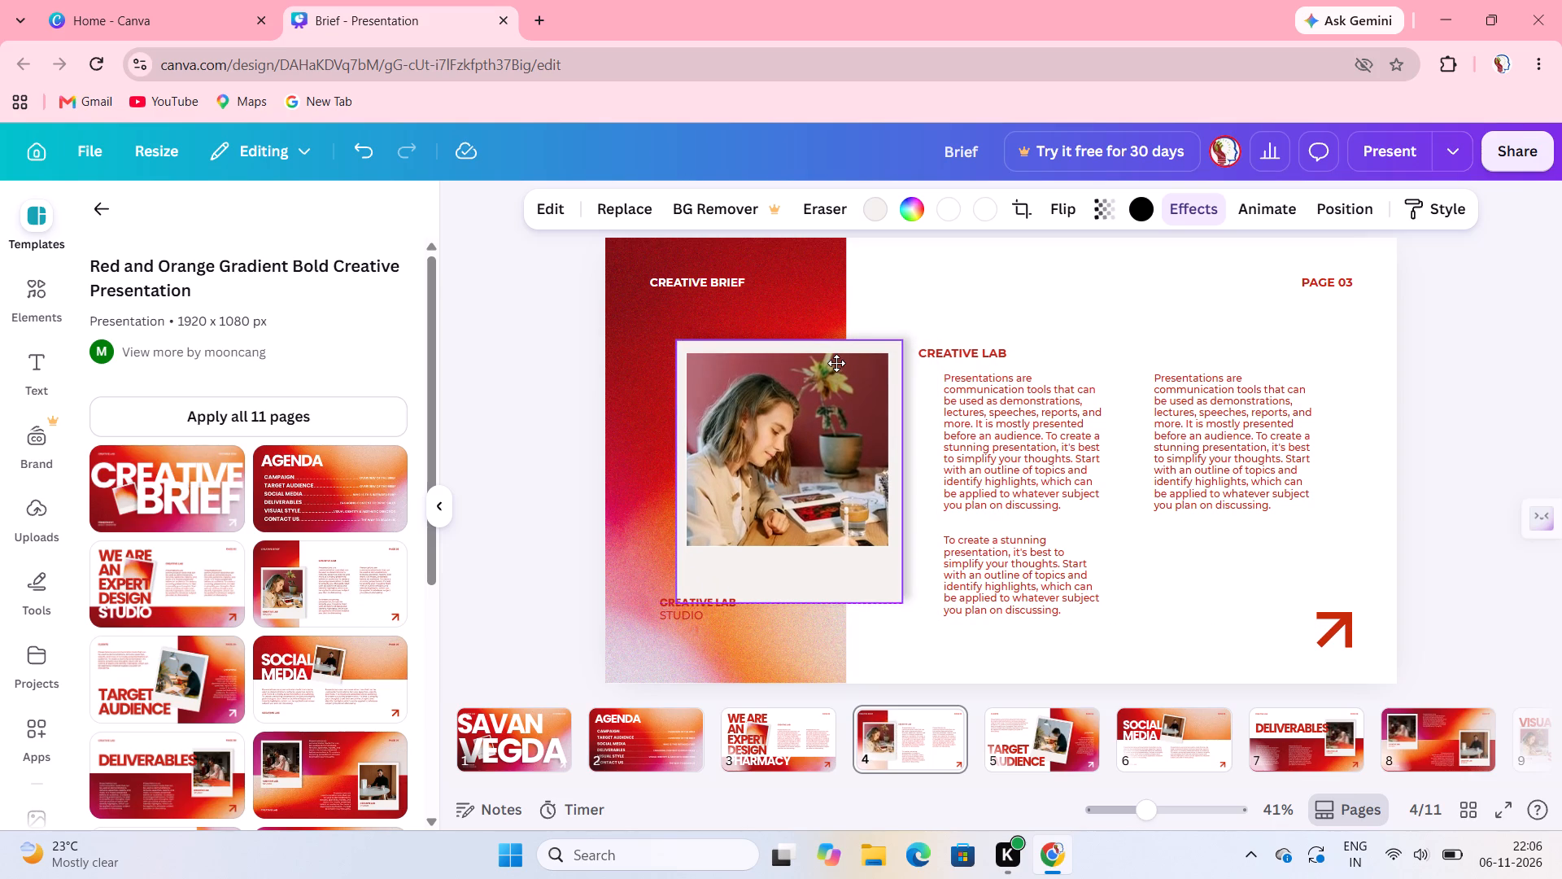
{"action": "left_click_drag", "start_coordinate": [836, 363], "coordinate": [871, 383]}
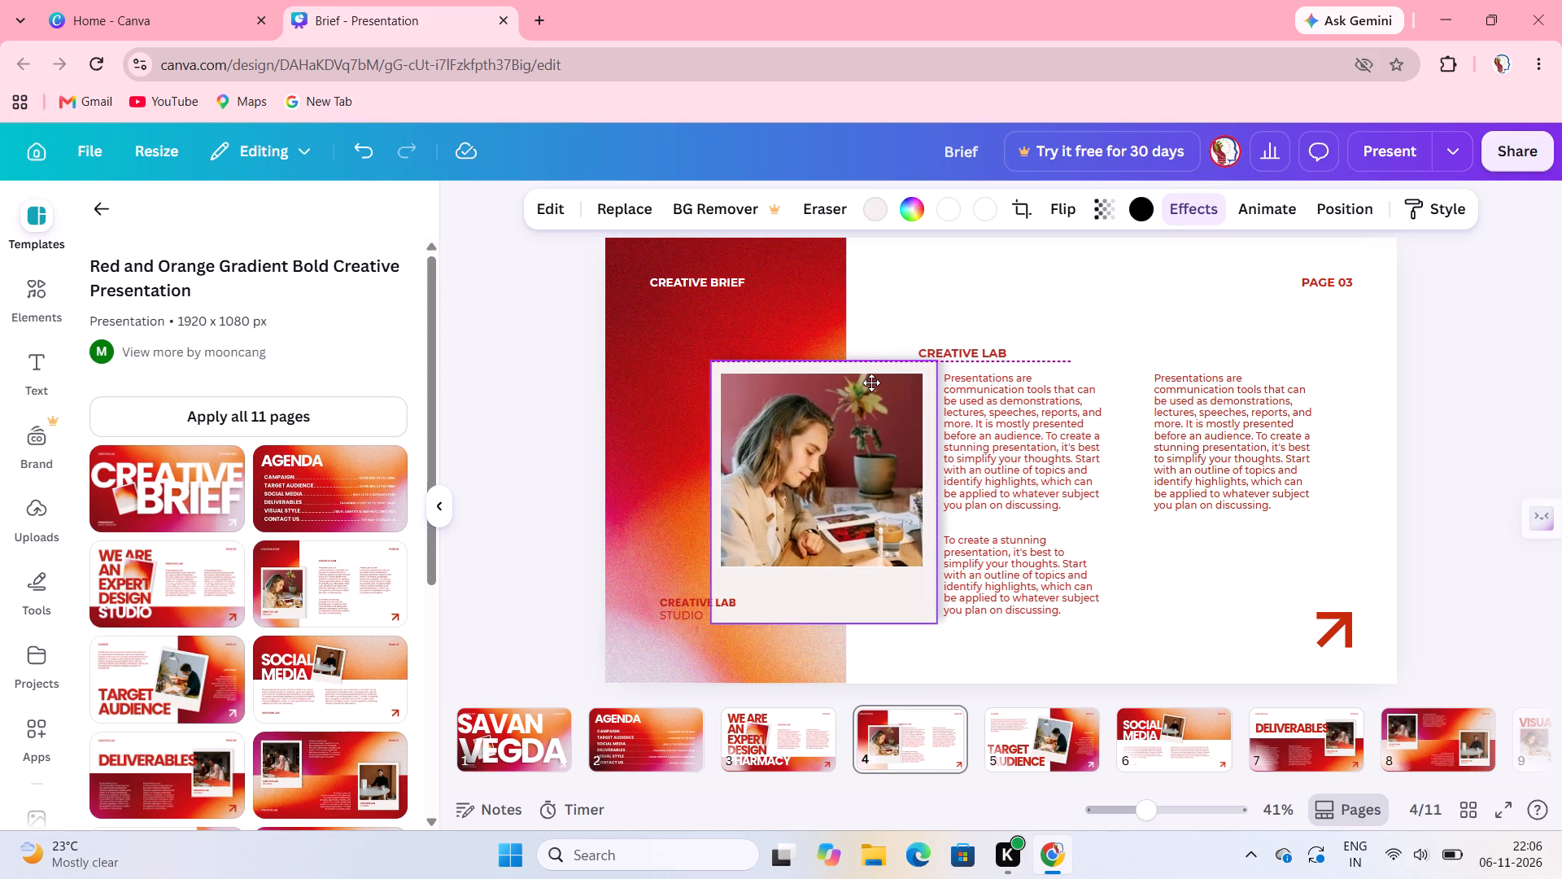
{"action": "left_click_drag", "start_coordinate": [871, 383], "coordinate": [860, 372]}
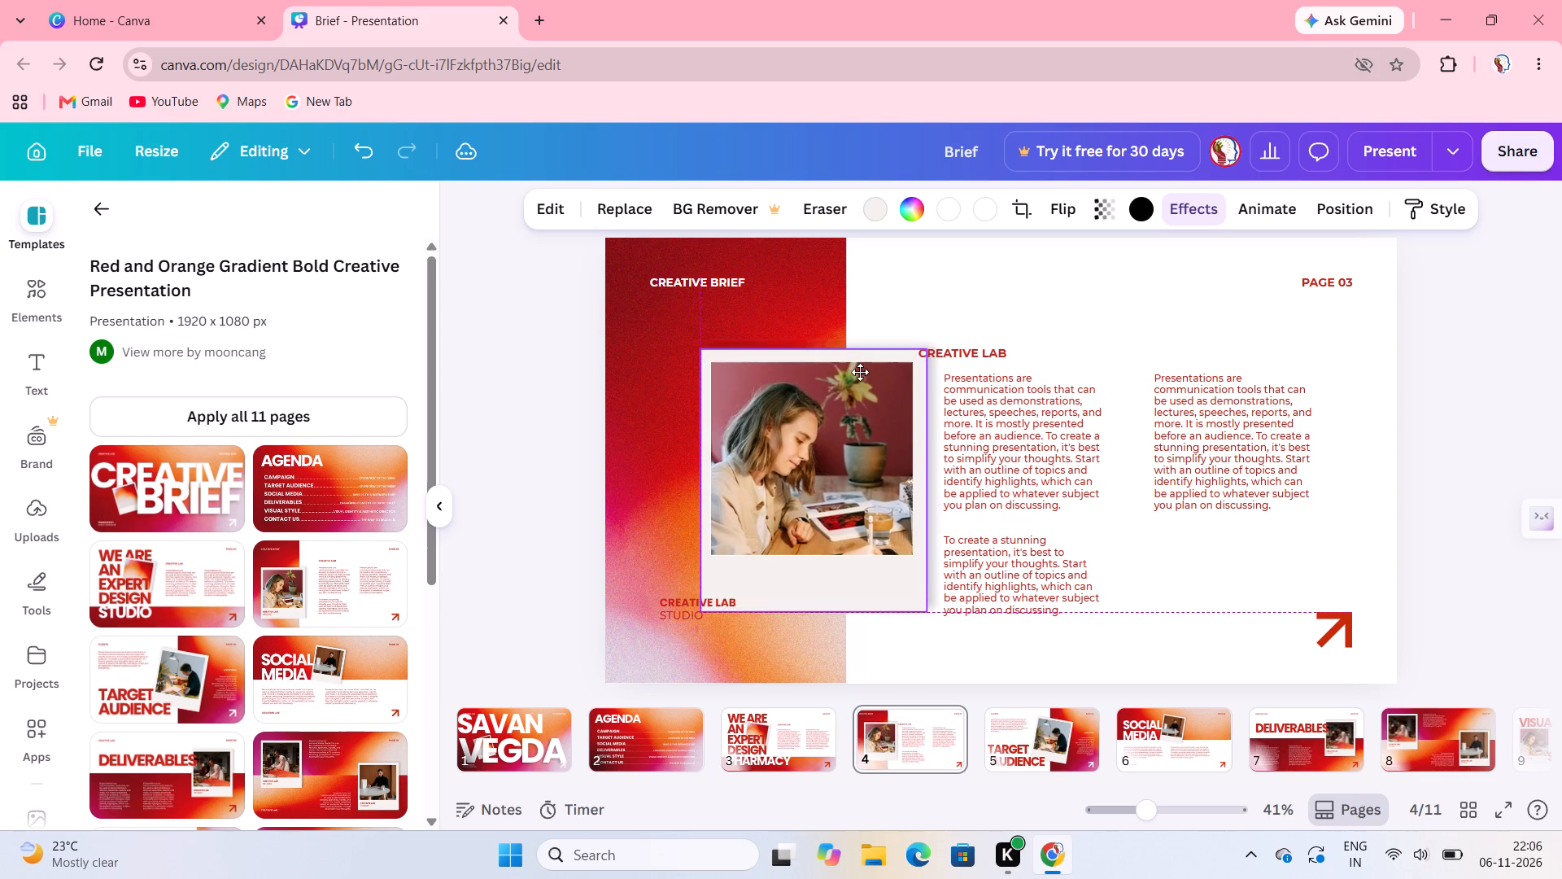
{"action": "left_click_drag", "start_coordinate": [860, 372], "coordinate": [865, 377]}
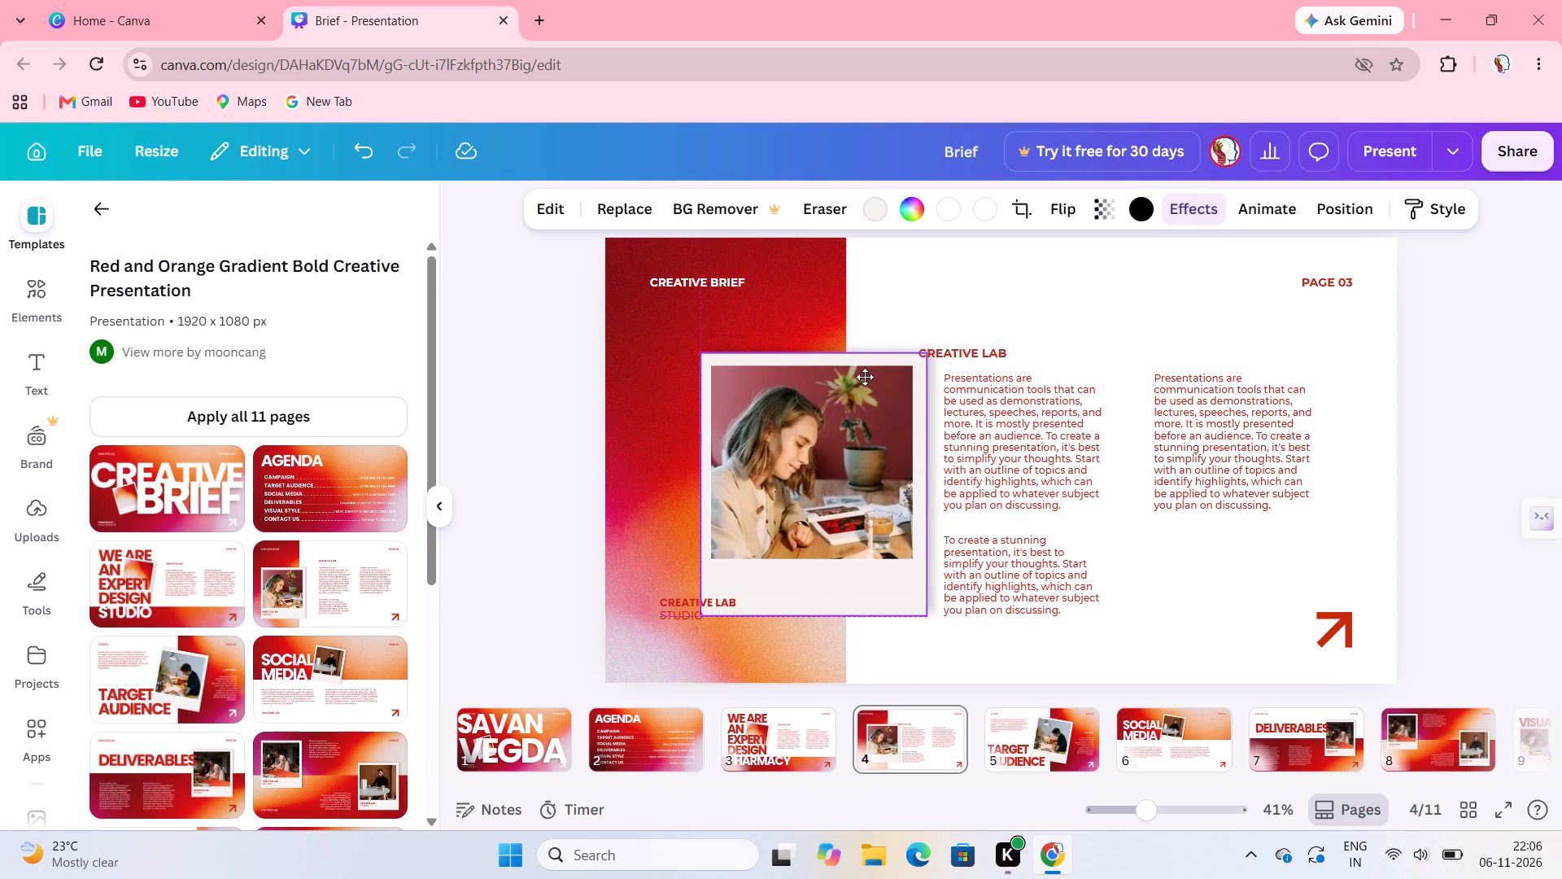
{"action": "left_click_drag", "start_coordinate": [865, 377], "coordinate": [823, 346]}
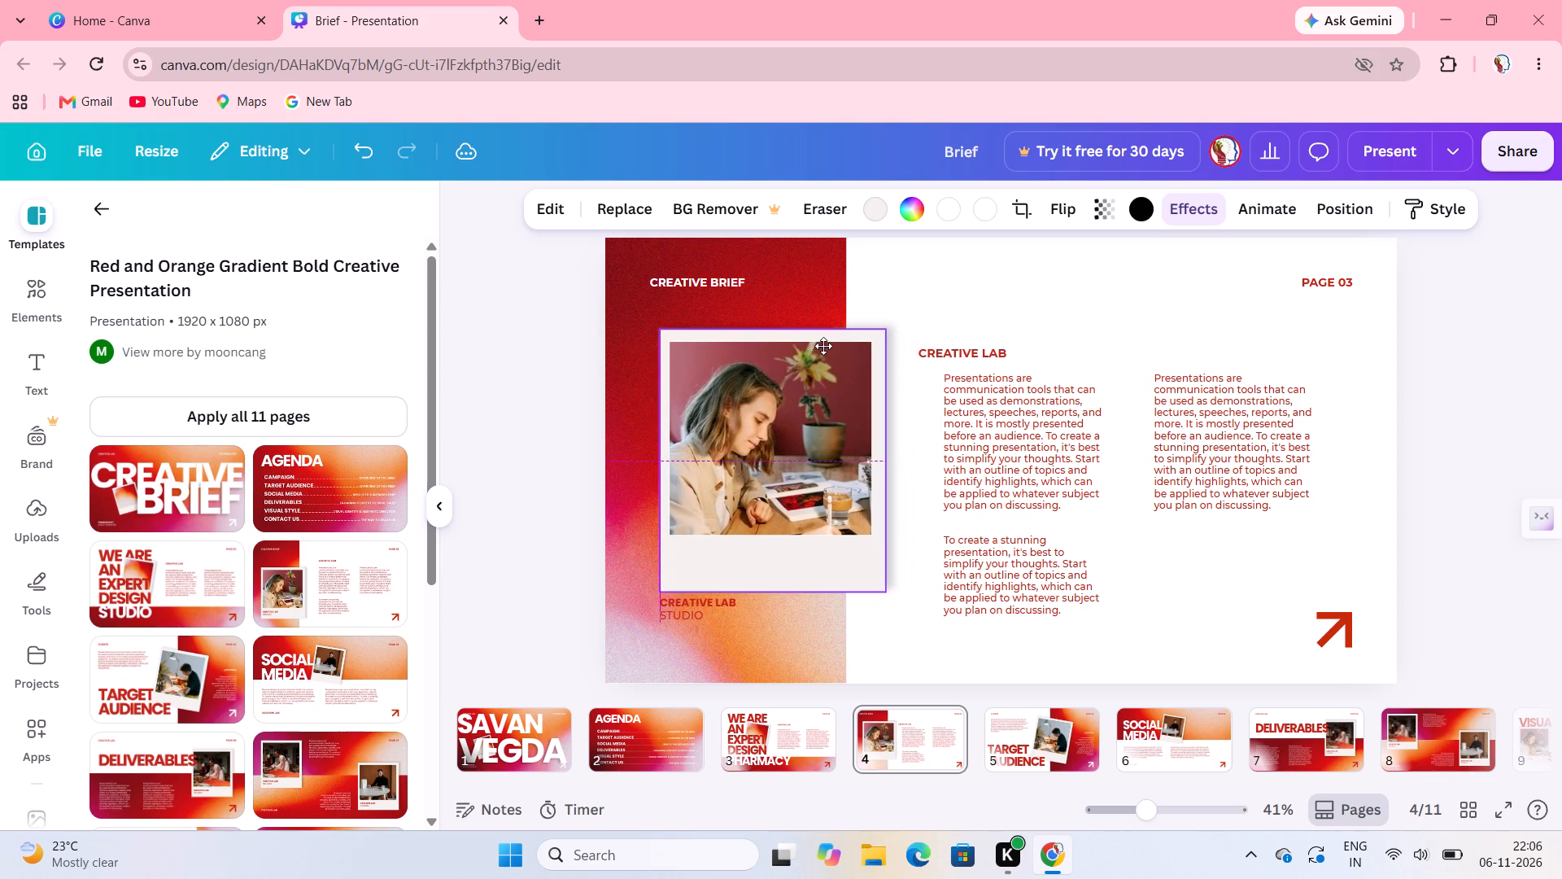
{"action": "left_click_drag", "start_coordinate": [823, 346], "coordinate": [821, 344]}
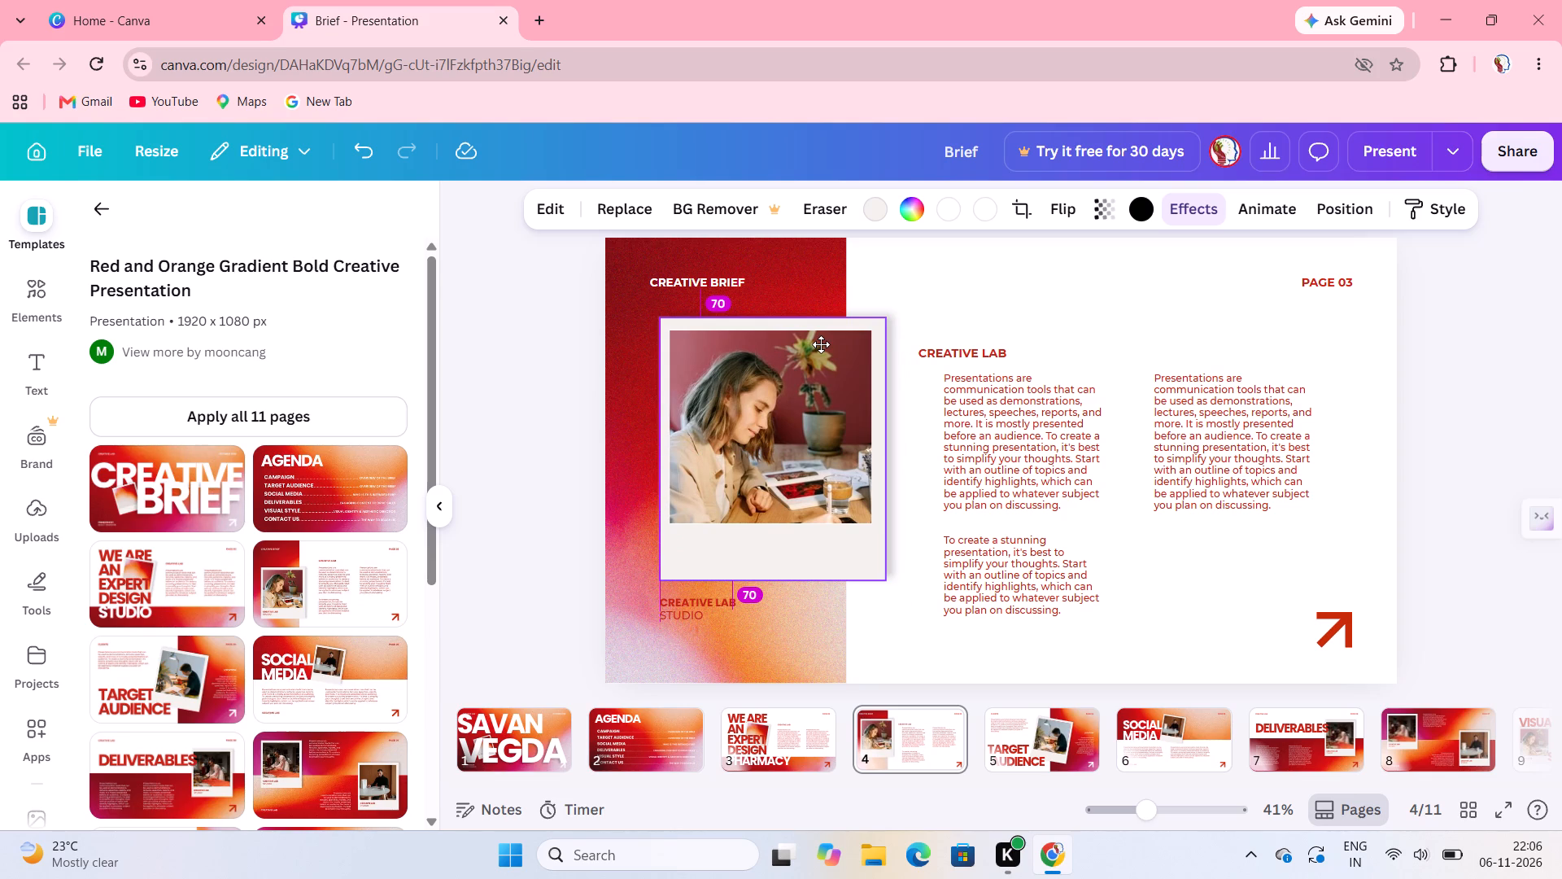
{"action": "left_click_drag", "start_coordinate": [821, 344], "coordinate": [820, 348]}
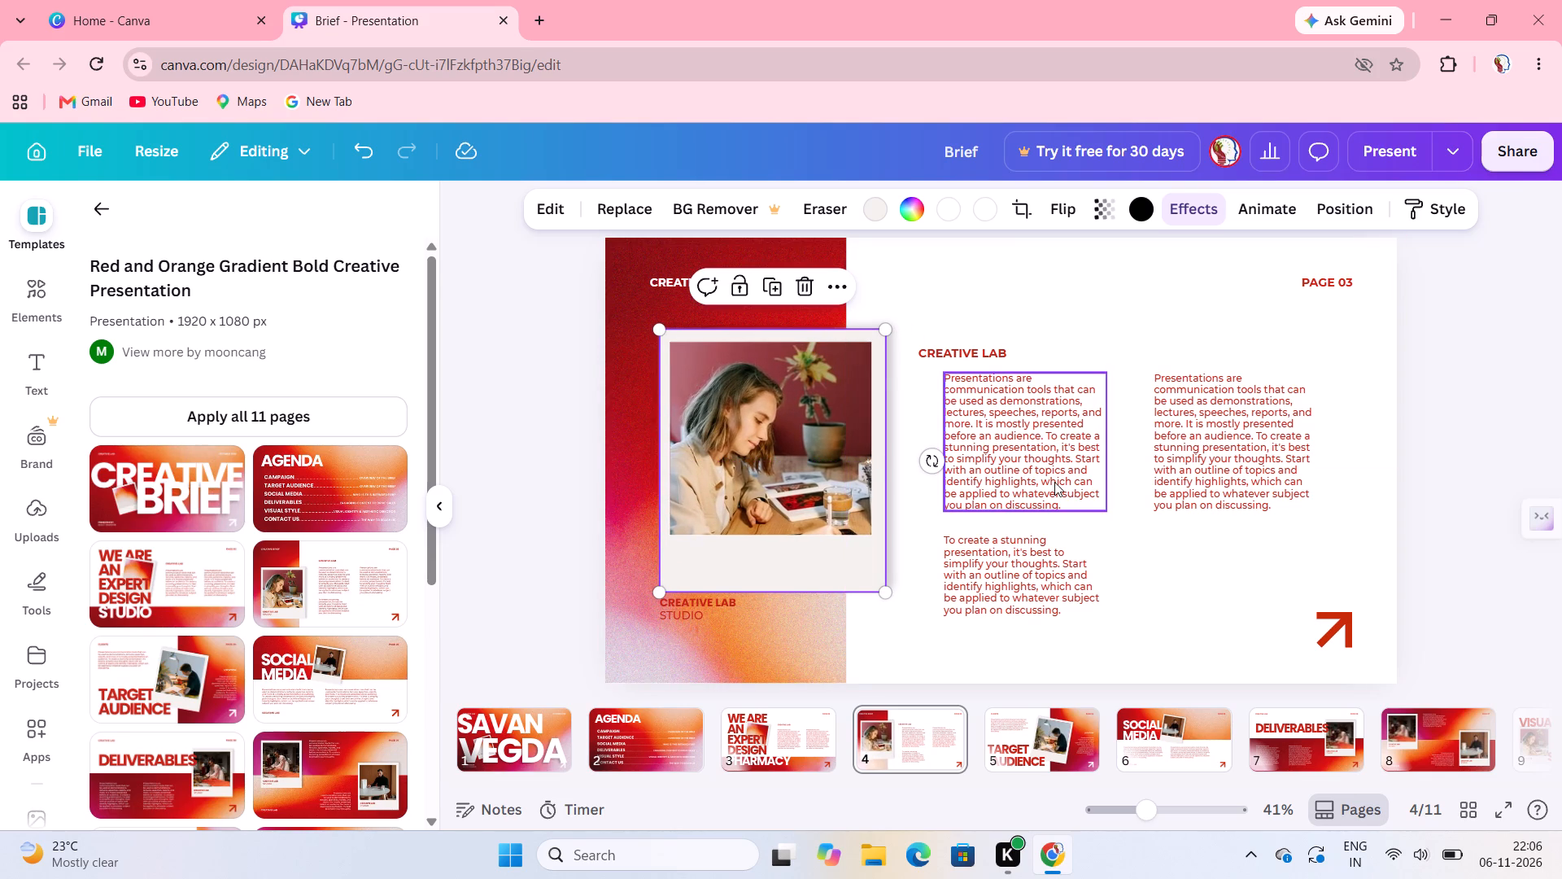
On slide 6, move the SOCIAL MEDIA heading up and slightly left so both lines sit inside the gradient band beside the photo.
{"action": "left_click", "coordinate": [1161, 732]}
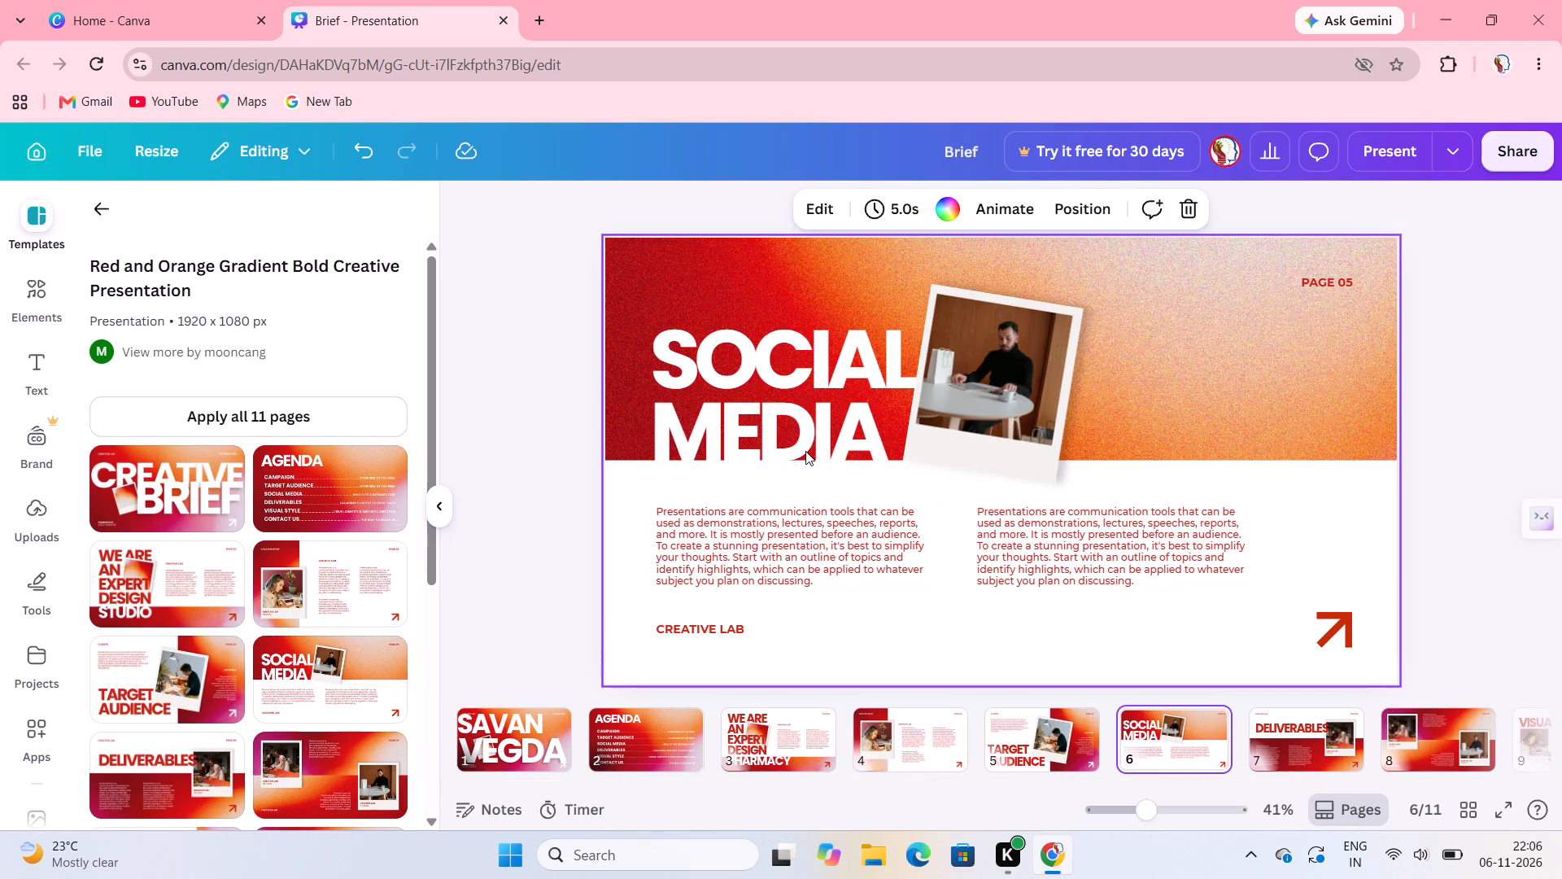
{"action": "left_click", "coordinate": [805, 451]}
{"action": "left_click", "coordinate": [805, 451]}
{"action": "left_click_drag", "start_coordinate": [805, 451], "coordinate": [807, 431]}
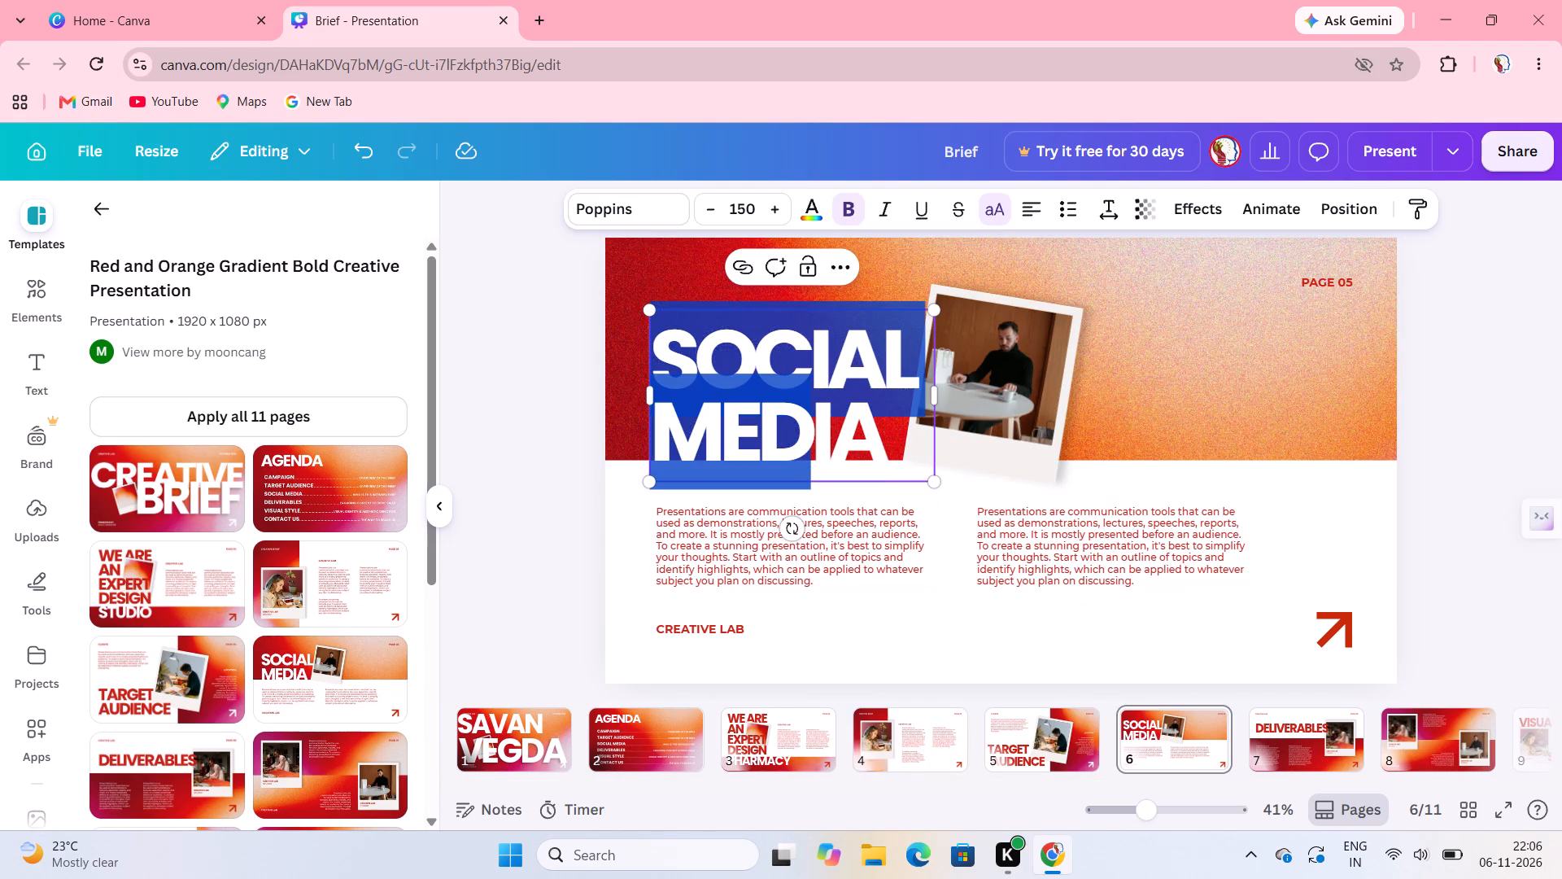
{"action": "left_click_drag", "start_coordinate": [807, 431], "coordinate": [834, 439]}
{"action": "left_click", "coordinate": [1071, 475]}
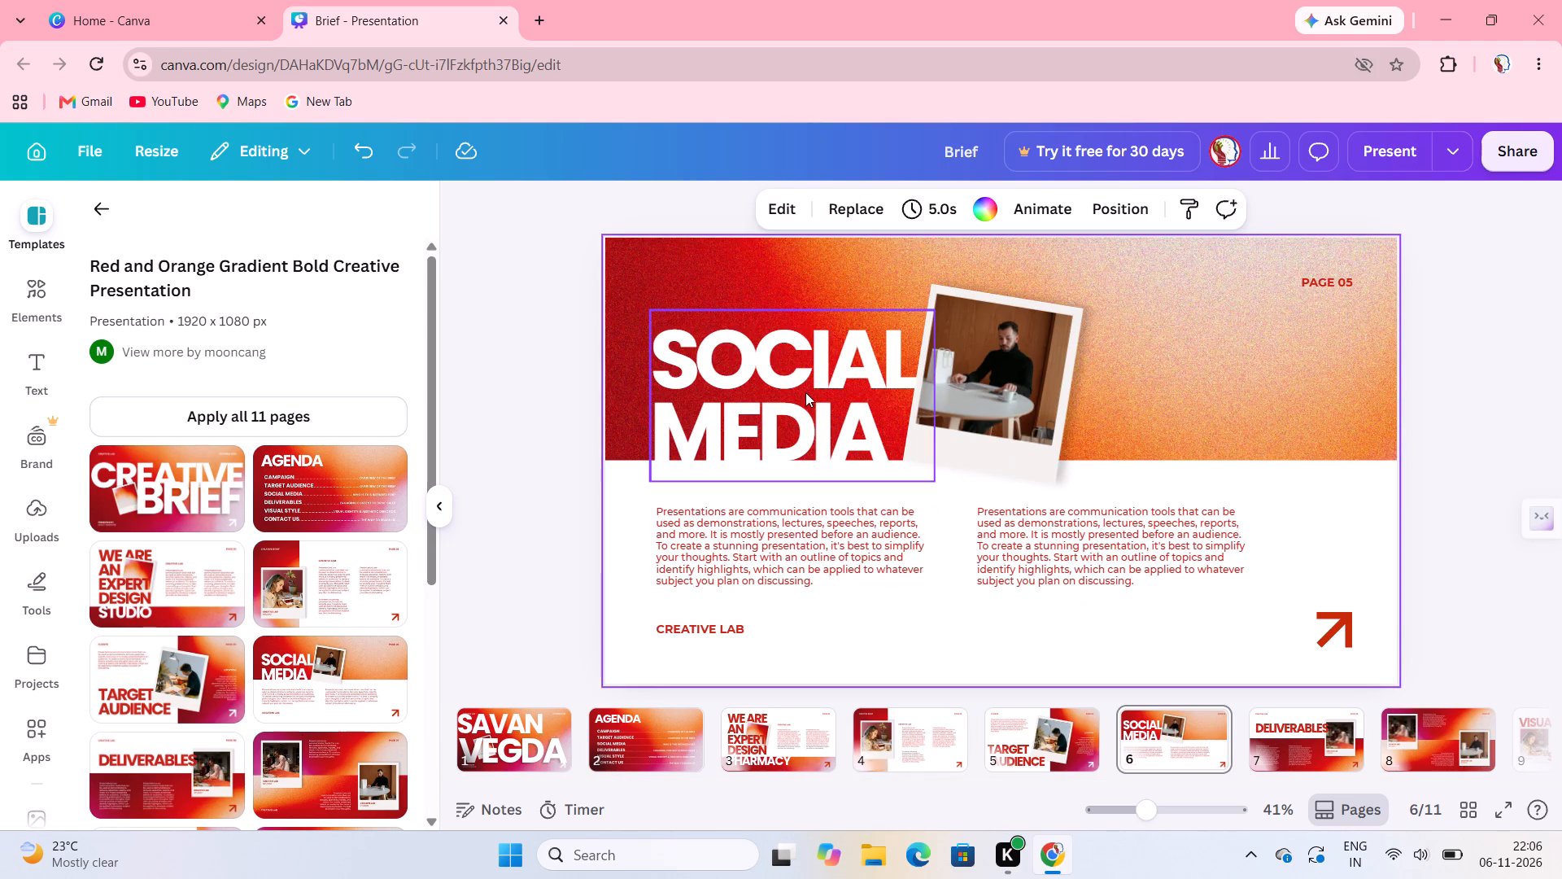
{"action": "left_click", "coordinate": [801, 391]}
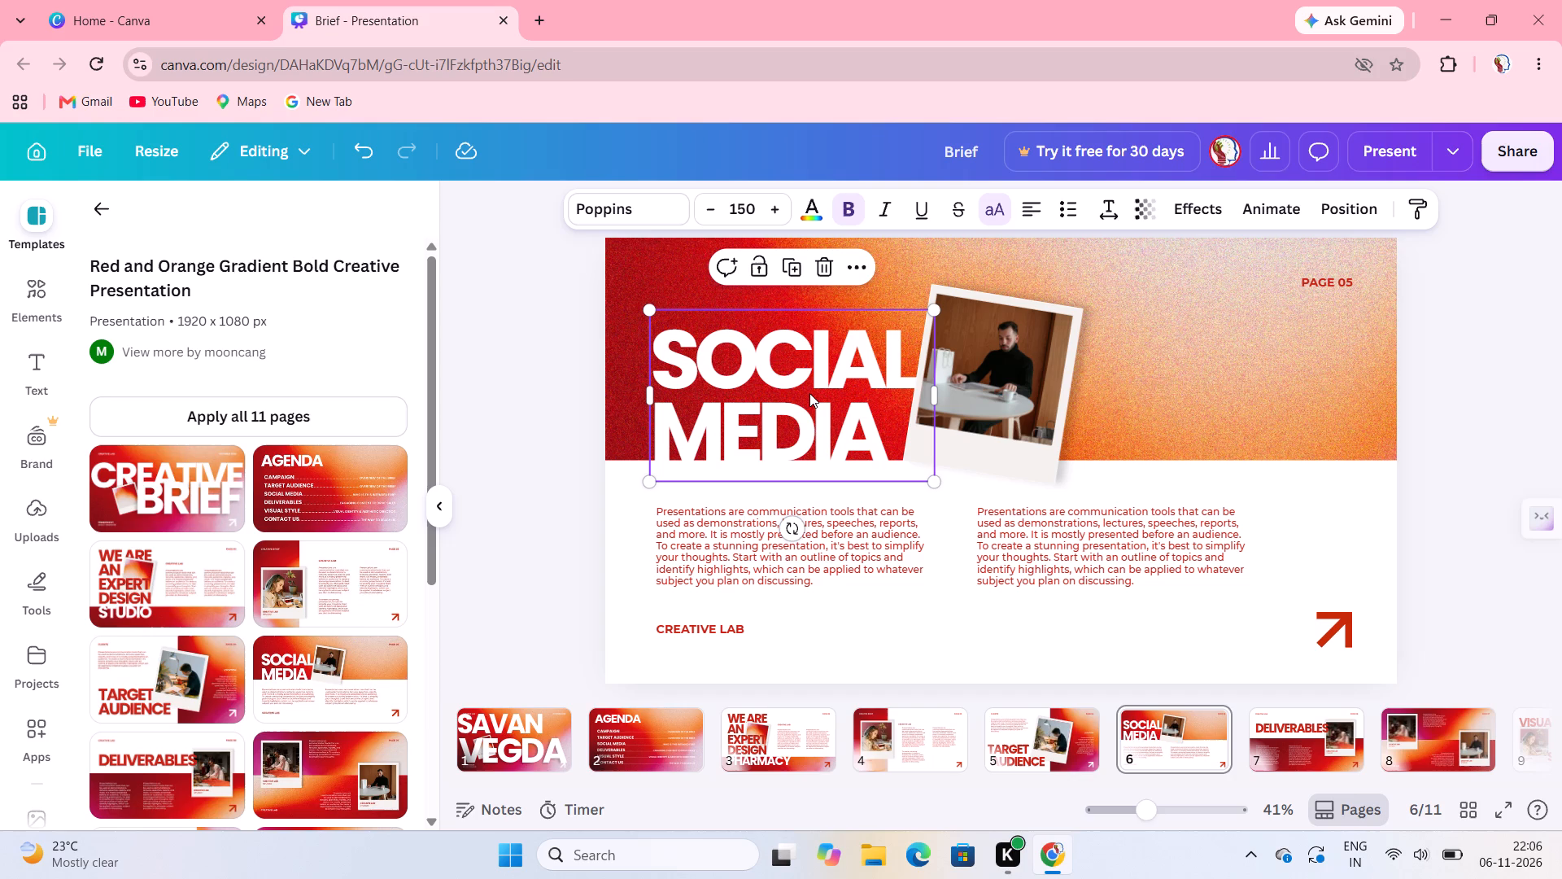
{"action": "left_click_drag", "start_coordinate": [809, 393], "coordinate": [797, 351]}
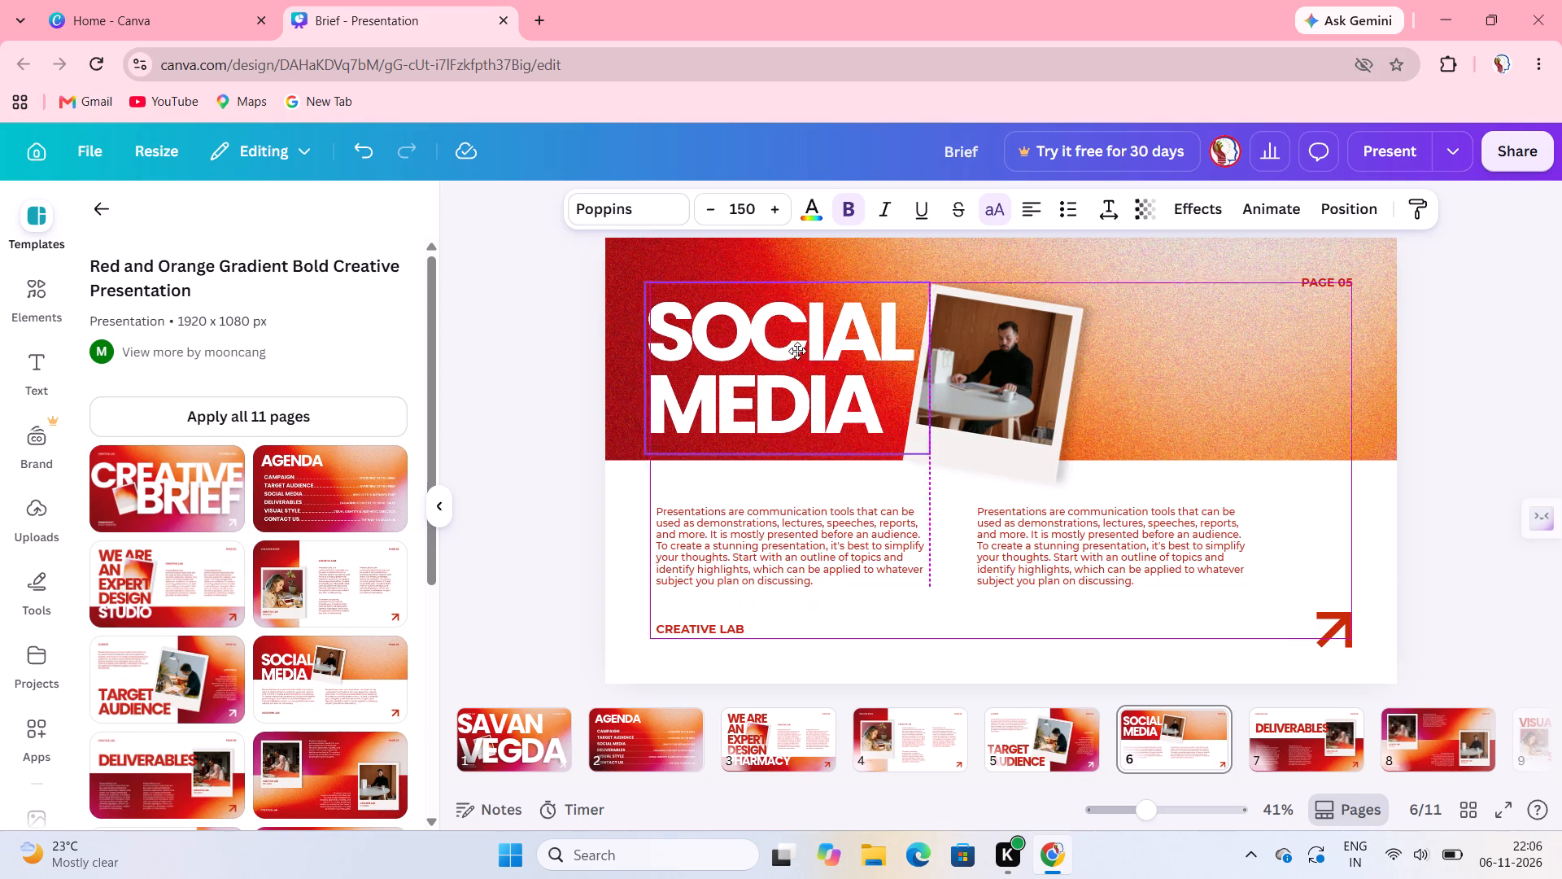
{"action": "left_click_drag", "start_coordinate": [797, 351], "coordinate": [789, 357]}
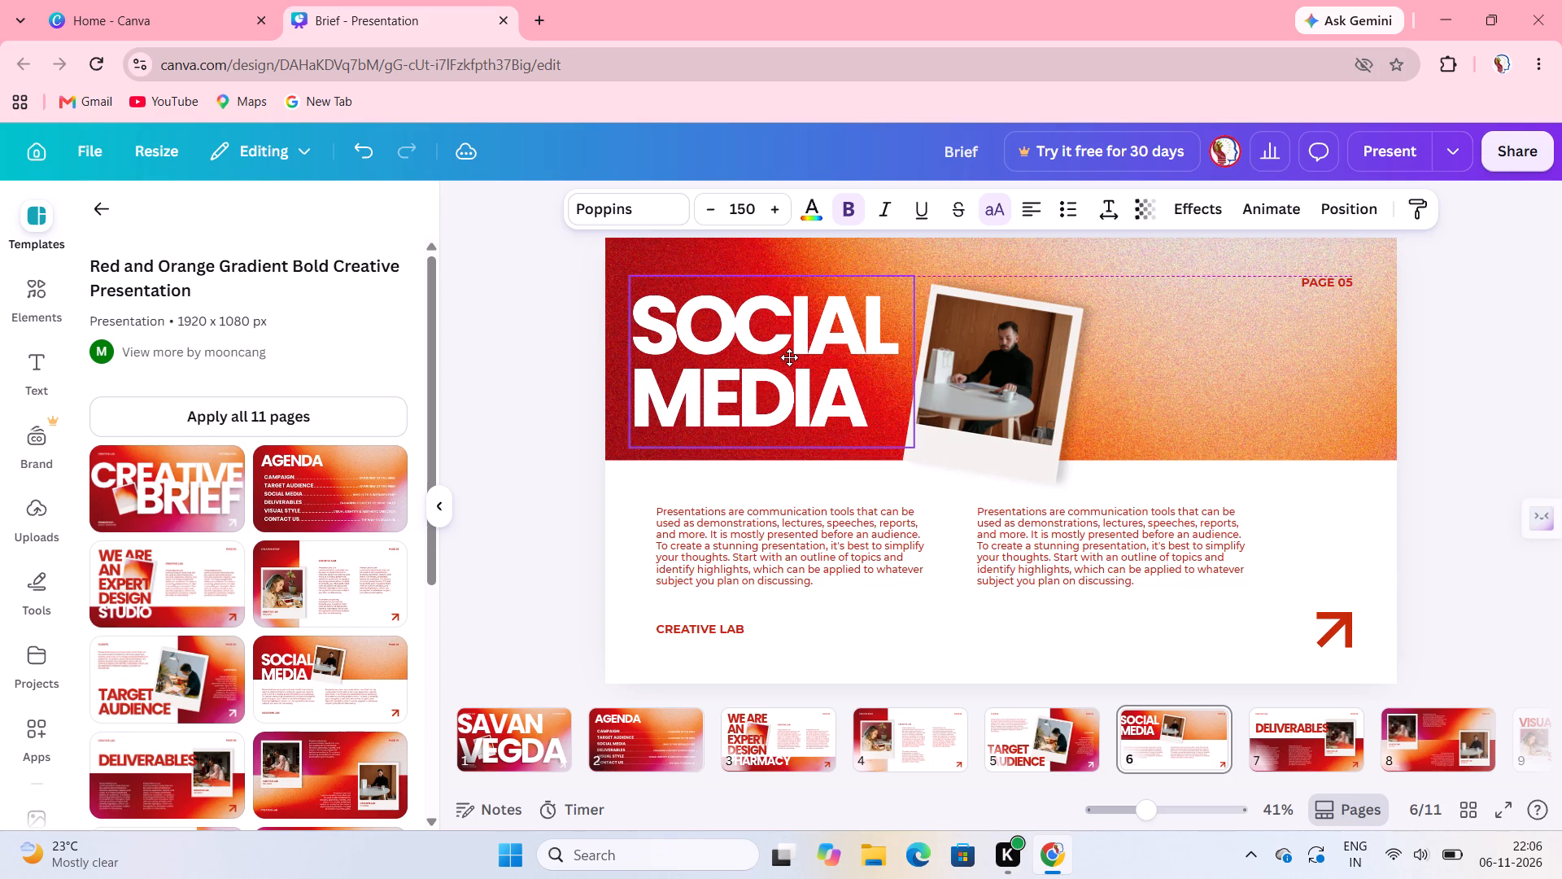
{"action": "left_click_drag", "start_coordinate": [789, 357], "coordinate": [785, 361]}
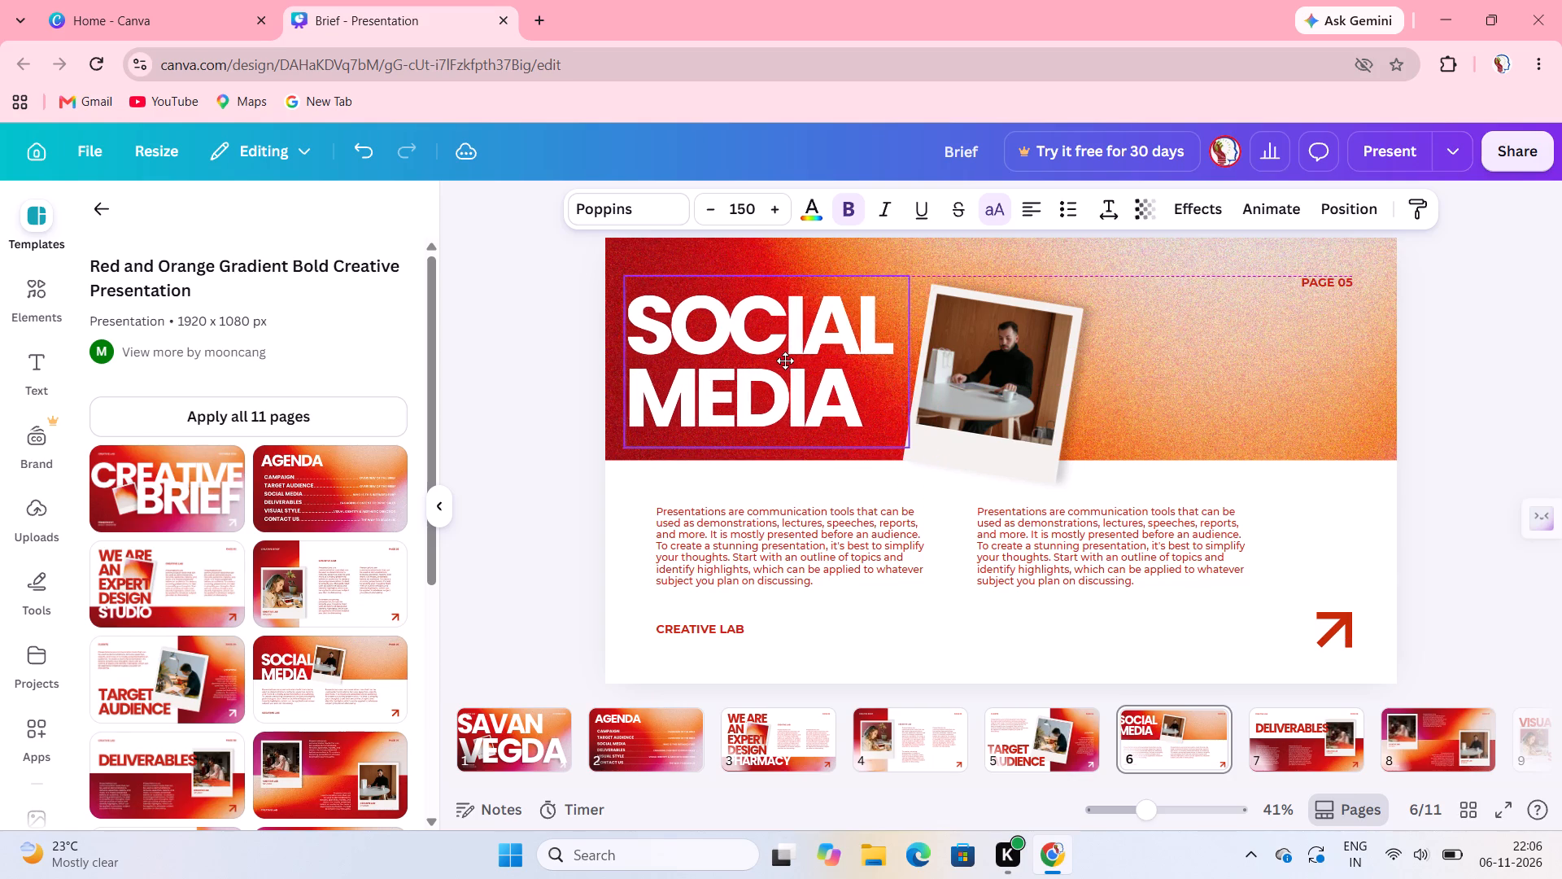
{"action": "left_click_drag", "start_coordinate": [785, 361], "coordinate": [813, 378]}
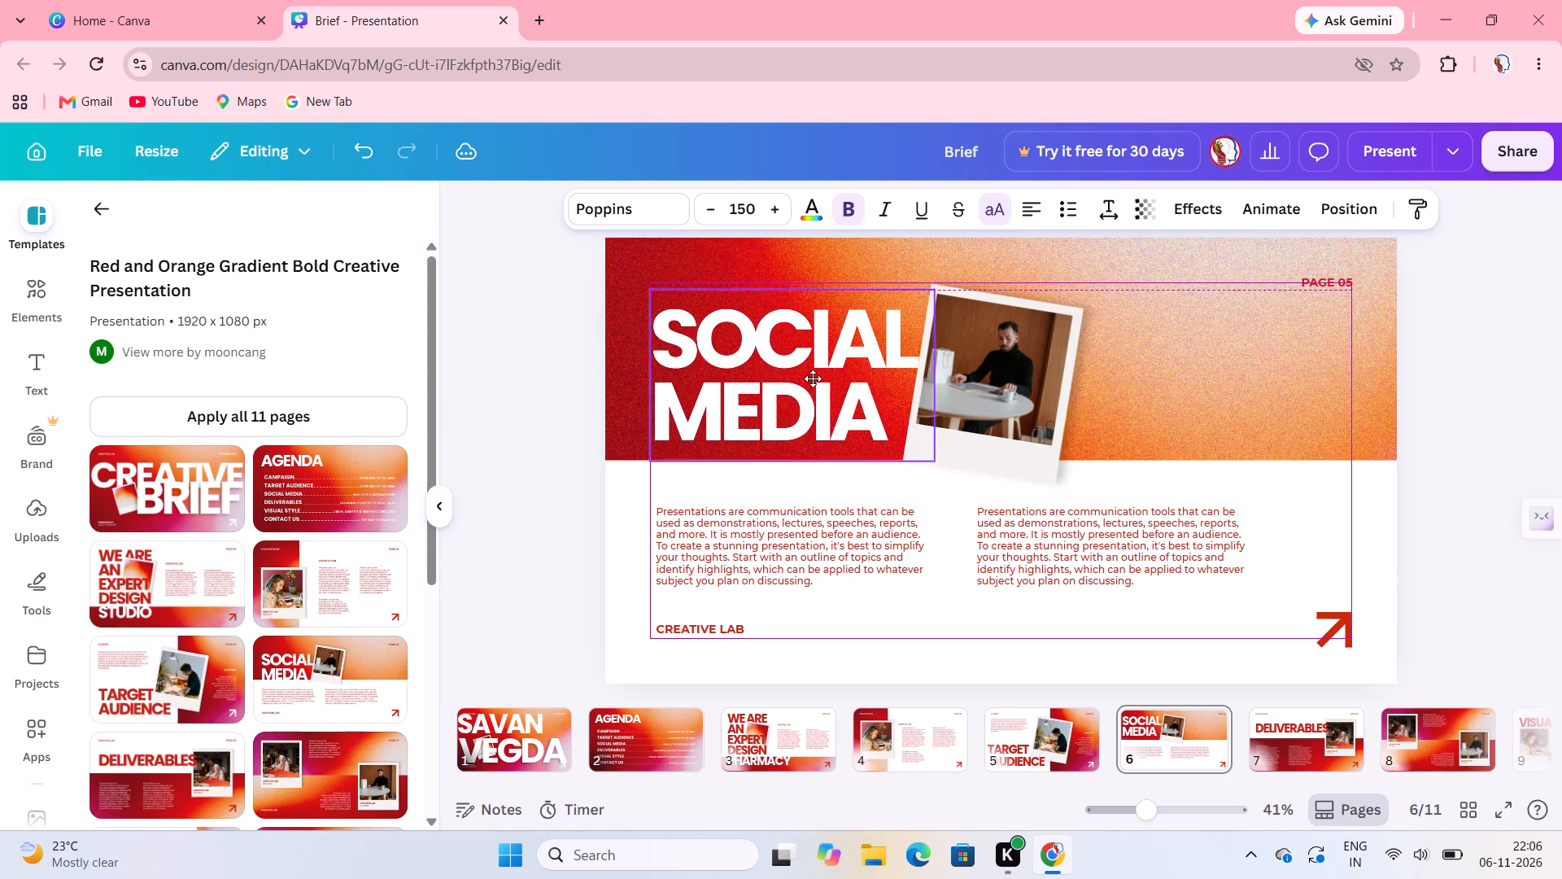
{"action": "left_click_drag", "start_coordinate": [813, 378], "coordinate": [832, 383]}
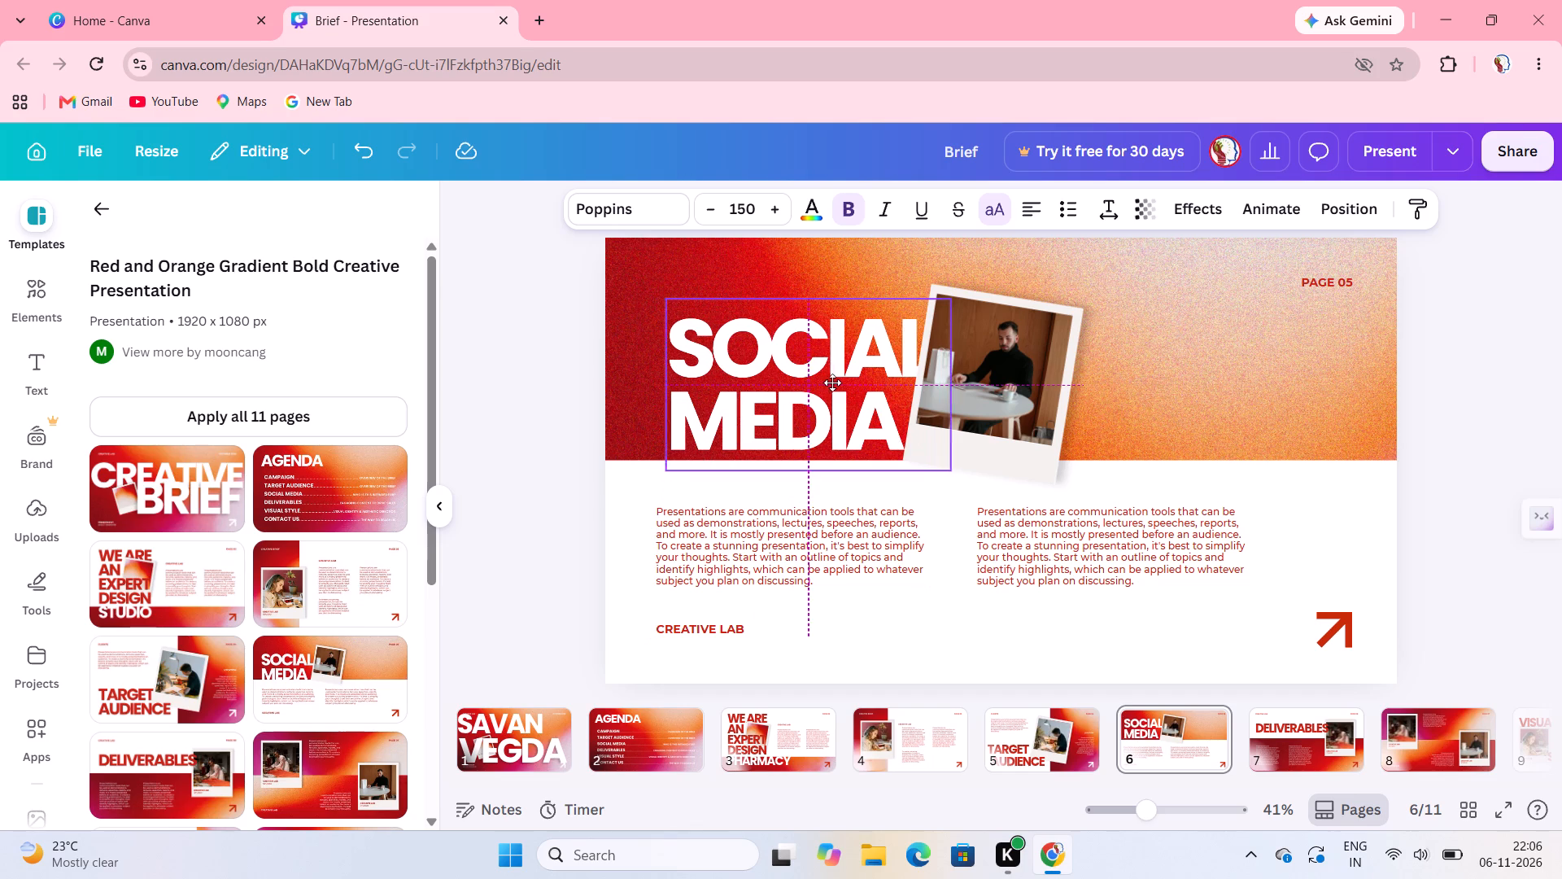
{"action": "left_click_drag", "start_coordinate": [832, 383], "coordinate": [804, 377]}
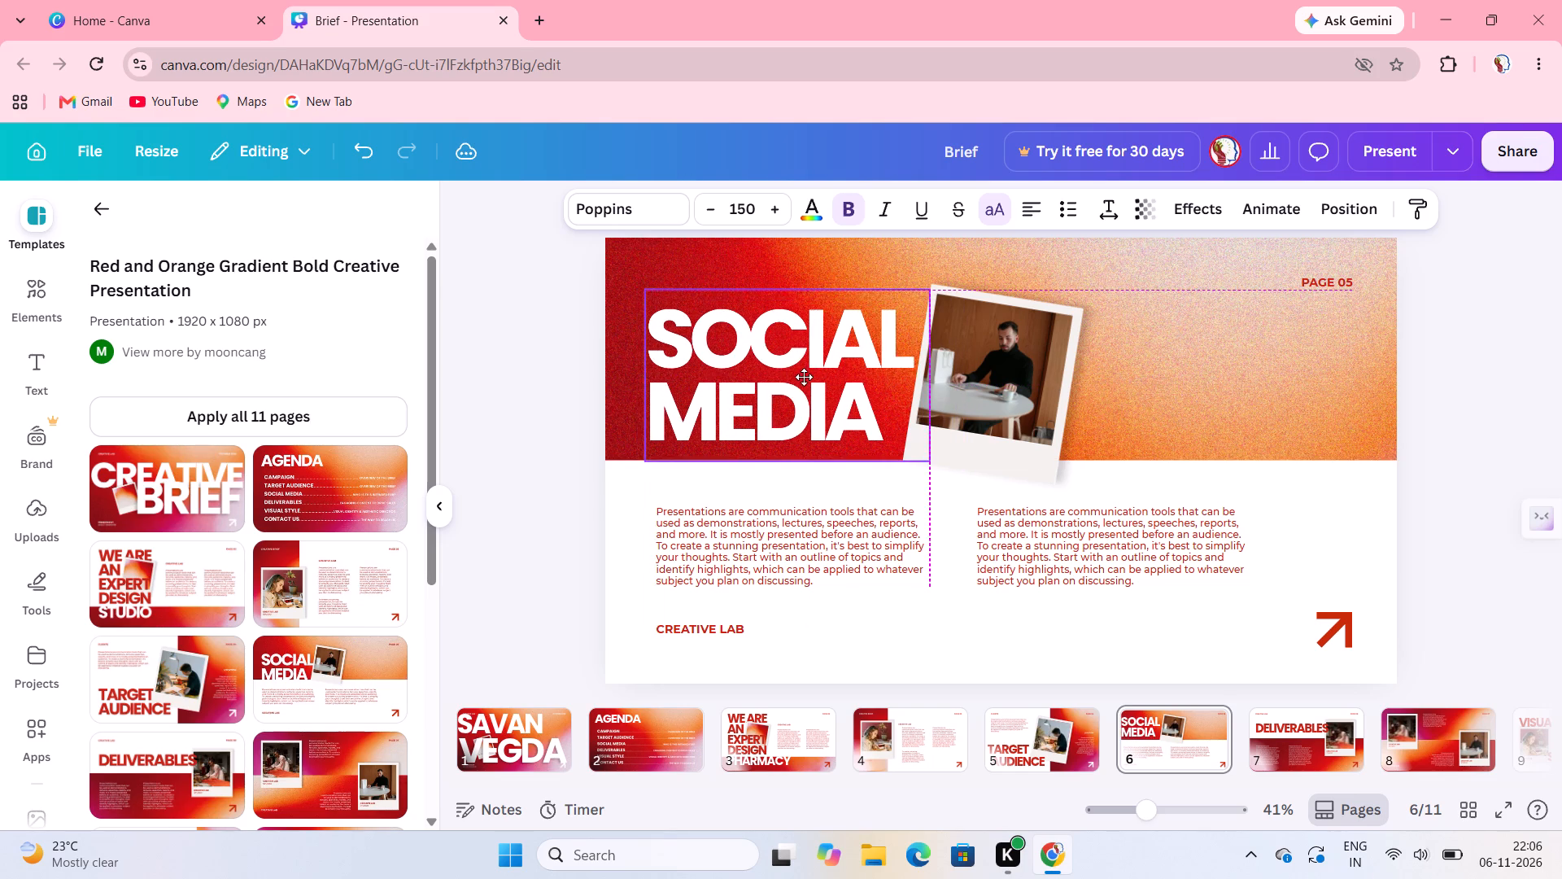
{"action": "left_click_drag", "start_coordinate": [804, 377], "coordinate": [805, 378]}
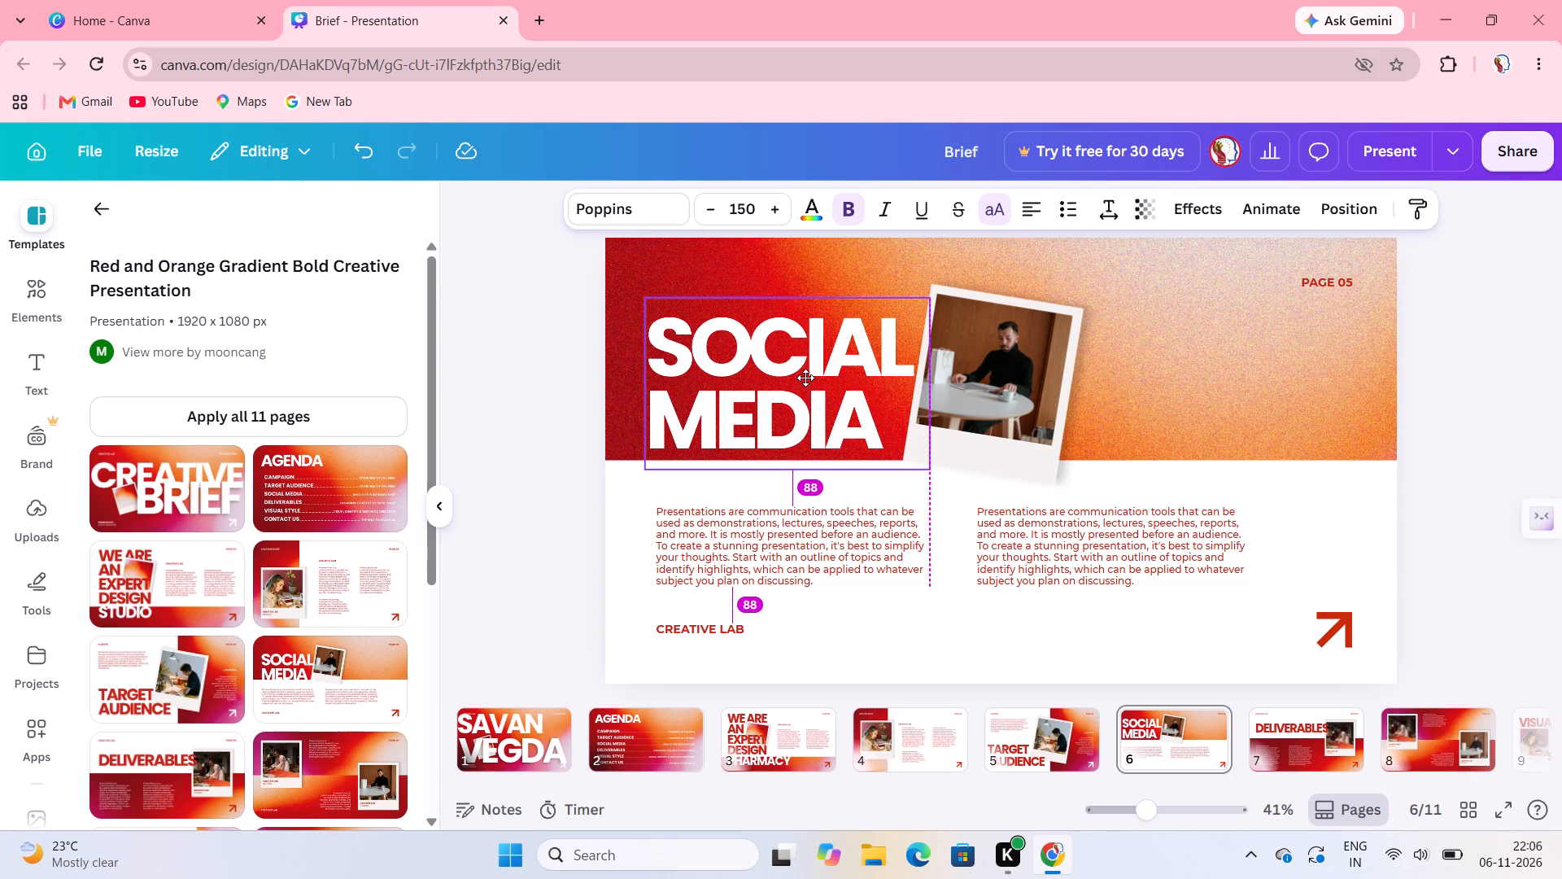
{"action": "left_click_drag", "start_coordinate": [805, 378], "coordinate": [827, 383]}
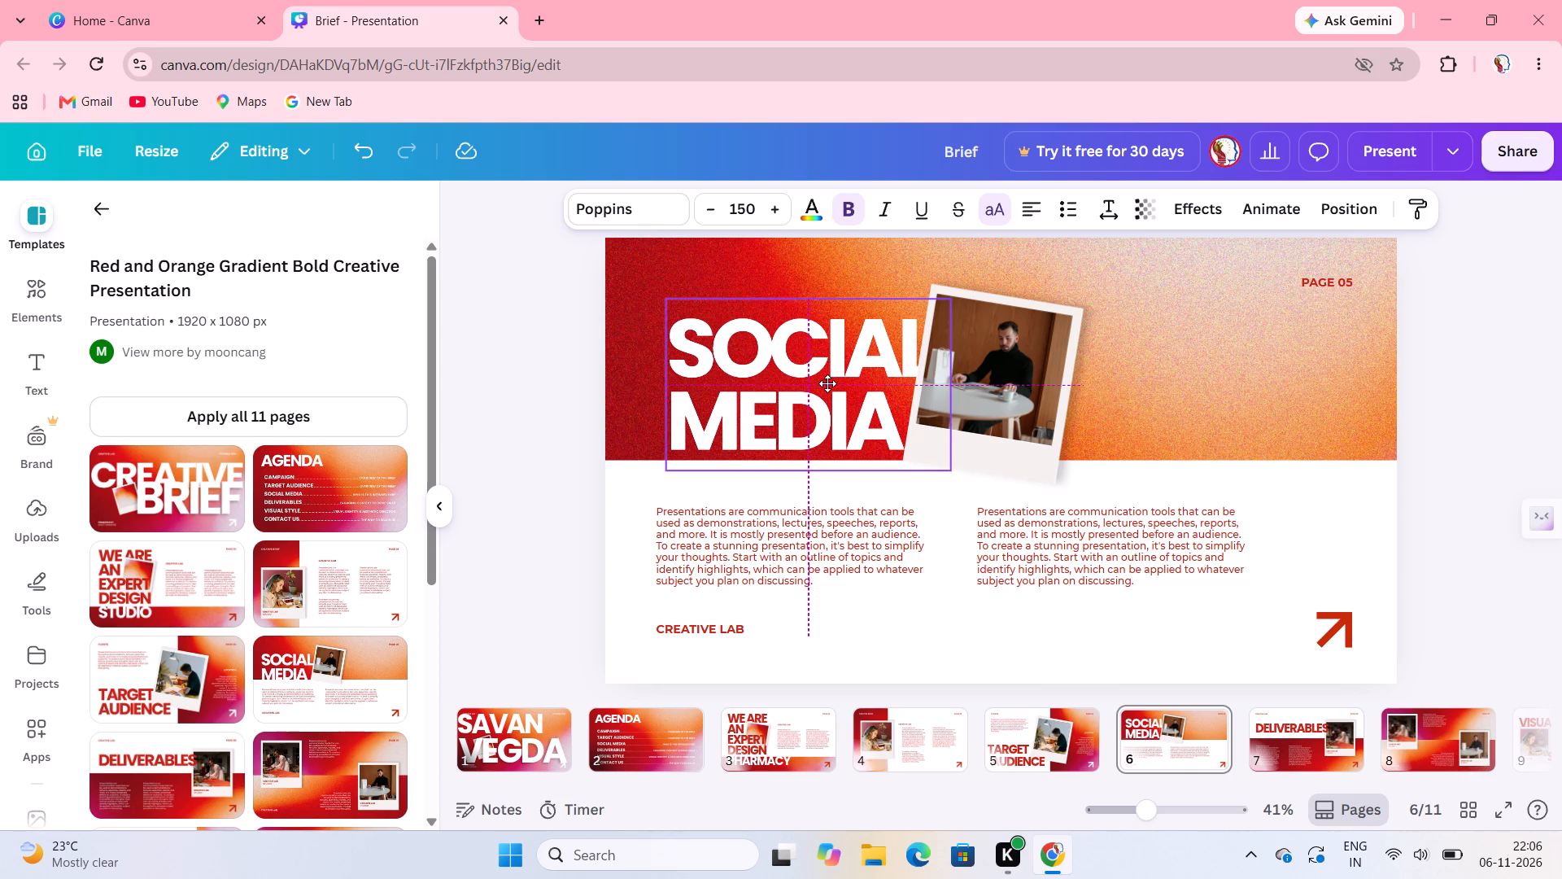
{"action": "left_click_drag", "start_coordinate": [827, 383], "coordinate": [915, 389]}
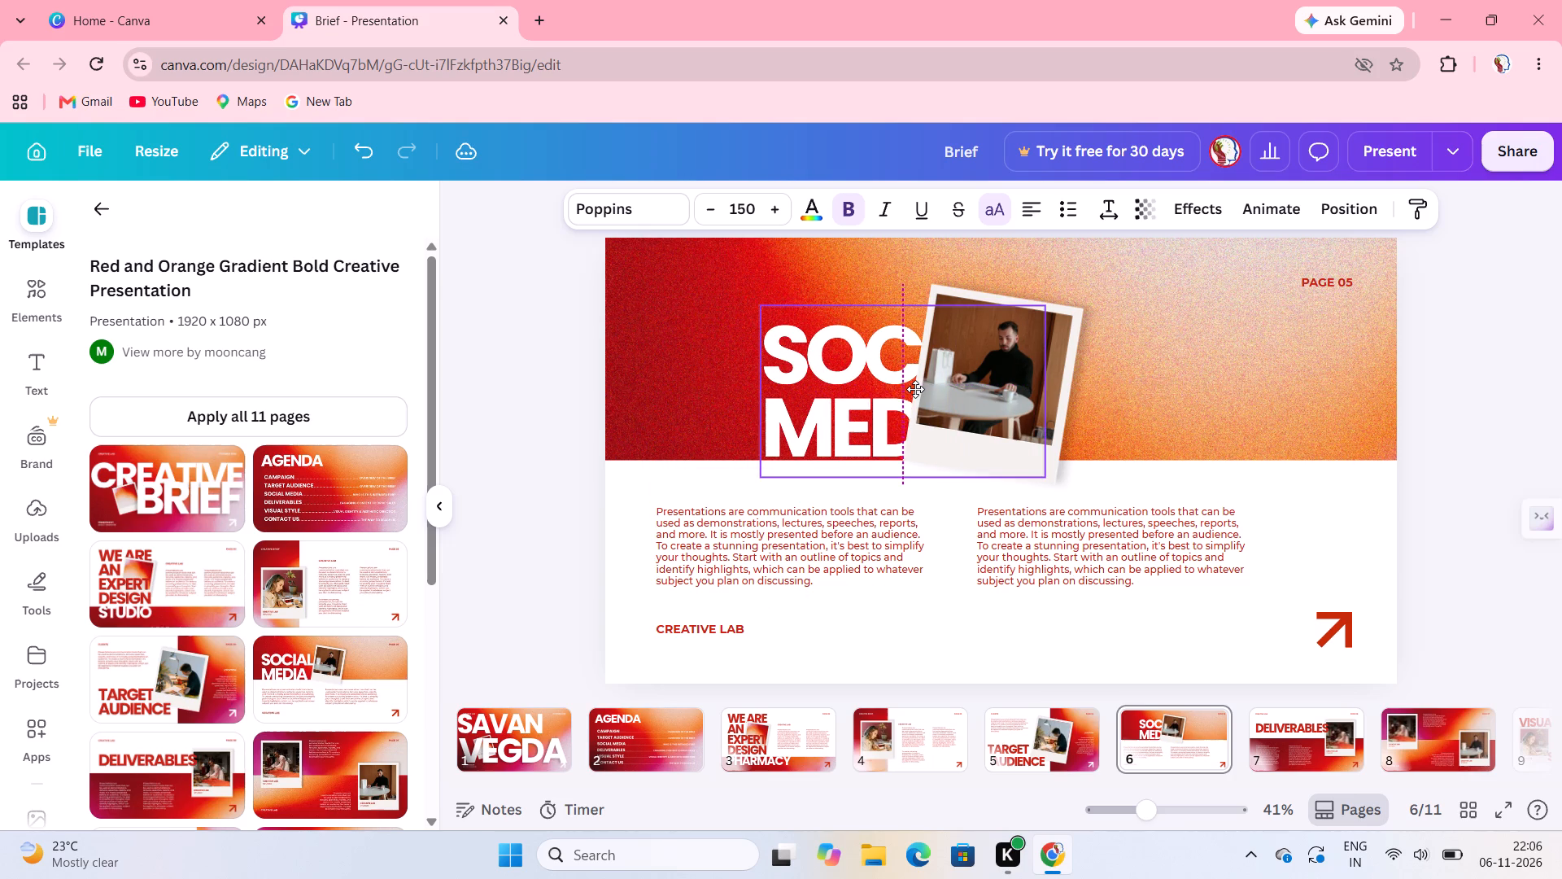
{"action": "left_click_drag", "start_coordinate": [915, 389], "coordinate": [798, 384]}
Nudge the SOCIAL MEDIA heading on slide 6 slightly right in small increments, keeping its height within the gradient band.
{"action": "key", "text": "Left"}
{"action": "key", "text": "Left"}
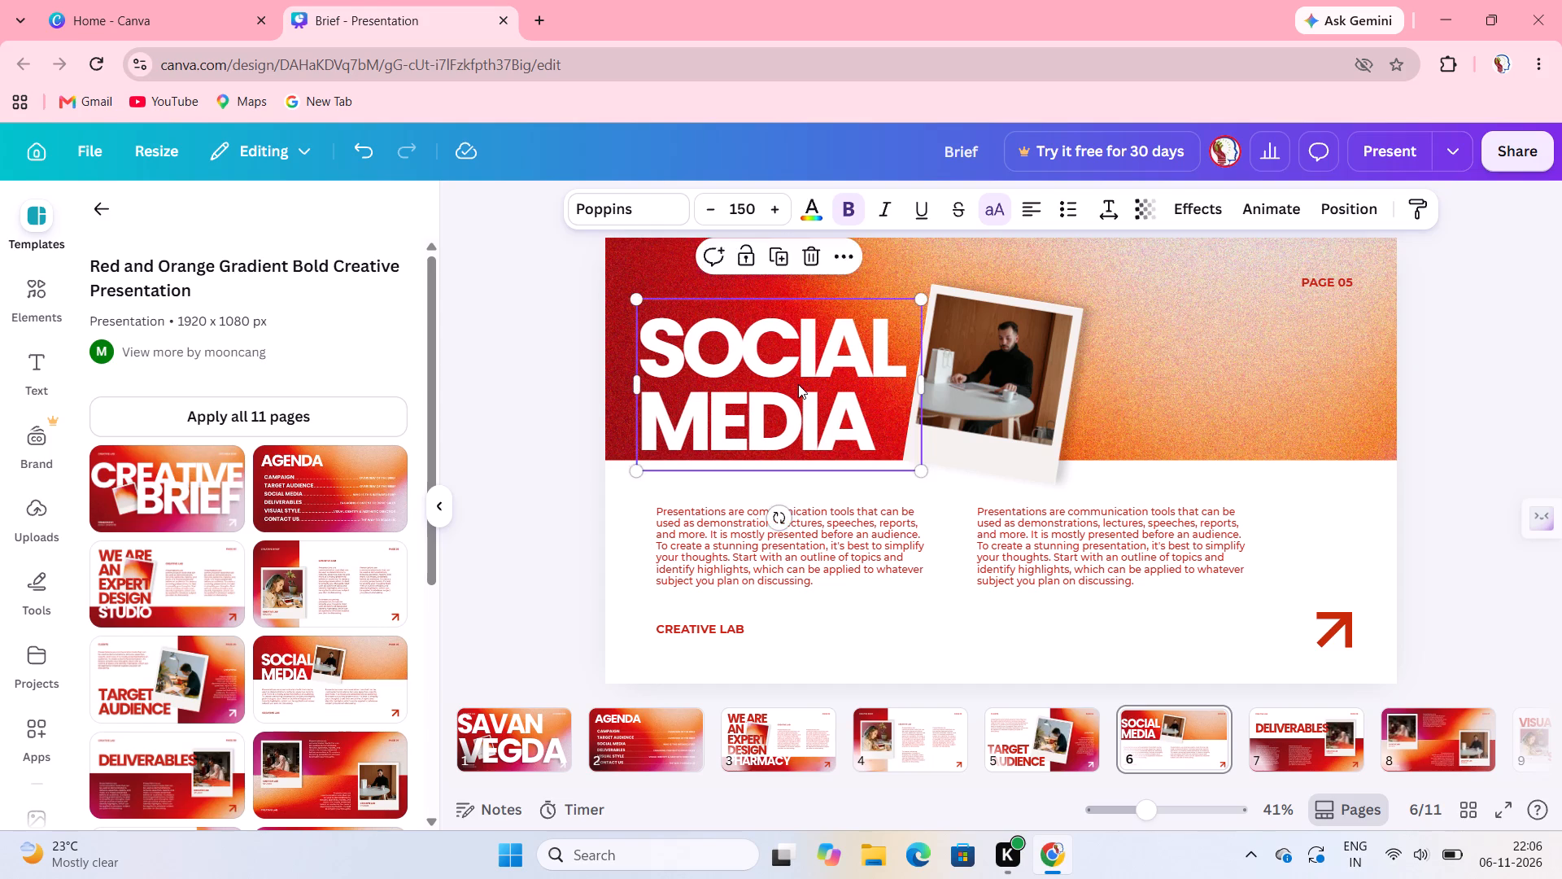
{"action": "key", "text": "Right"}
{"action": "key", "text": "Right"}
{"action": "key", "text": "Right"}
{"action": "key", "text": "Right"}
{"action": "key", "text": "Right"}
{"action": "key", "text": "Right"}
{"action": "key", "text": "Right"}
{"action": "key", "text": "Right"}
{"action": "key", "text": "Right"}
{"action": "key", "text": "Right"}
{"action": "key", "text": "Right"}
{"action": "key", "text": "Right"}
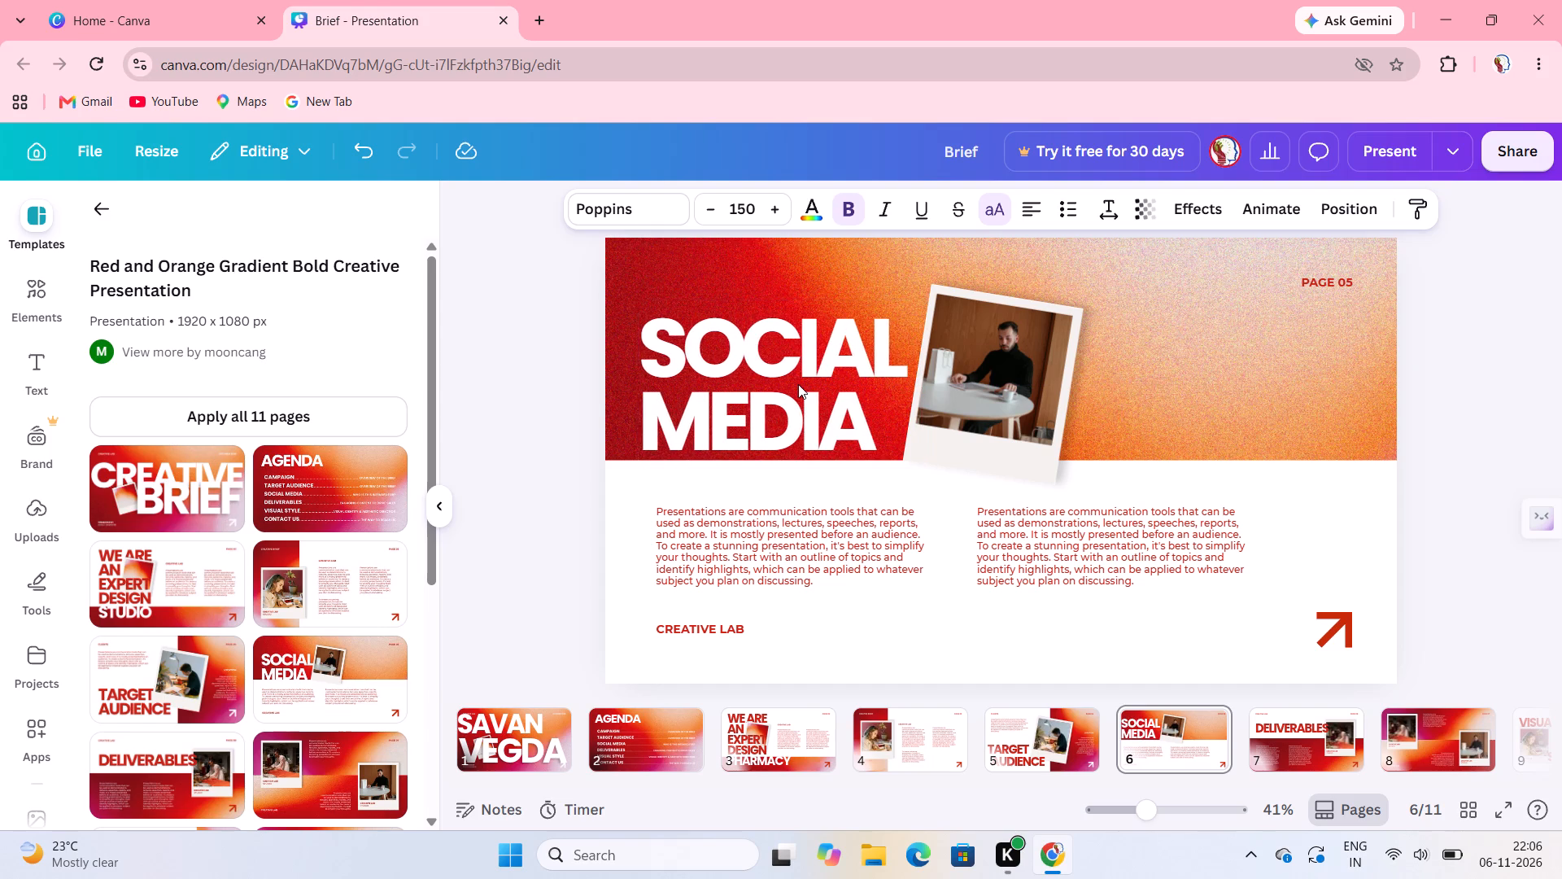
{"action": "key", "text": "Right"}
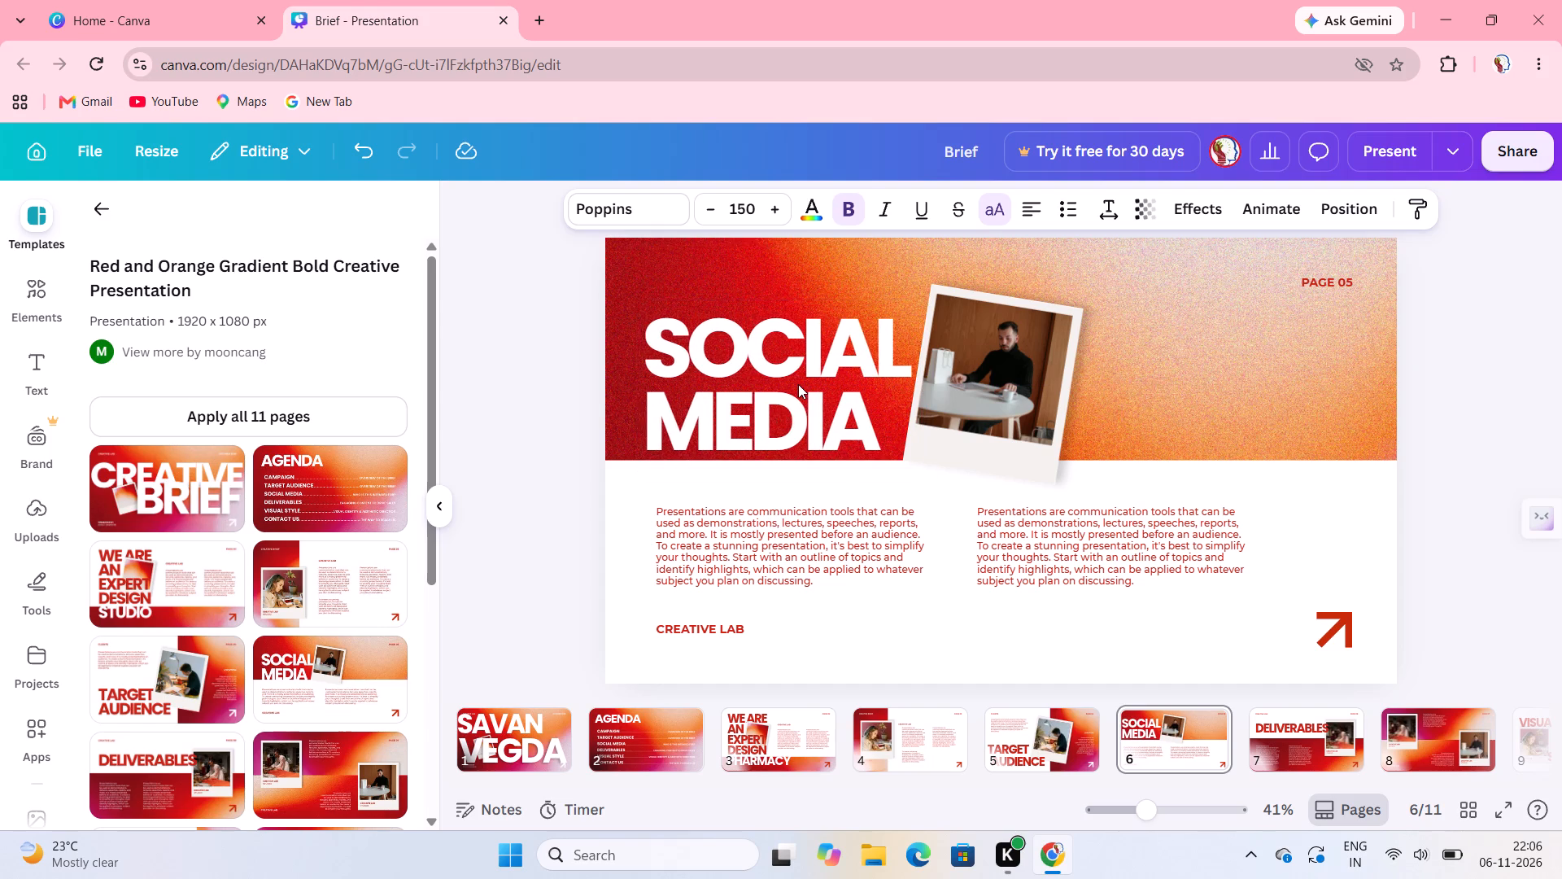
{"action": "key", "text": "Right"}
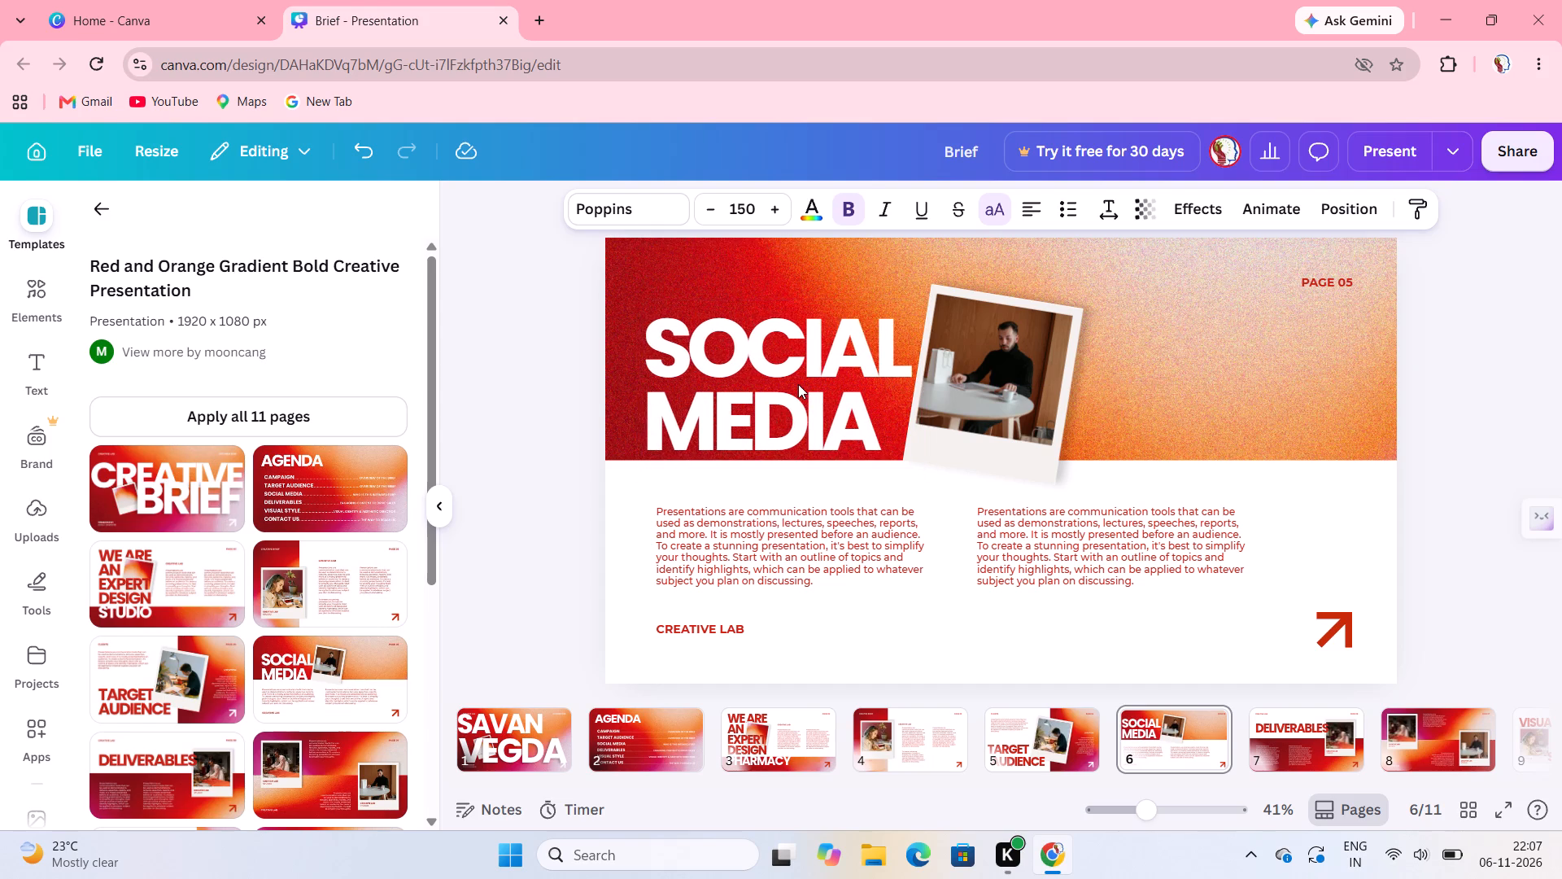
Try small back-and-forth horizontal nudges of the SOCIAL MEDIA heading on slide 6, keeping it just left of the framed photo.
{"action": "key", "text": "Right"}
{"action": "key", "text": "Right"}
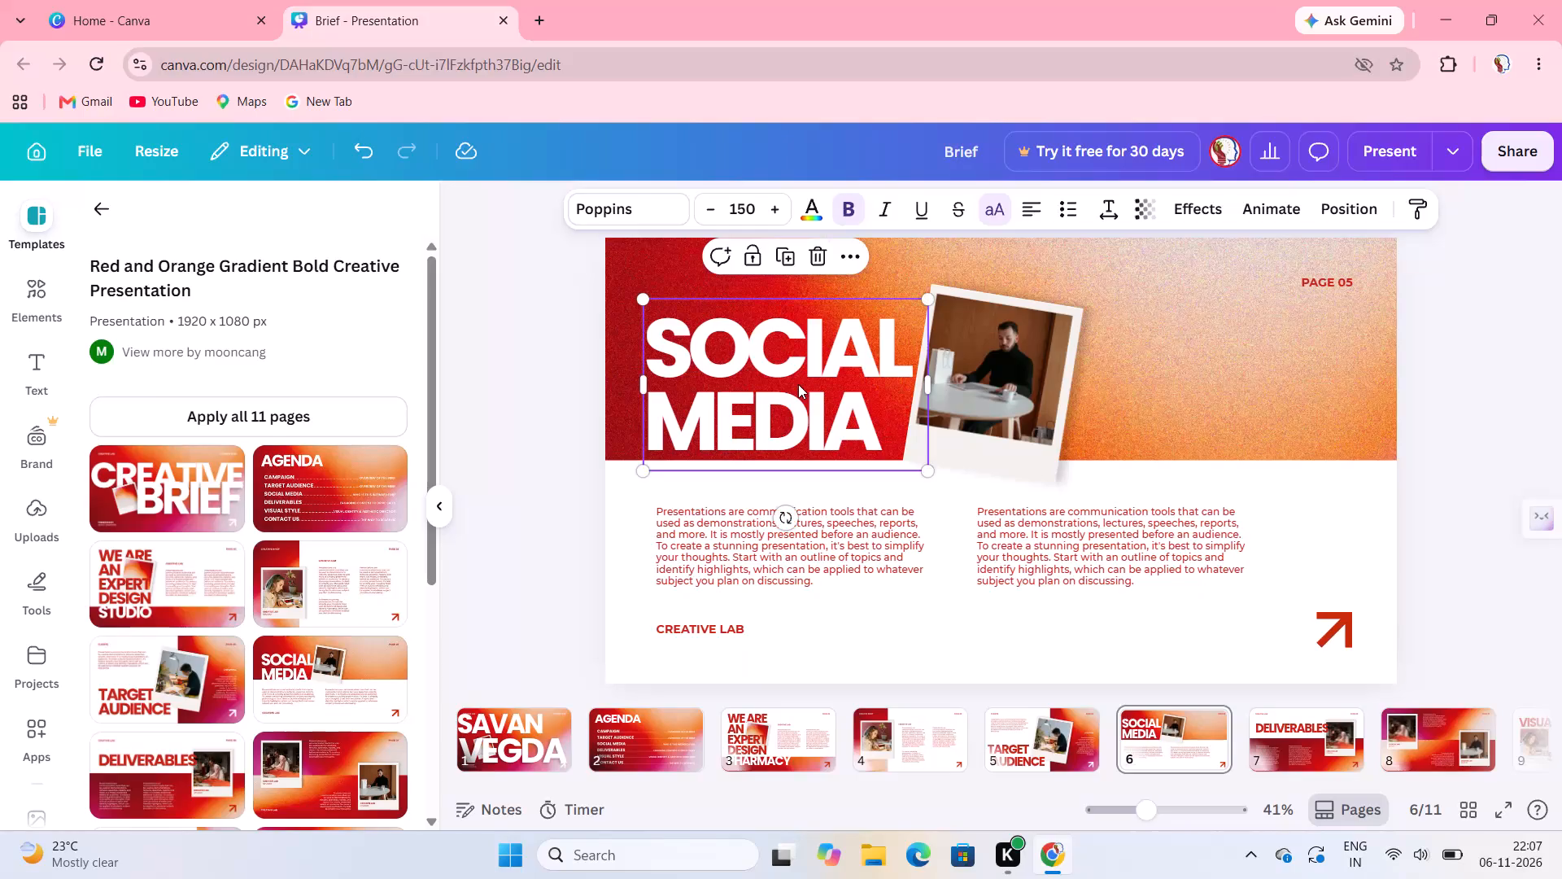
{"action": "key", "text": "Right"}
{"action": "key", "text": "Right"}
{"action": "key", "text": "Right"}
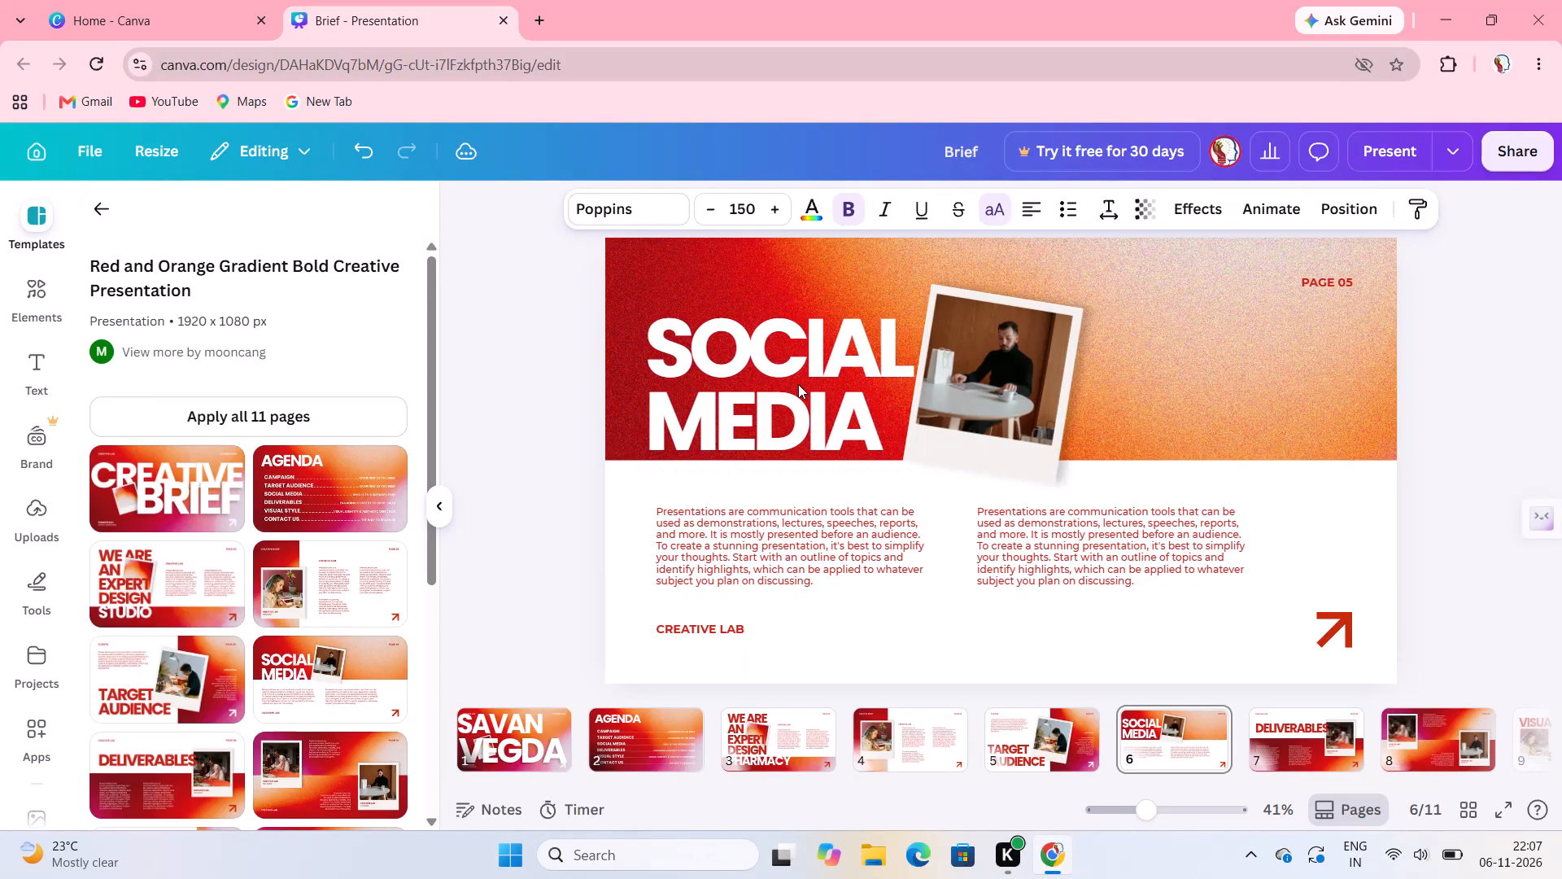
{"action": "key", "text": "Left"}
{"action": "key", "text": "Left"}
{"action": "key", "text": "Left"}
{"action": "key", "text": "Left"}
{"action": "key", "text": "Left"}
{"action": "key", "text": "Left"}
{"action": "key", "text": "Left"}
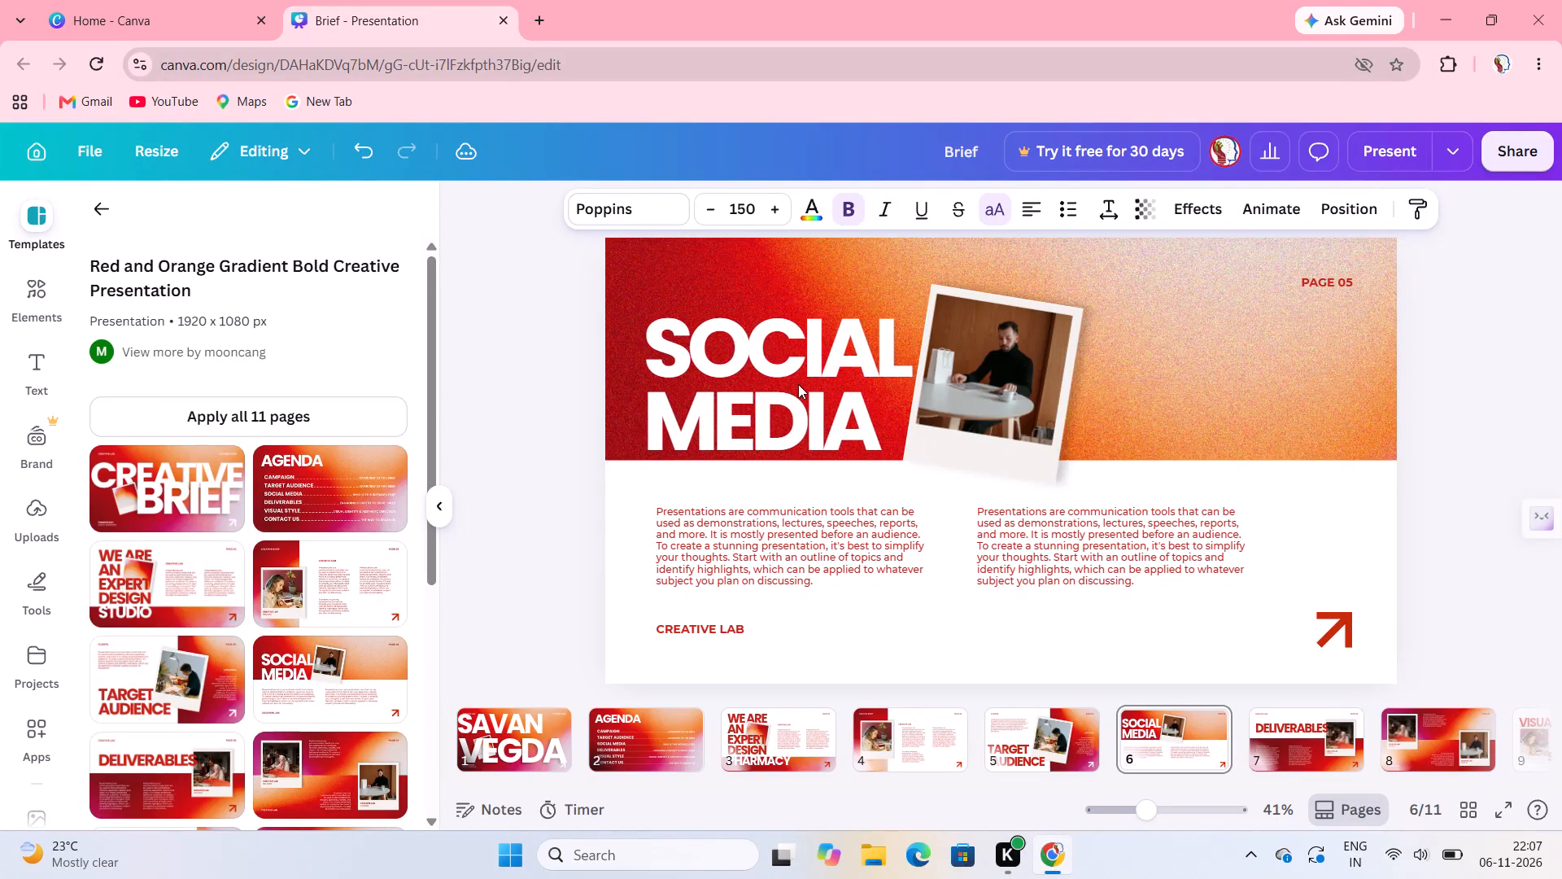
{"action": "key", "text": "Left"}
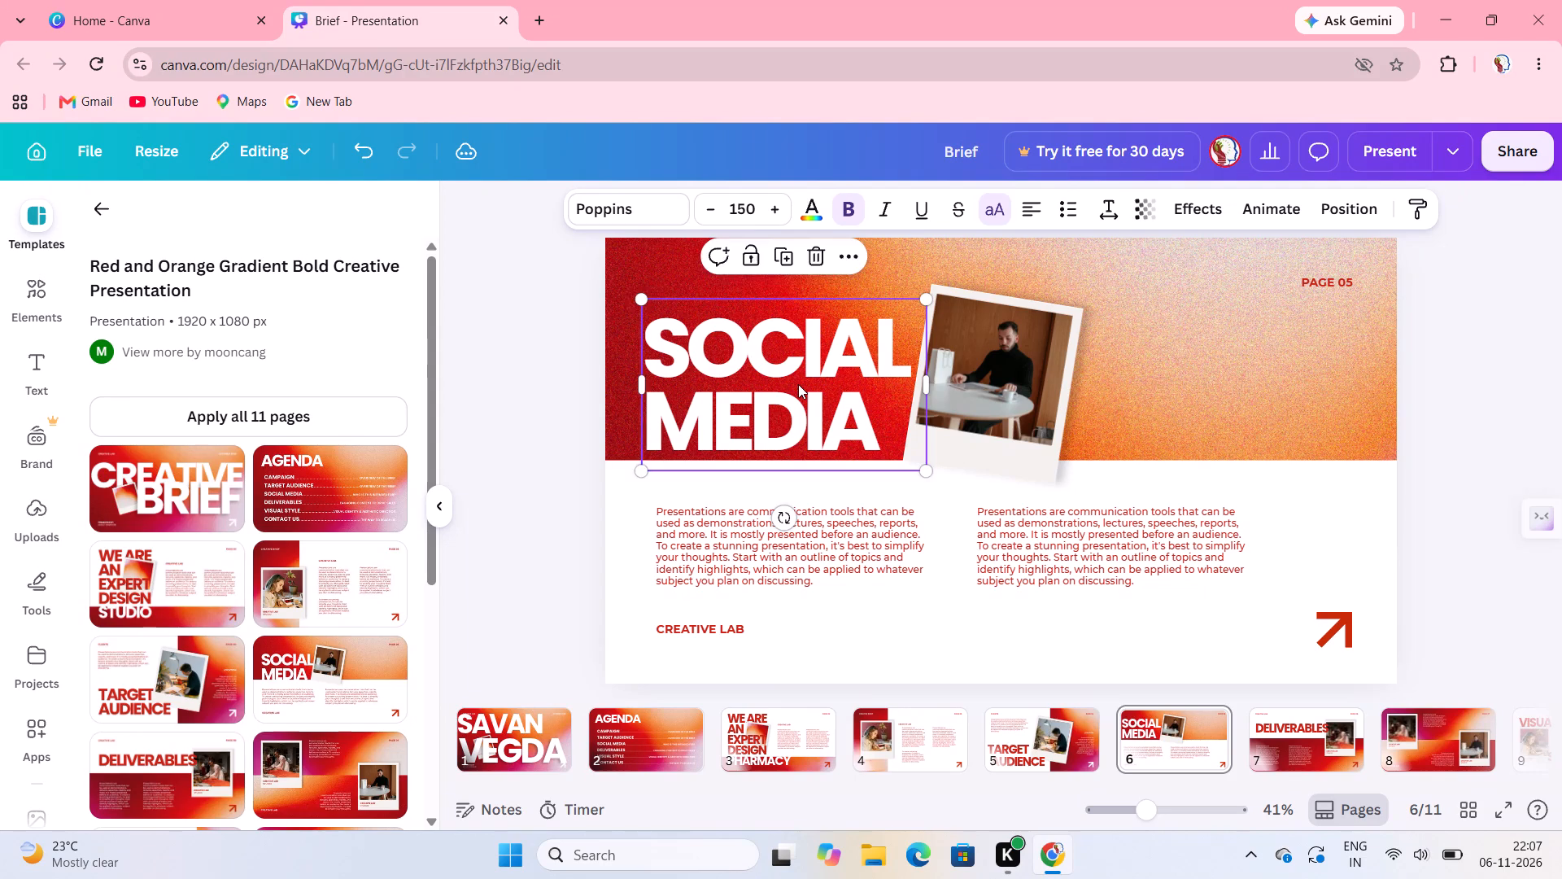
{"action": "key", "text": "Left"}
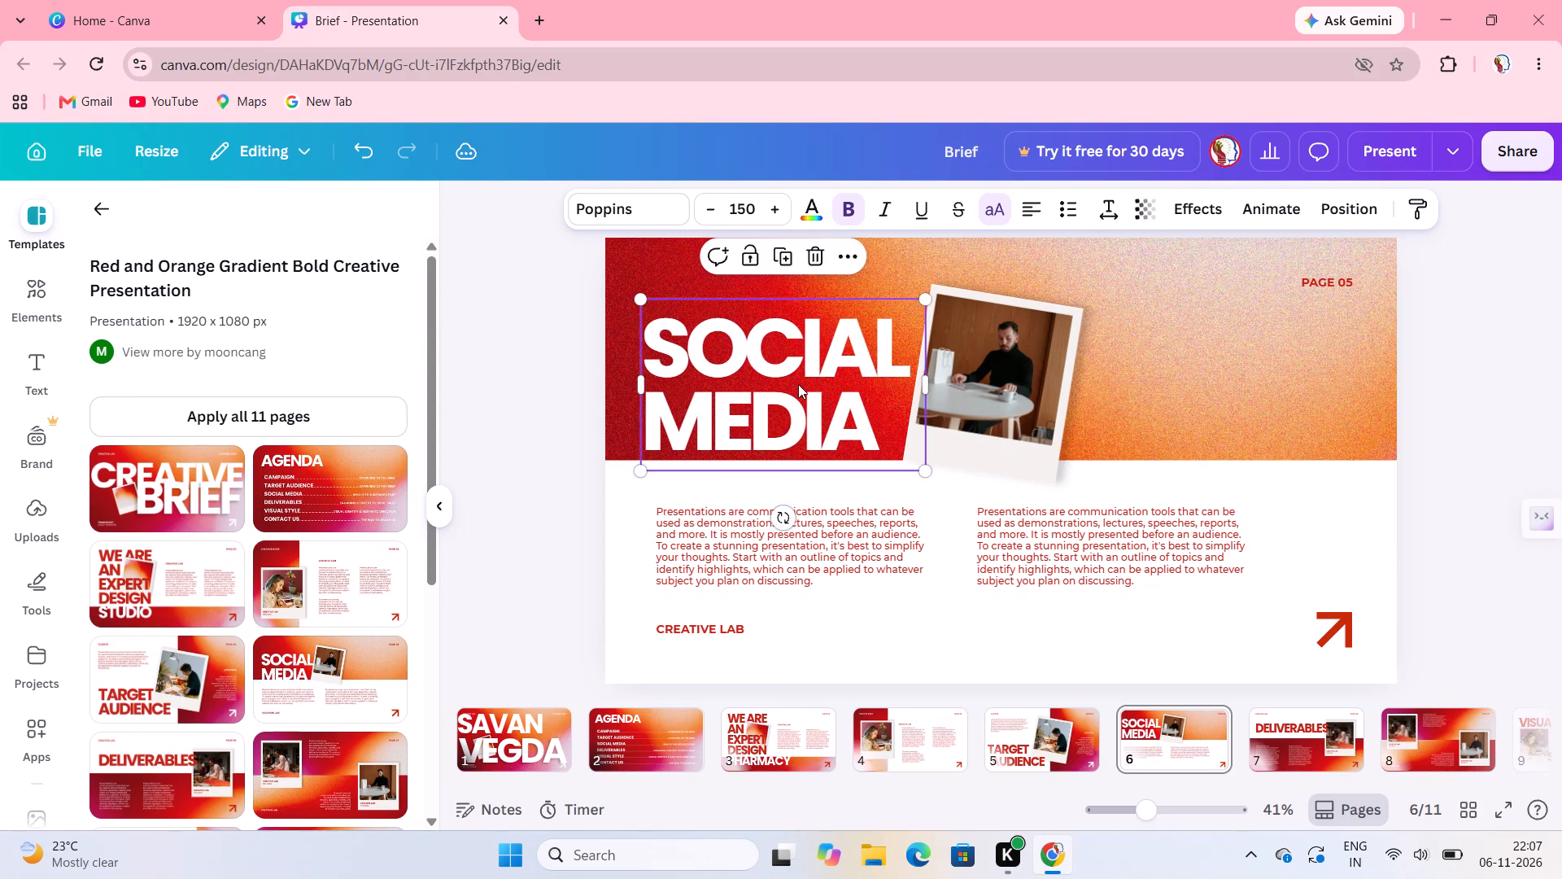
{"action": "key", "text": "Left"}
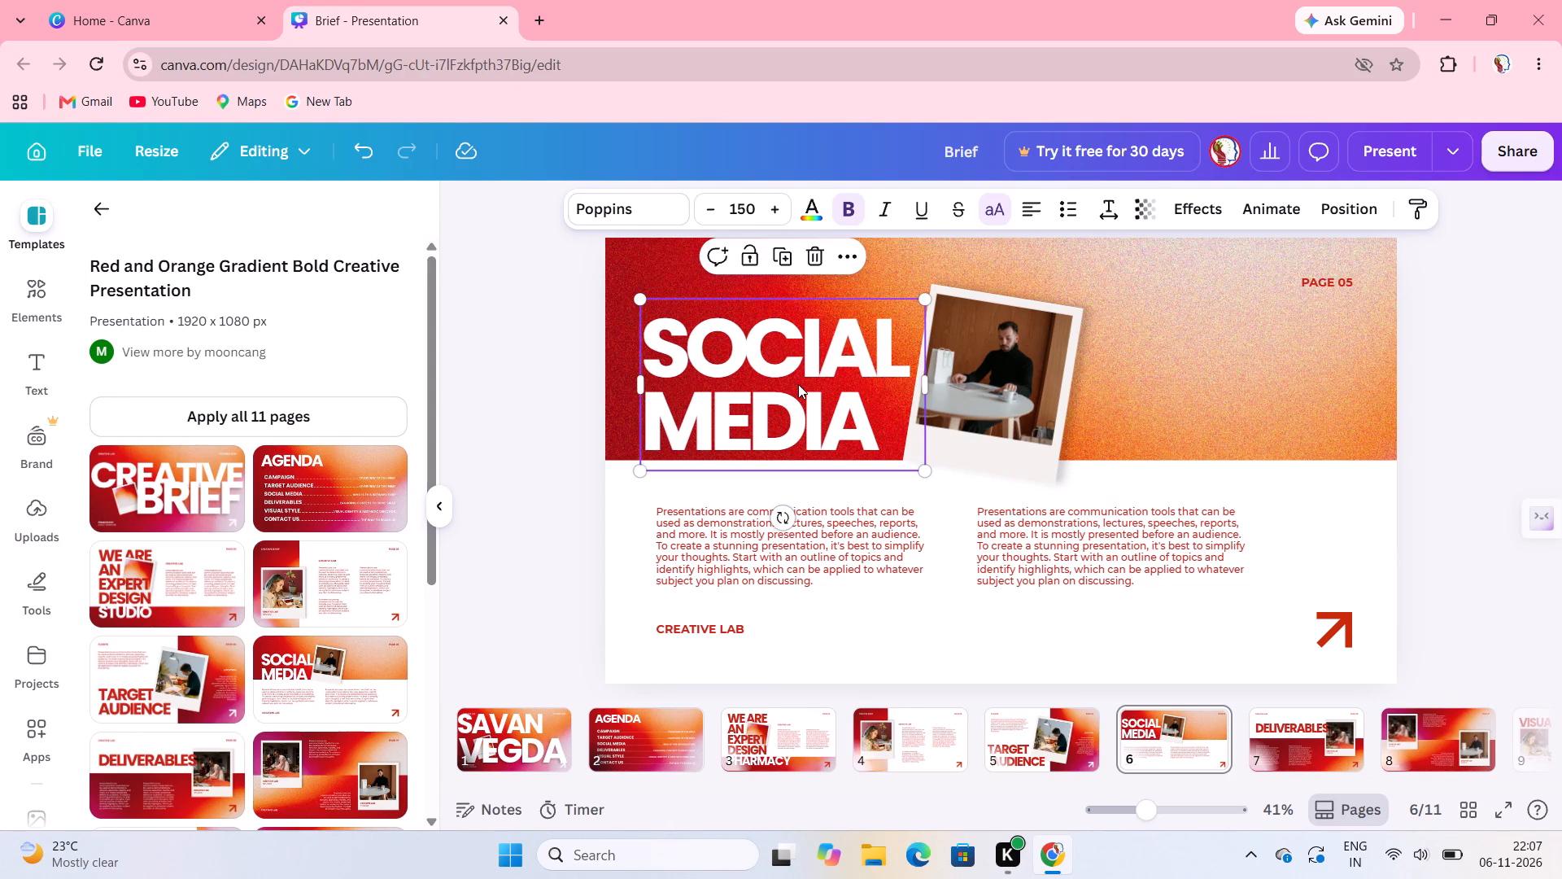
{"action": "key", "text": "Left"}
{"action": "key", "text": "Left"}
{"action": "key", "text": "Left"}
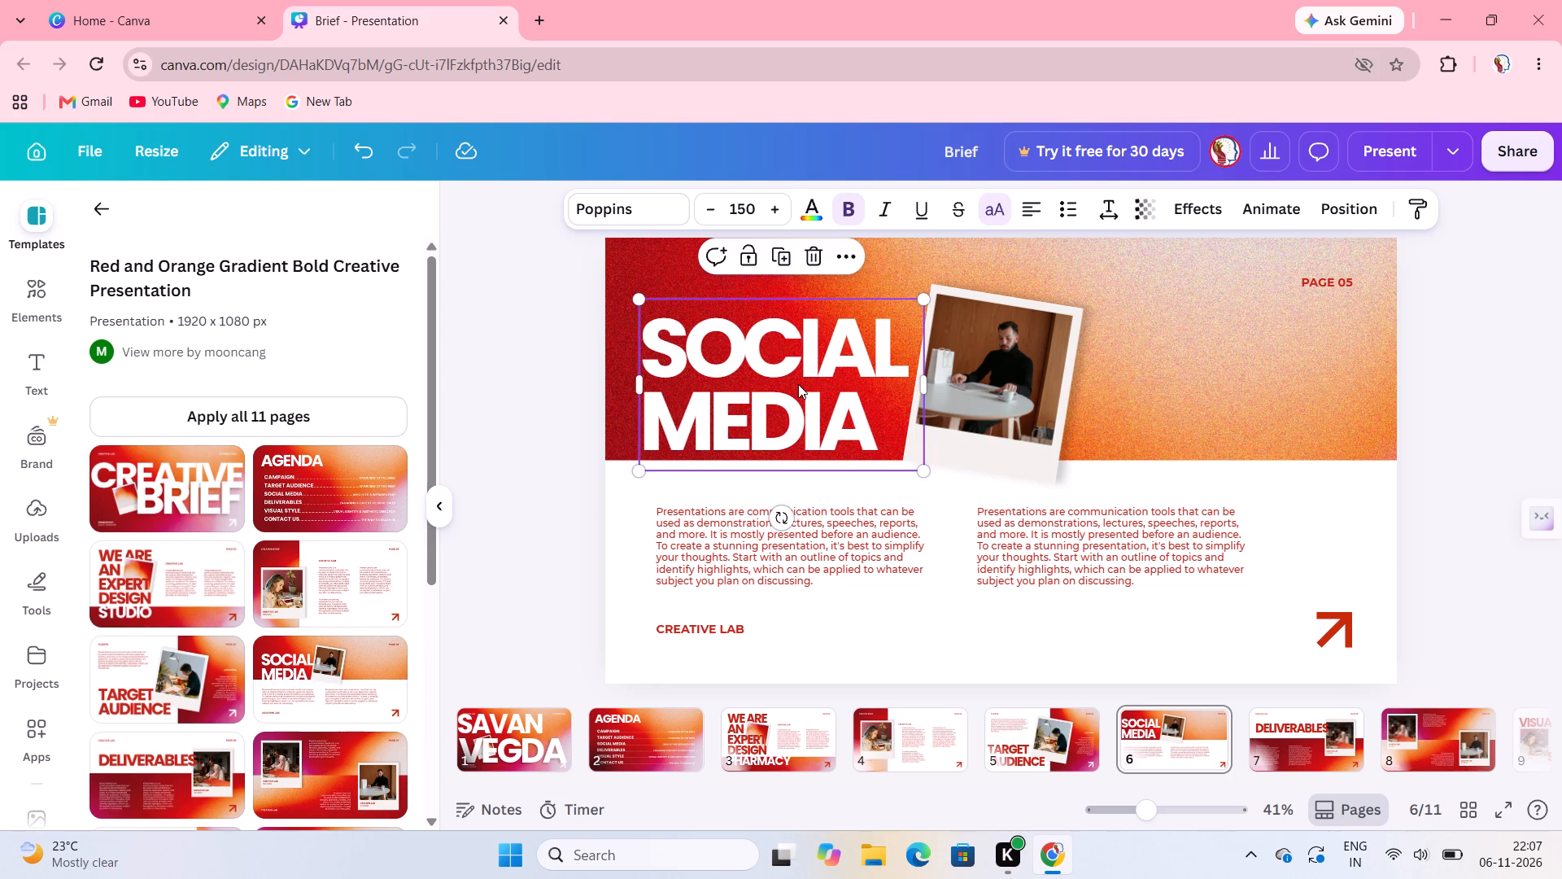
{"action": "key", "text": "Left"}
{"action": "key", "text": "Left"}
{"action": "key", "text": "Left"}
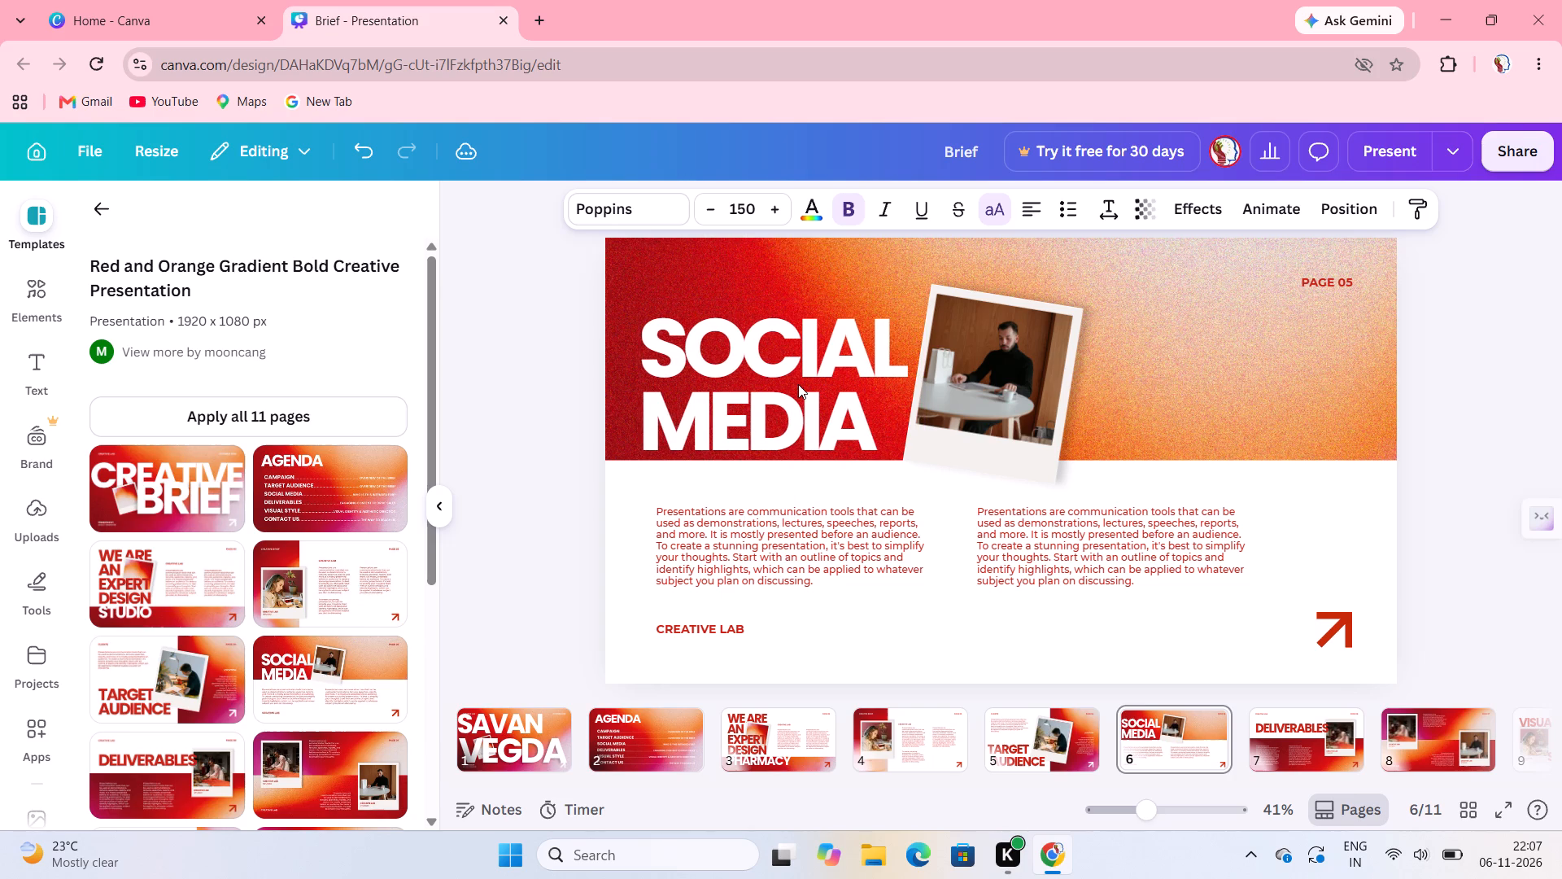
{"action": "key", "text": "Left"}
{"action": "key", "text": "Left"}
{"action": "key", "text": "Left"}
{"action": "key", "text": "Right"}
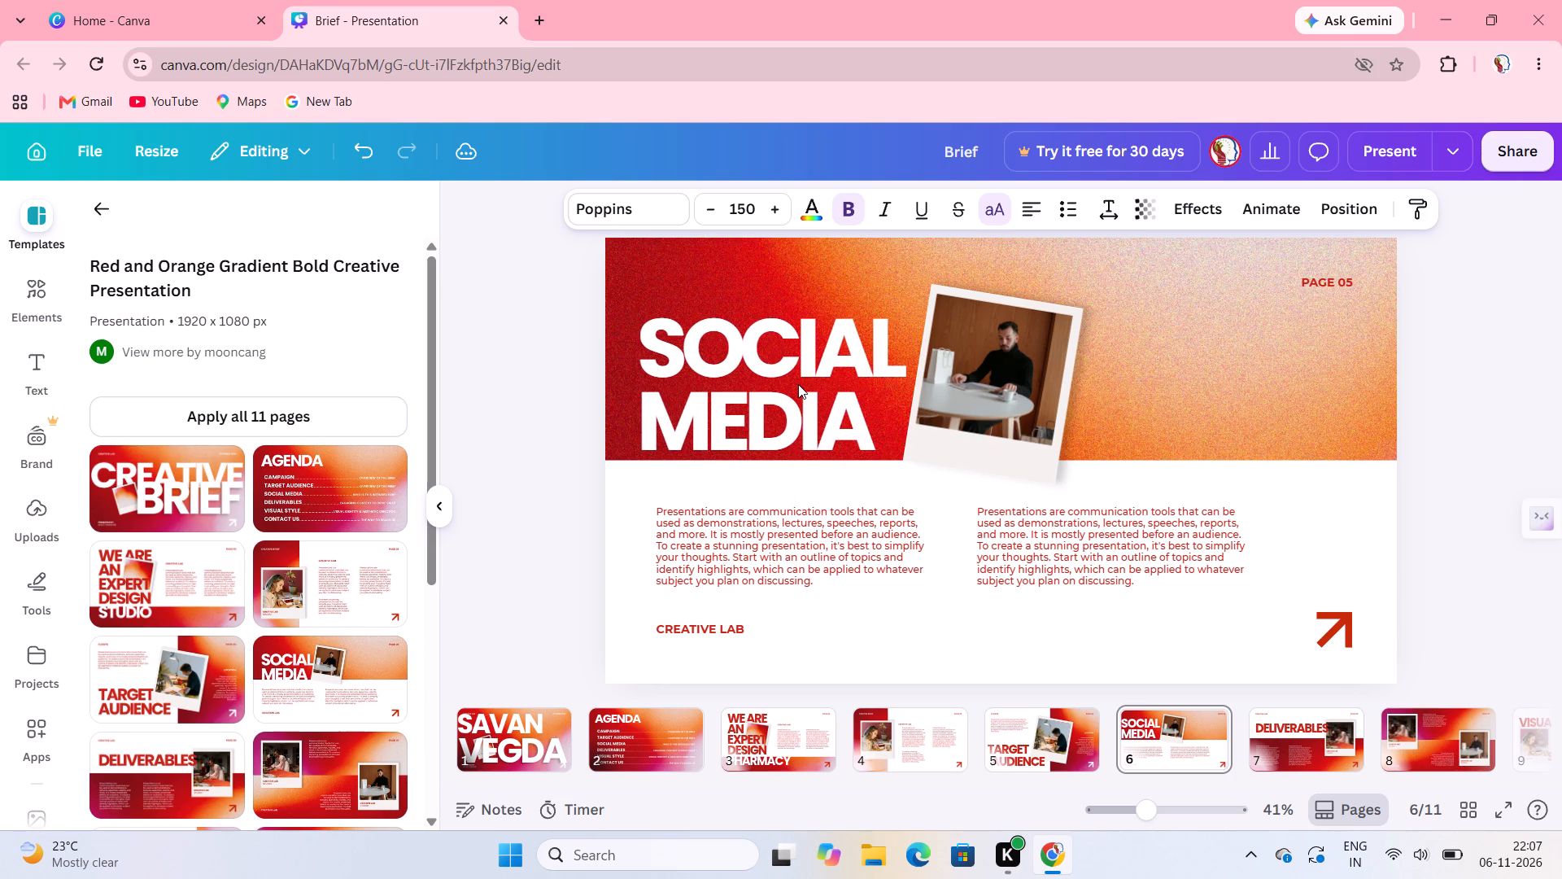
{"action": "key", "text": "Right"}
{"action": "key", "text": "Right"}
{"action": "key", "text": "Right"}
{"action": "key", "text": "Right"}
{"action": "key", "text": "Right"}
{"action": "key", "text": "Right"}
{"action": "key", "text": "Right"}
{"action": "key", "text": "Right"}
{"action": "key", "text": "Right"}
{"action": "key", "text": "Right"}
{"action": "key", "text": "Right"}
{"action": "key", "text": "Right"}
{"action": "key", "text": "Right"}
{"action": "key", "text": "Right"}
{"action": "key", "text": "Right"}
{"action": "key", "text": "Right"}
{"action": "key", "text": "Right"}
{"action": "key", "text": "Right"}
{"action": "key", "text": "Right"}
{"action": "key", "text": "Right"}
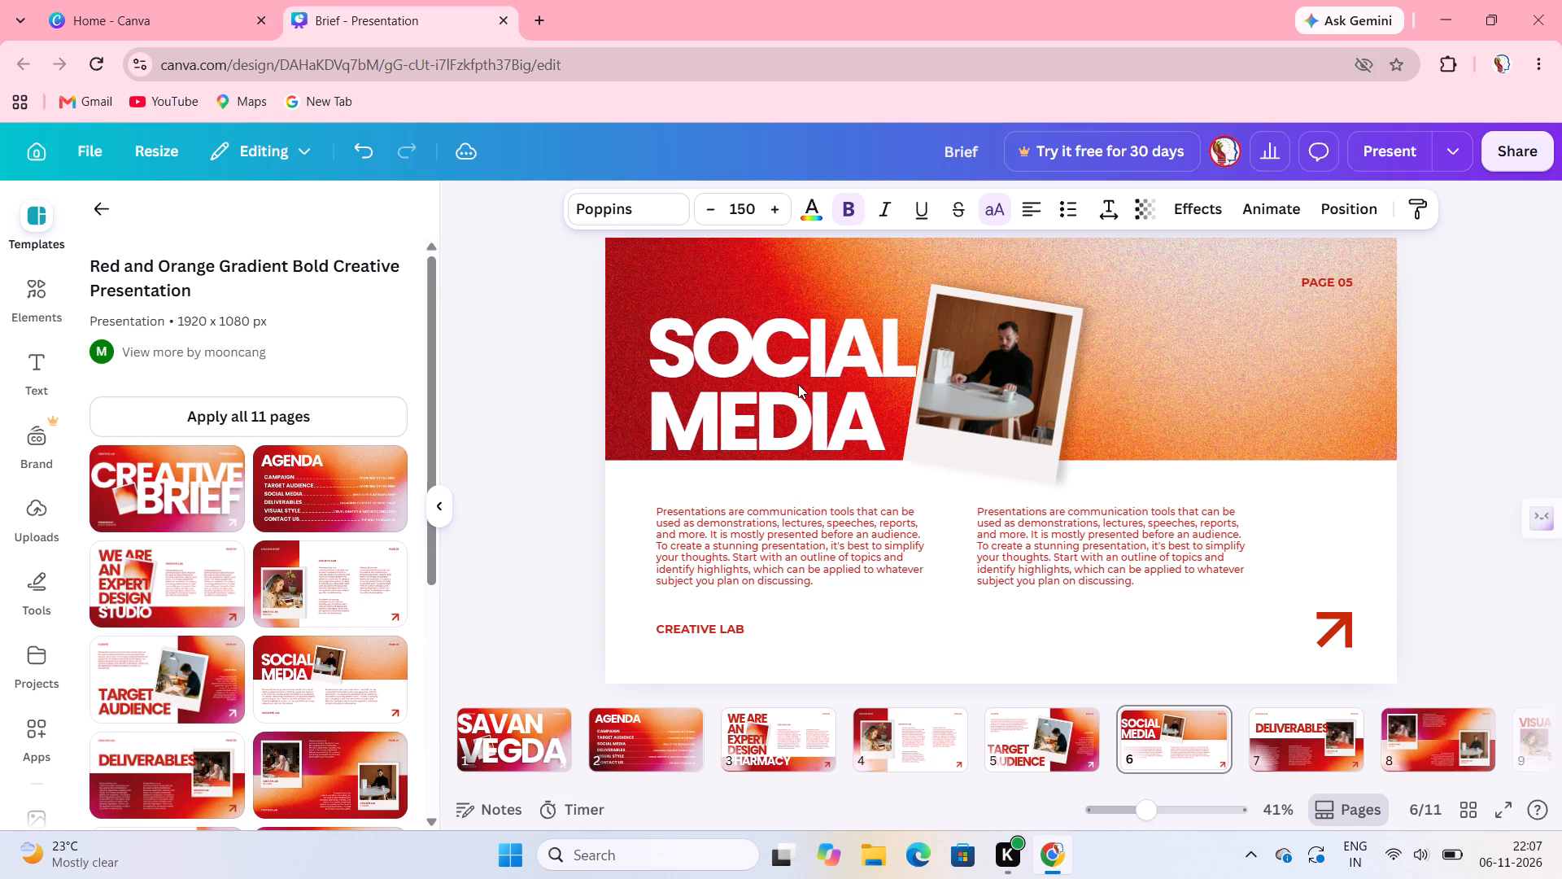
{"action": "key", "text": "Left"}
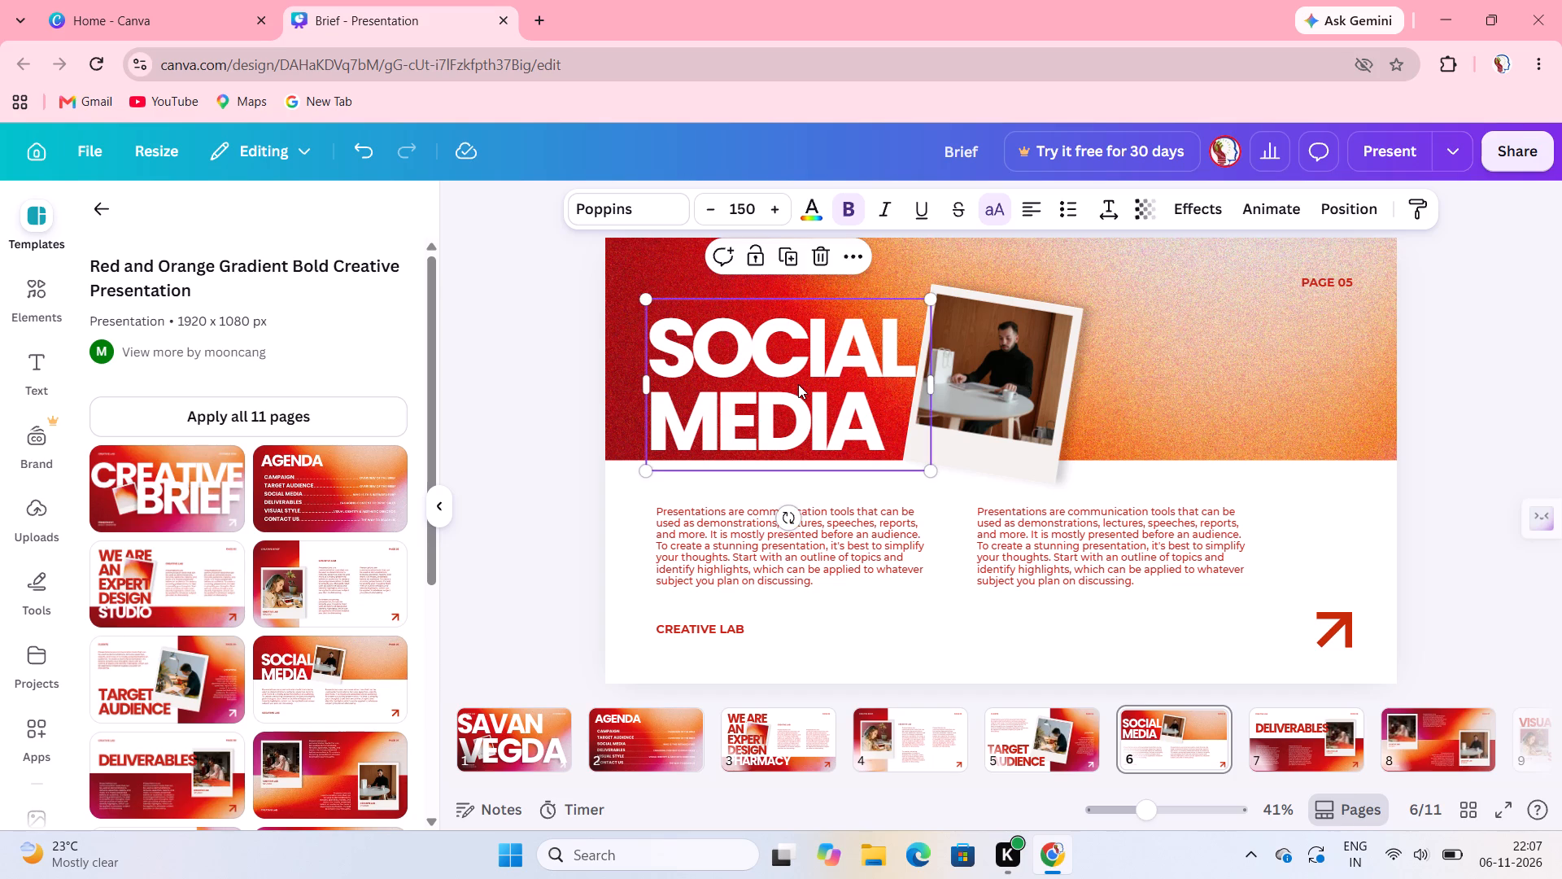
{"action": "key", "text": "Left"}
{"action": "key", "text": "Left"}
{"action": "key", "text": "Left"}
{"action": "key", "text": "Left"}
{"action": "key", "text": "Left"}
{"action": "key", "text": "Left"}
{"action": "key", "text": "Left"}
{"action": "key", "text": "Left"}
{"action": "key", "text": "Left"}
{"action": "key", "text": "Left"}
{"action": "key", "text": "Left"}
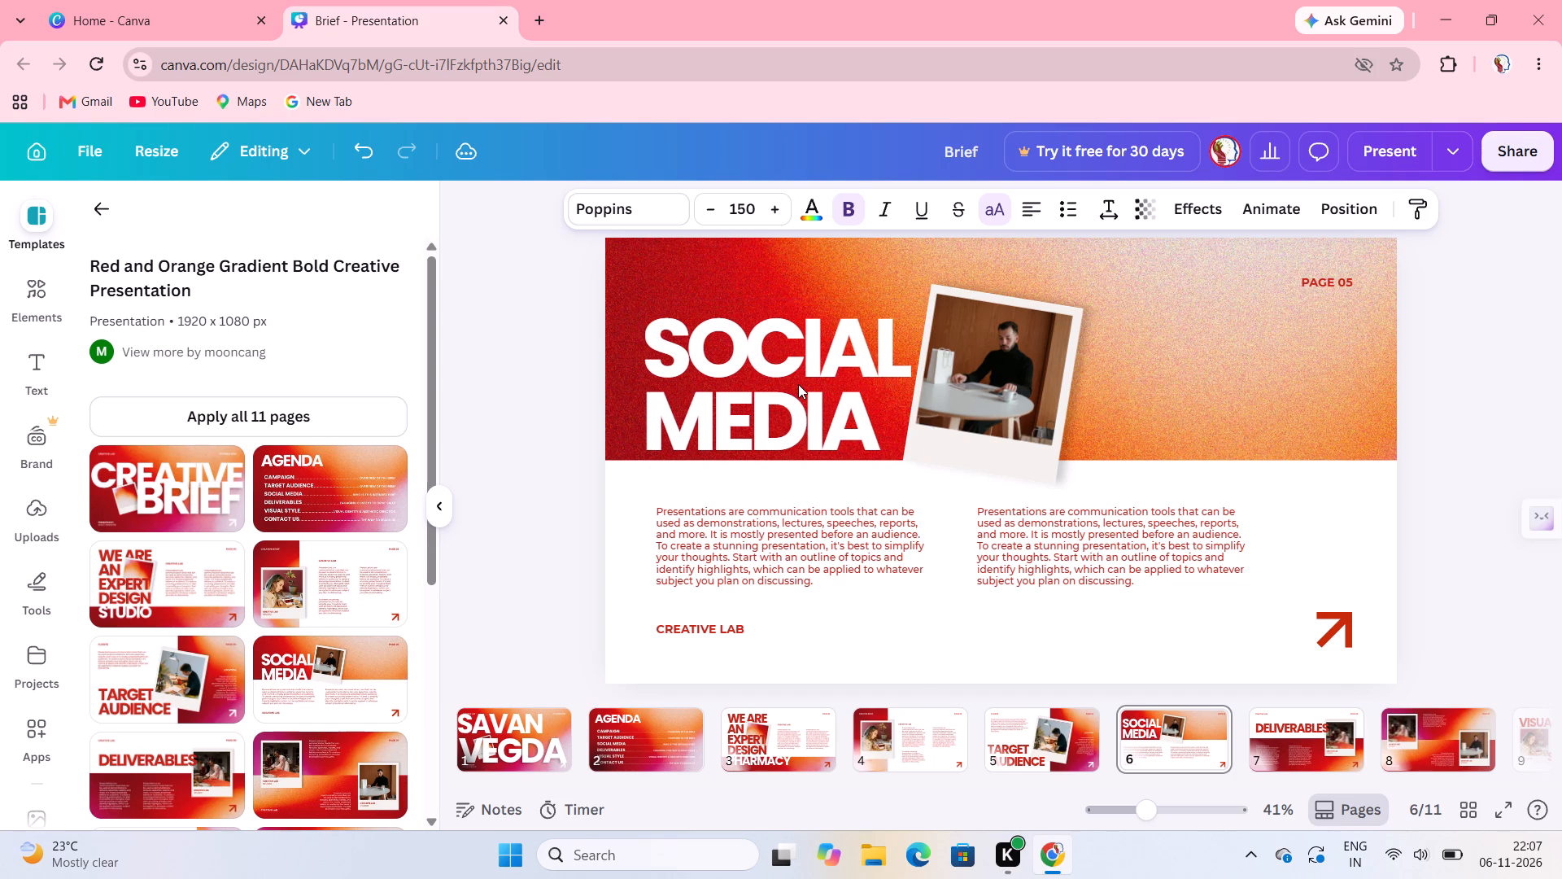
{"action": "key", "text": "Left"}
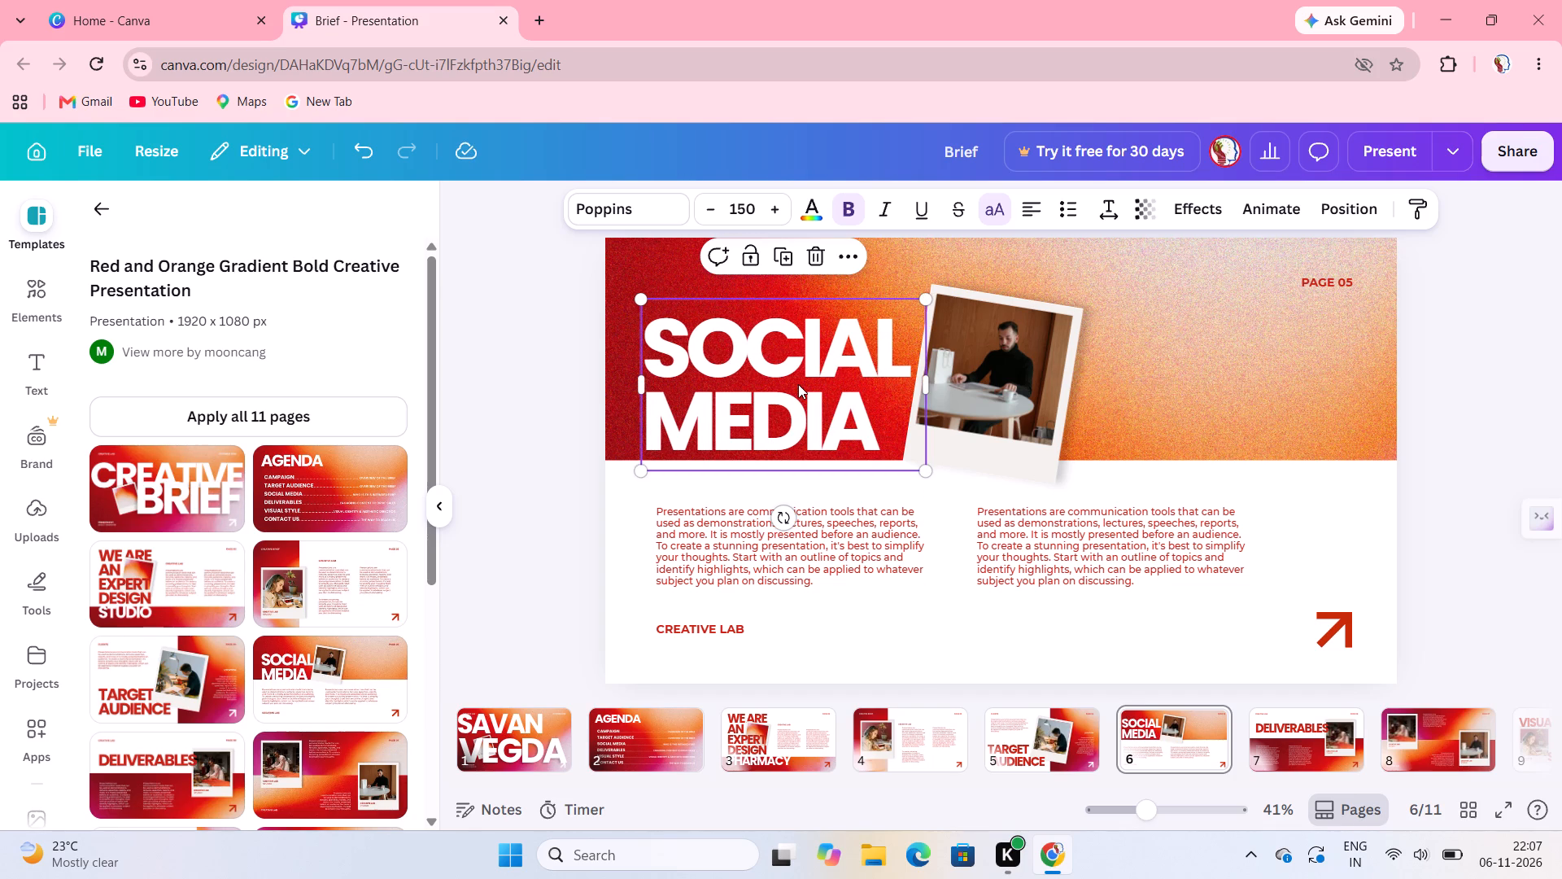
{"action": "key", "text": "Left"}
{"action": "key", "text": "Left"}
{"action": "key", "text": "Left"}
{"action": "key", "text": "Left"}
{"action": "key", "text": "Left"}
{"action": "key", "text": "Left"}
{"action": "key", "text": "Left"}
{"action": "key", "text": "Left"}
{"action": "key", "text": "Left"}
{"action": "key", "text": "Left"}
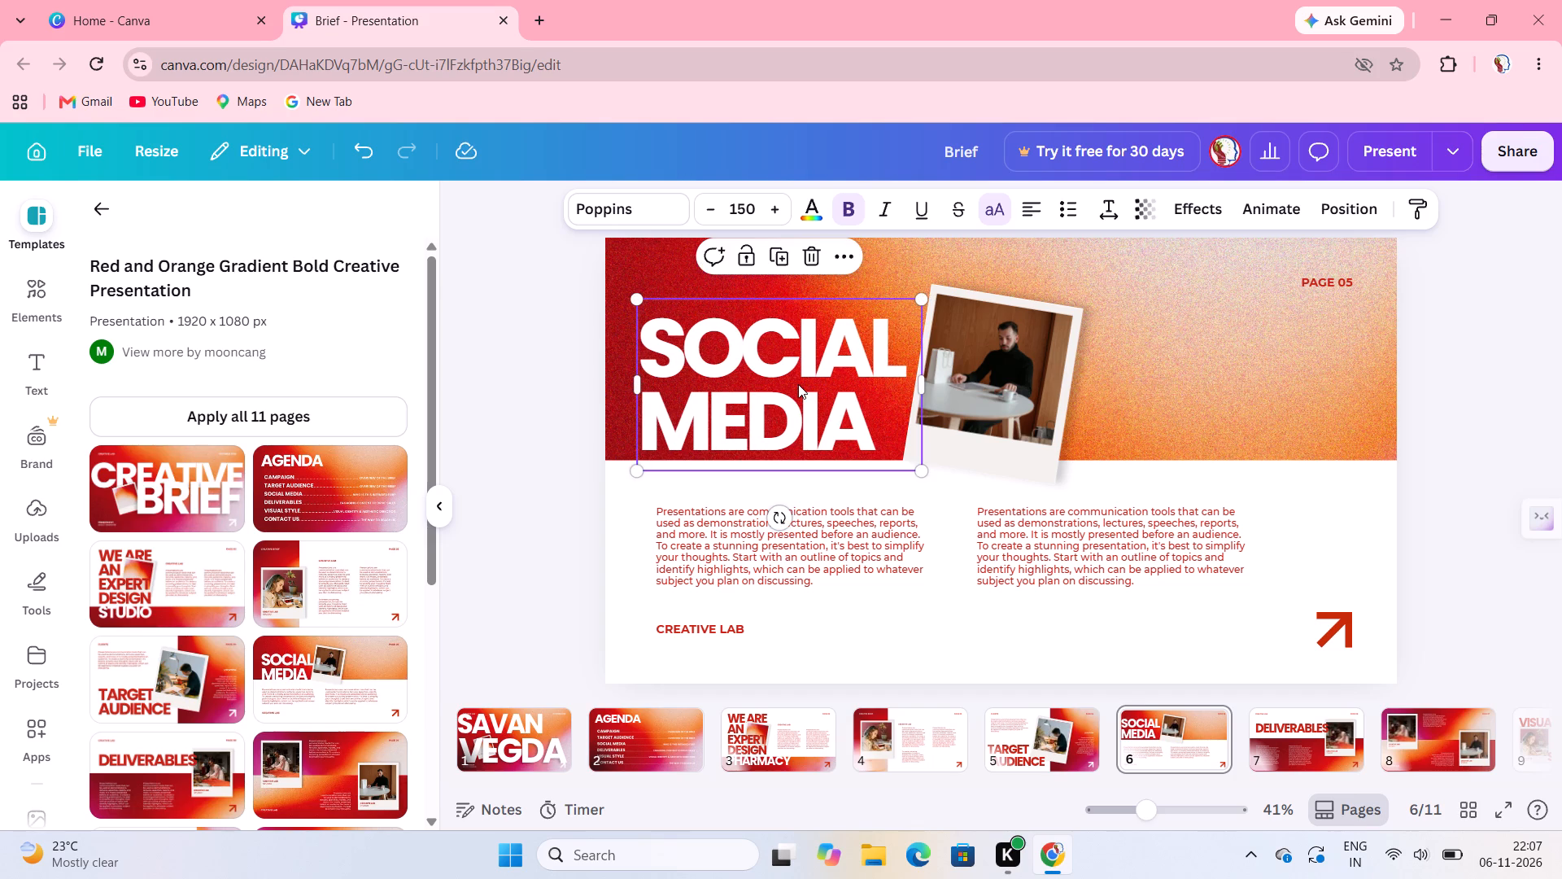
Shift the SOCIAL MEDIA heading on slide 6 horizontally to the right until its last letters tuck behind the framed photo.
{"action": "key", "text": "Right"}
{"action": "key", "text": "Right"}
{"action": "key", "text": "Right"}
{"action": "key", "text": "Right"}
{"action": "key", "text": "Right"}
{"action": "key", "text": "Right"}
{"action": "key", "text": "Right"}
{"action": "key", "text": "Right"}
{"action": "key", "text": "Right"}
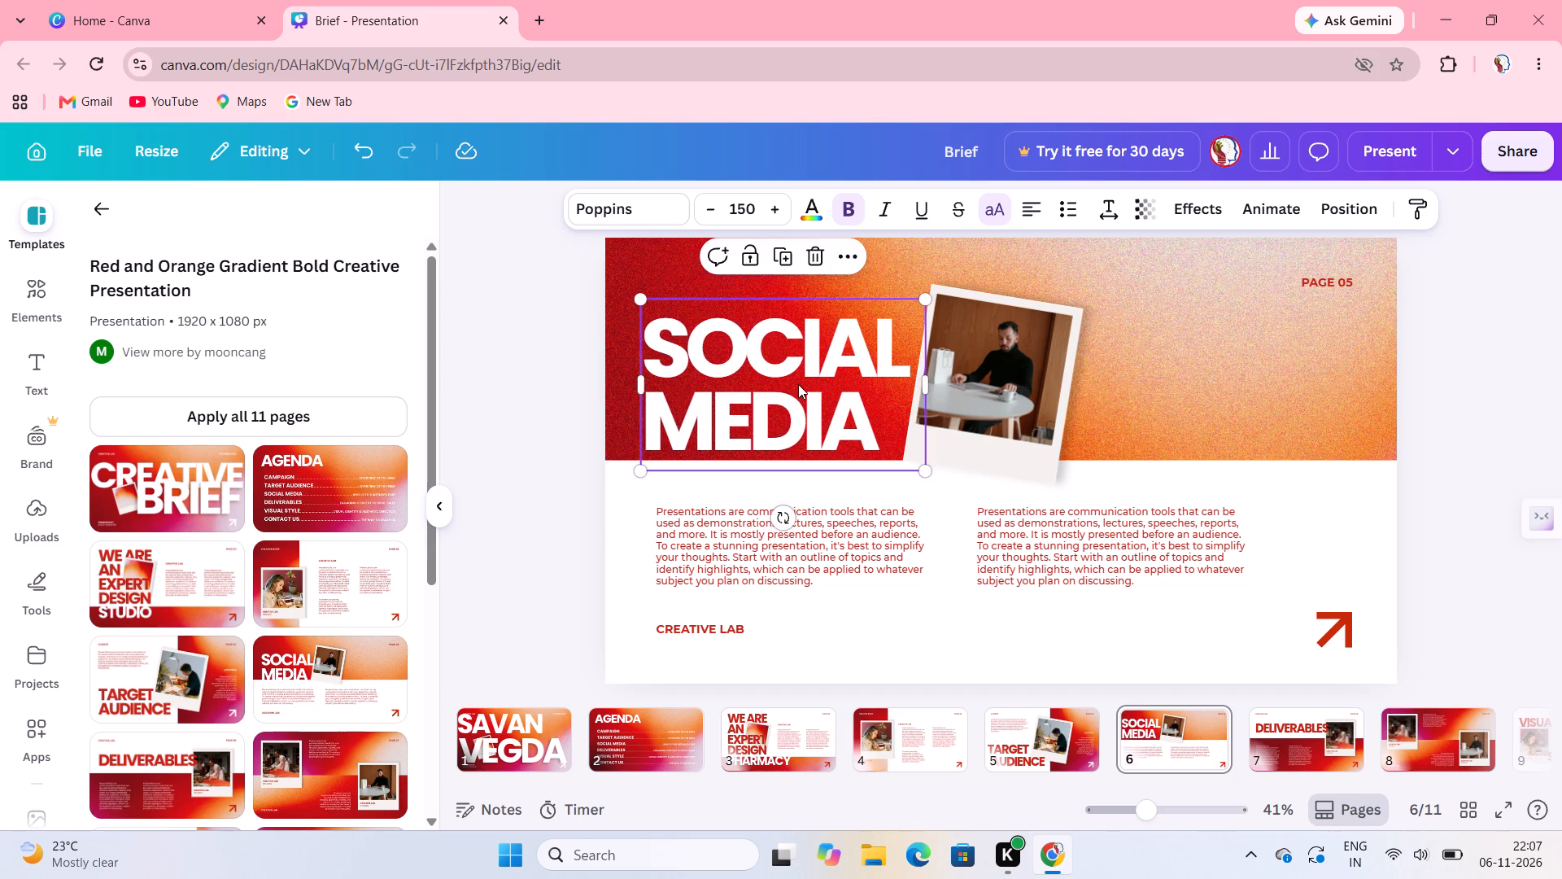
{"action": "key", "text": "Right"}
{"action": "key", "text": "Right"}
{"action": "key", "text": "Right"}
{"action": "key", "text": "Right"}
{"action": "key", "text": "Right"}
{"action": "key", "text": "Right"}
{"action": "key", "text": "Right"}
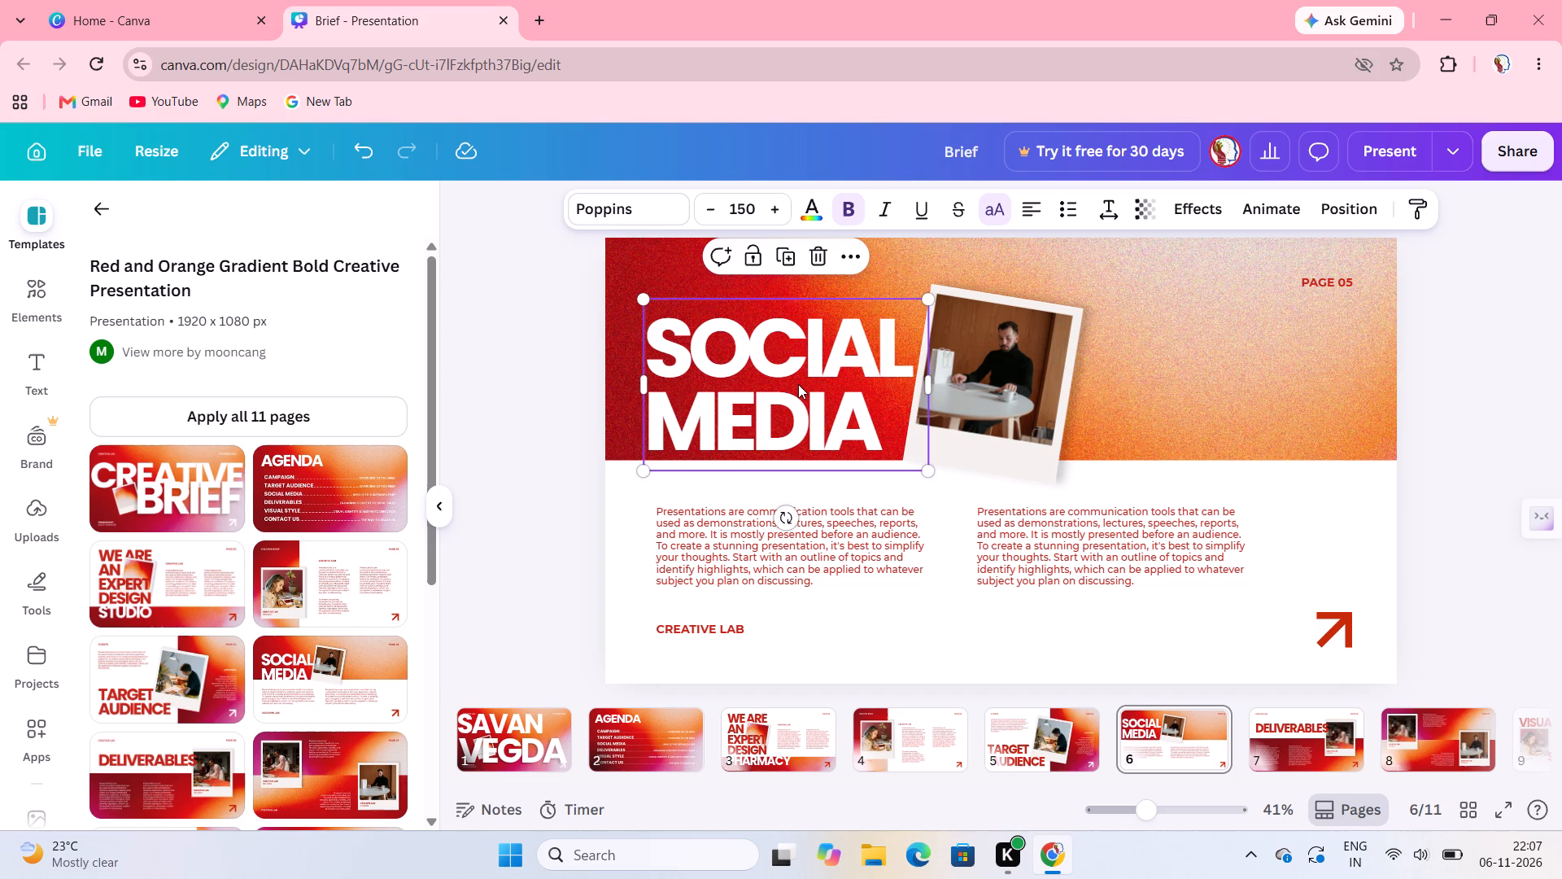
{"action": "key", "text": "Right"}
{"action": "key", "text": "Right"}
{"action": "key", "text": "Right"}
{"action": "key", "text": "Right"}
{"action": "key", "text": "Right"}
{"action": "key", "text": "Right"}
{"action": "key", "text": "Right"}
{"action": "key", "text": "Right"}
{"action": "key", "text": "Right"}
{"action": "key", "text": "Right"}
{"action": "key", "text": "Right"}
{"action": "key", "text": "Right"}
{"action": "key", "text": "Right"}
{"action": "key", "text": "Right"}
{"action": "key", "text": "Right"}
{"action": "key", "text": "Right"}
{"action": "key", "text": "Right"}
{"action": "key", "text": "Right"}
{"action": "key", "text": "Right"}
{"action": "key", "text": "Right"}
{"action": "key", "text": "Right"}
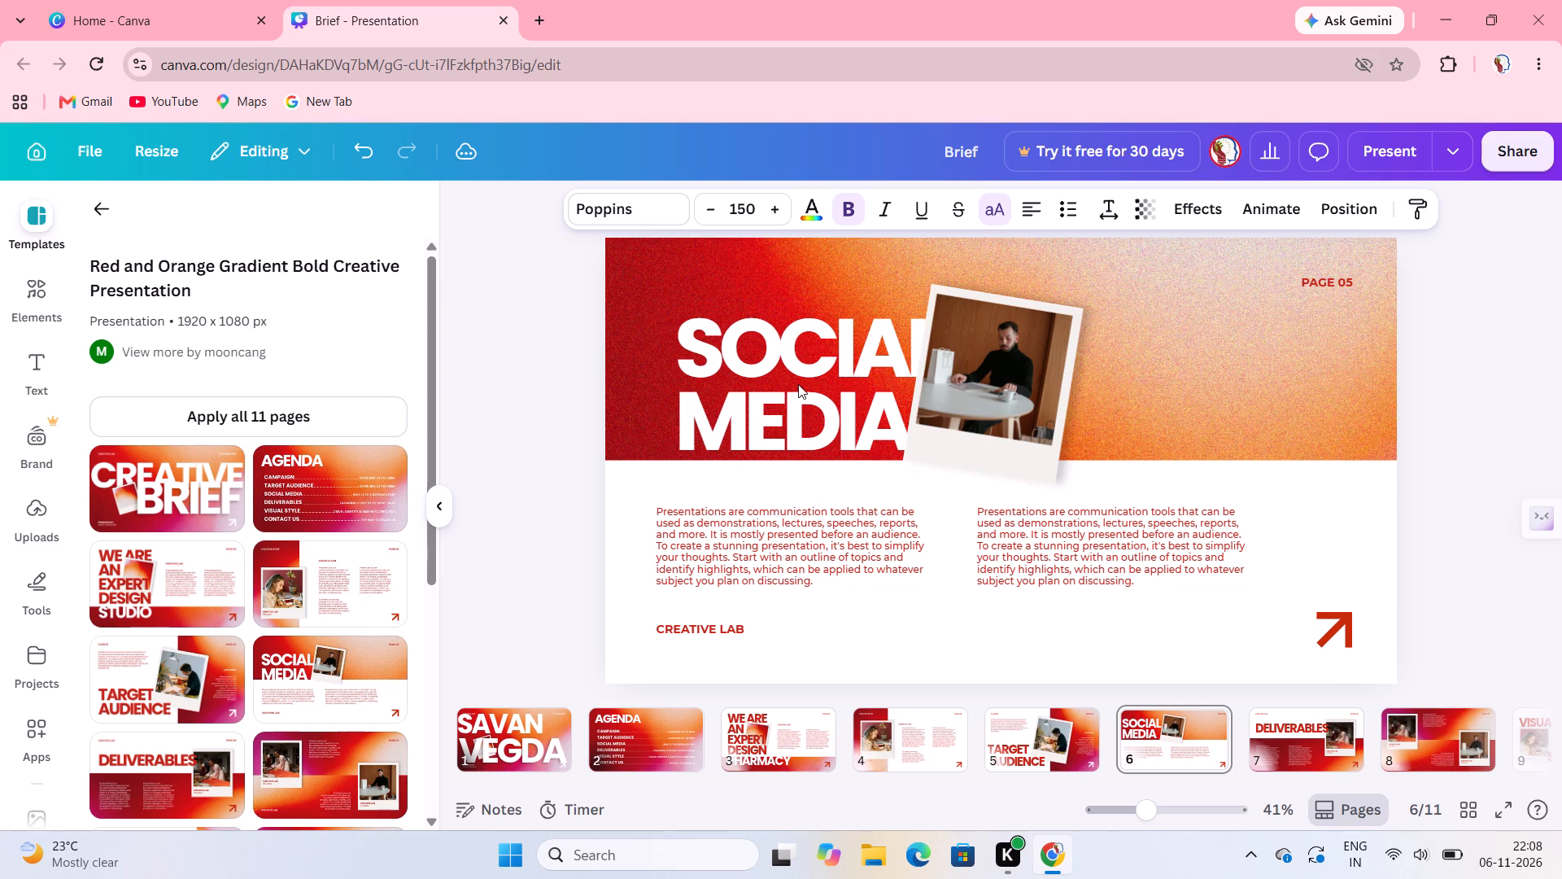
{"action": "key", "text": "Right"}
{"action": "key", "text": "Right"}
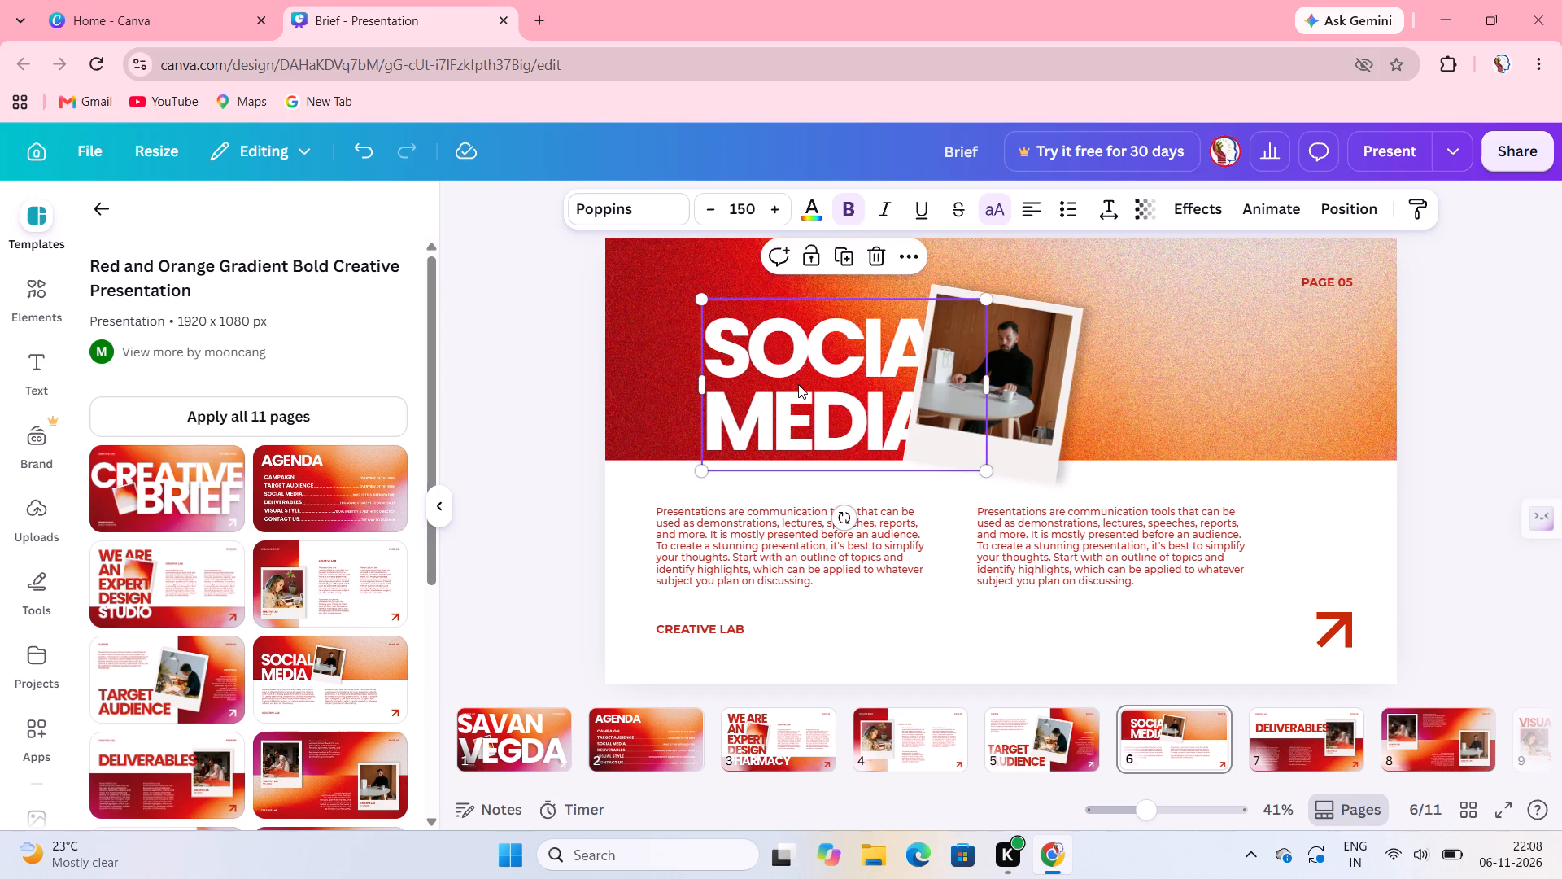
Nudge the SOCIAL MEDIA heading slightly back to the left, keeping its end overlapped by the framed photo.
{"action": "key", "text": "Left"}
{"action": "key", "text": "Left"}
{"action": "key", "text": "Left"}
{"action": "key", "text": "Left"}
{"action": "key", "text": "Left"}
{"action": "key", "text": "Left"}
{"action": "key", "text": "Left"}
{"action": "key", "text": "Left"}
{"action": "key", "text": "Left"}
{"action": "key", "text": "Left"}
{"action": "key", "text": "Left"}
{"action": "key", "text": "Left"}
{"action": "key", "text": "Left"}
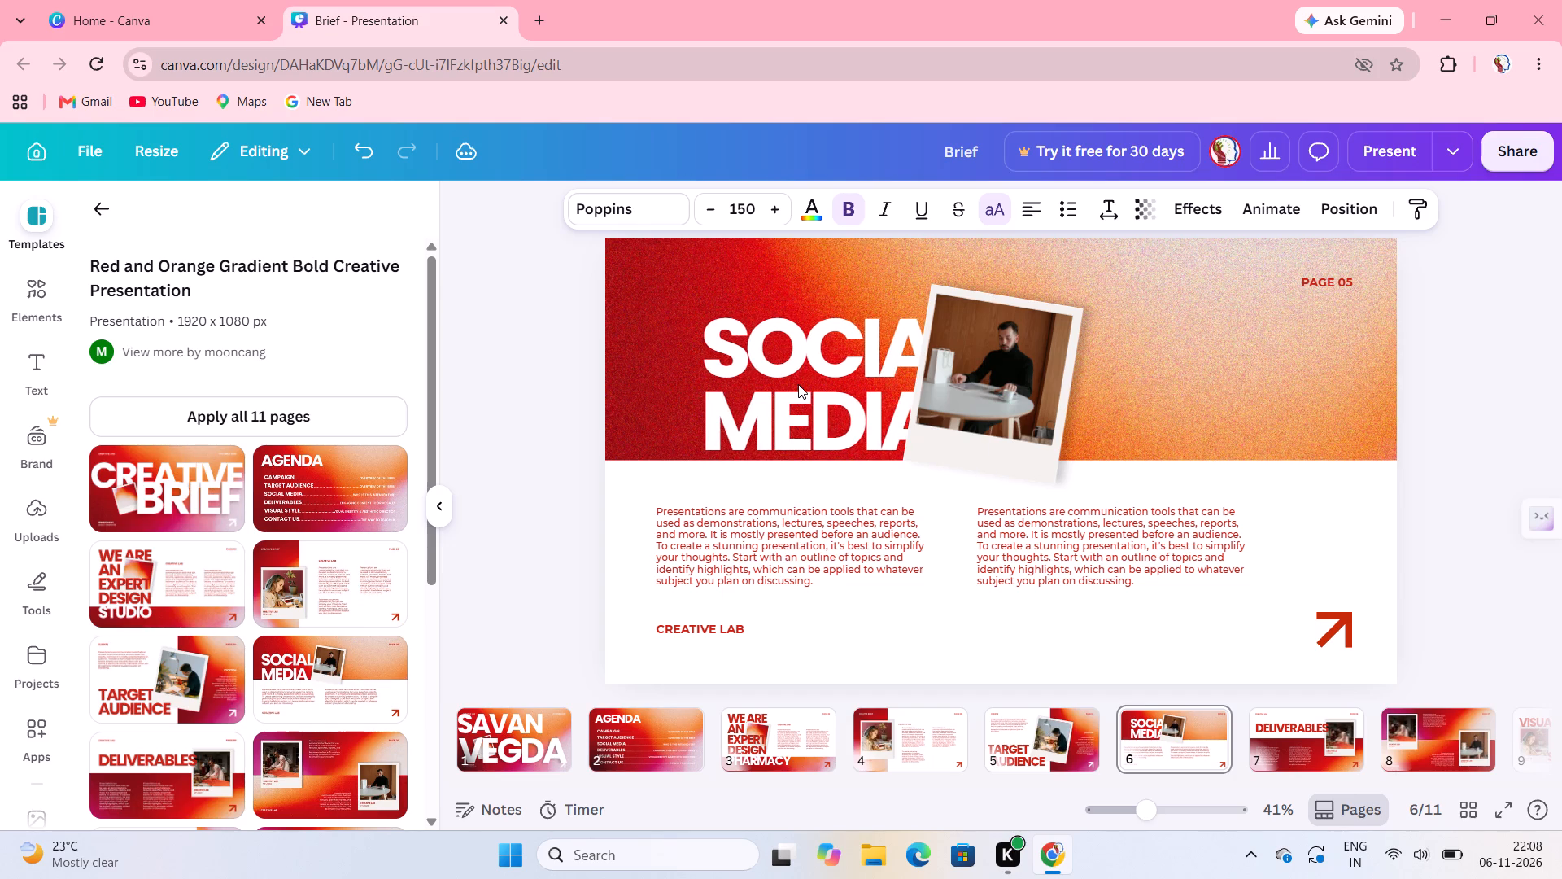
{"action": "key", "text": "Left"}
{"action": "key", "text": "Left"}
{"action": "key", "text": "Left"}
{"action": "key", "text": "Left"}
{"action": "key", "text": "Left"}
{"action": "key", "text": "Left"}
{"action": "key", "text": "Left"}
{"action": "key", "text": "Left"}
{"action": "key", "text": "Left"}
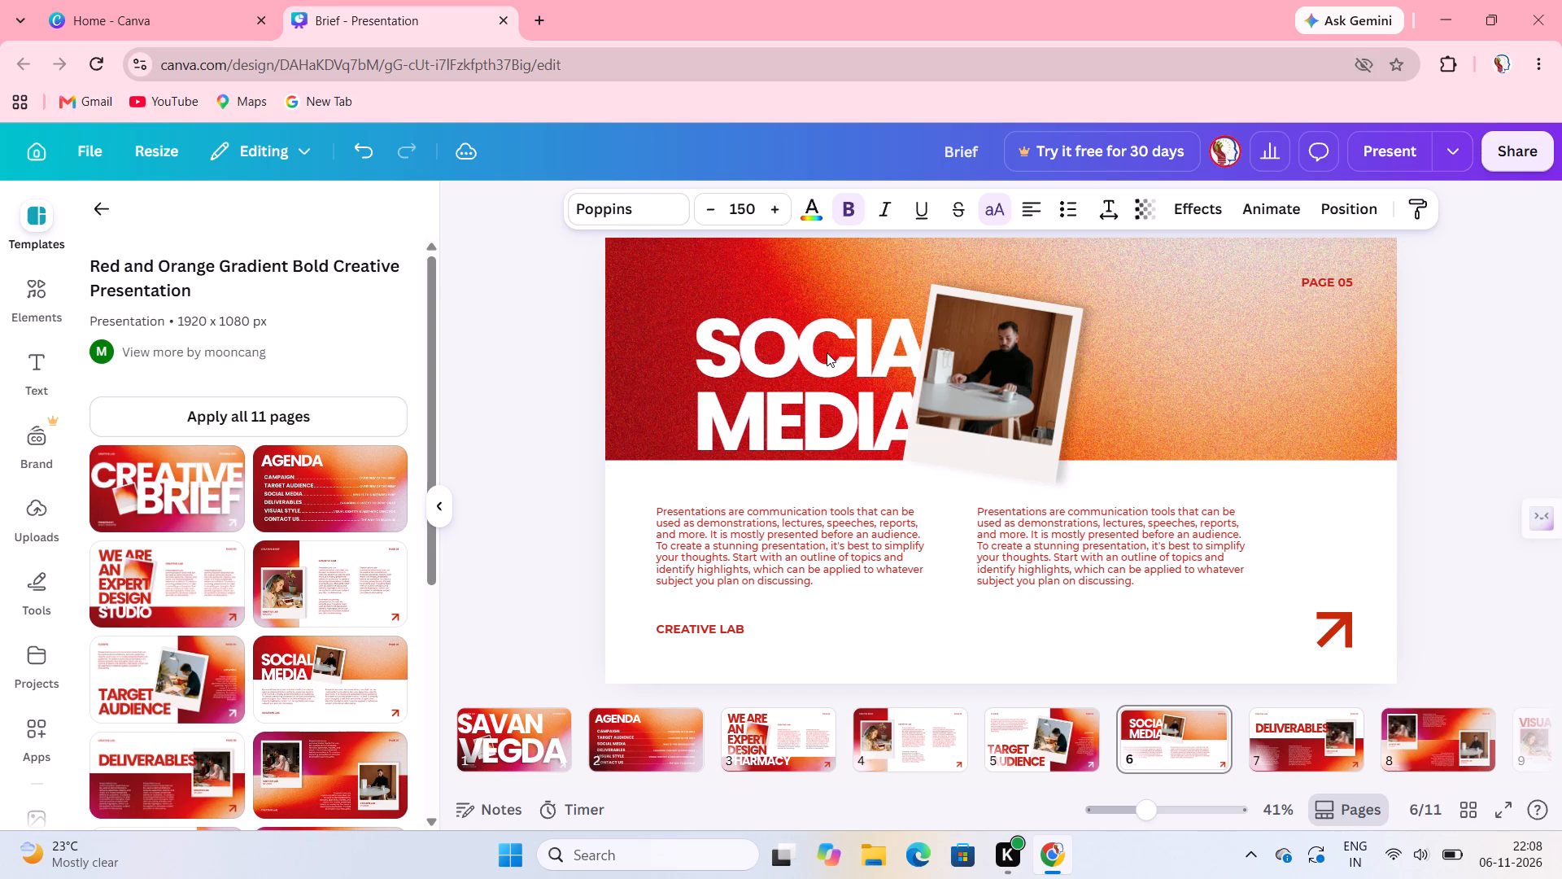
{"action": "key", "text": "Left"}
{"action": "key", "text": "Left"}
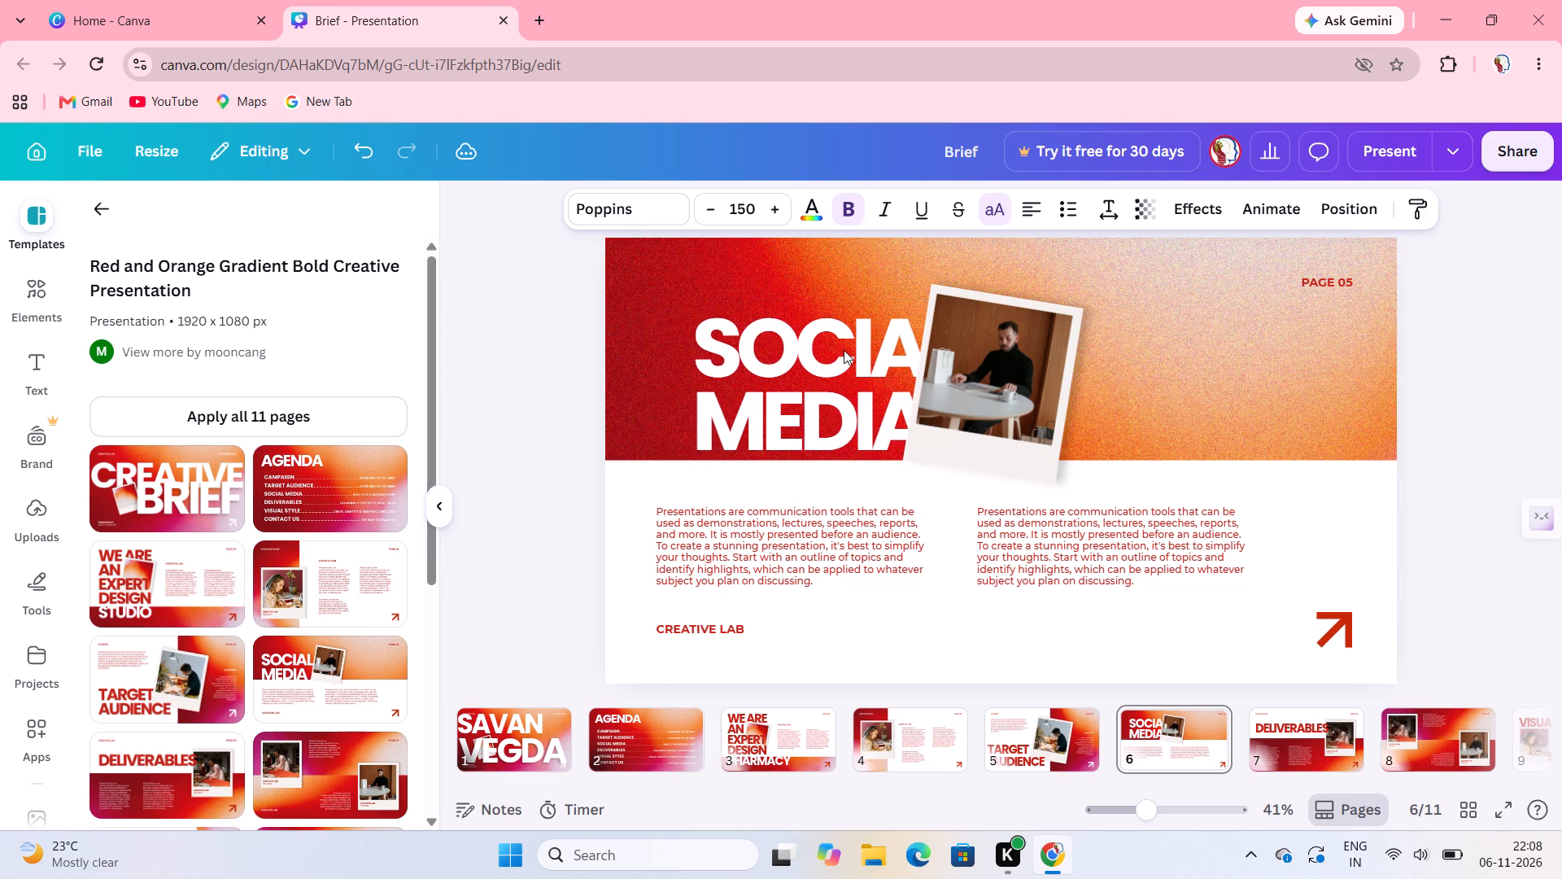
Raise the SOCIAL MEDIA heading slightly within the gradient band and nudge it a little further left.
{"action": "key", "text": "Up"}
{"action": "key", "text": "Up"}
{"action": "key", "text": "Up"}
{"action": "key", "text": "Up"}
{"action": "key", "text": "Up"}
{"action": "key", "text": "Up"}
{"action": "key", "text": "Up"}
{"action": "key", "text": "Up"}
{"action": "key", "text": "Up"}
{"action": "key", "text": "Up"}
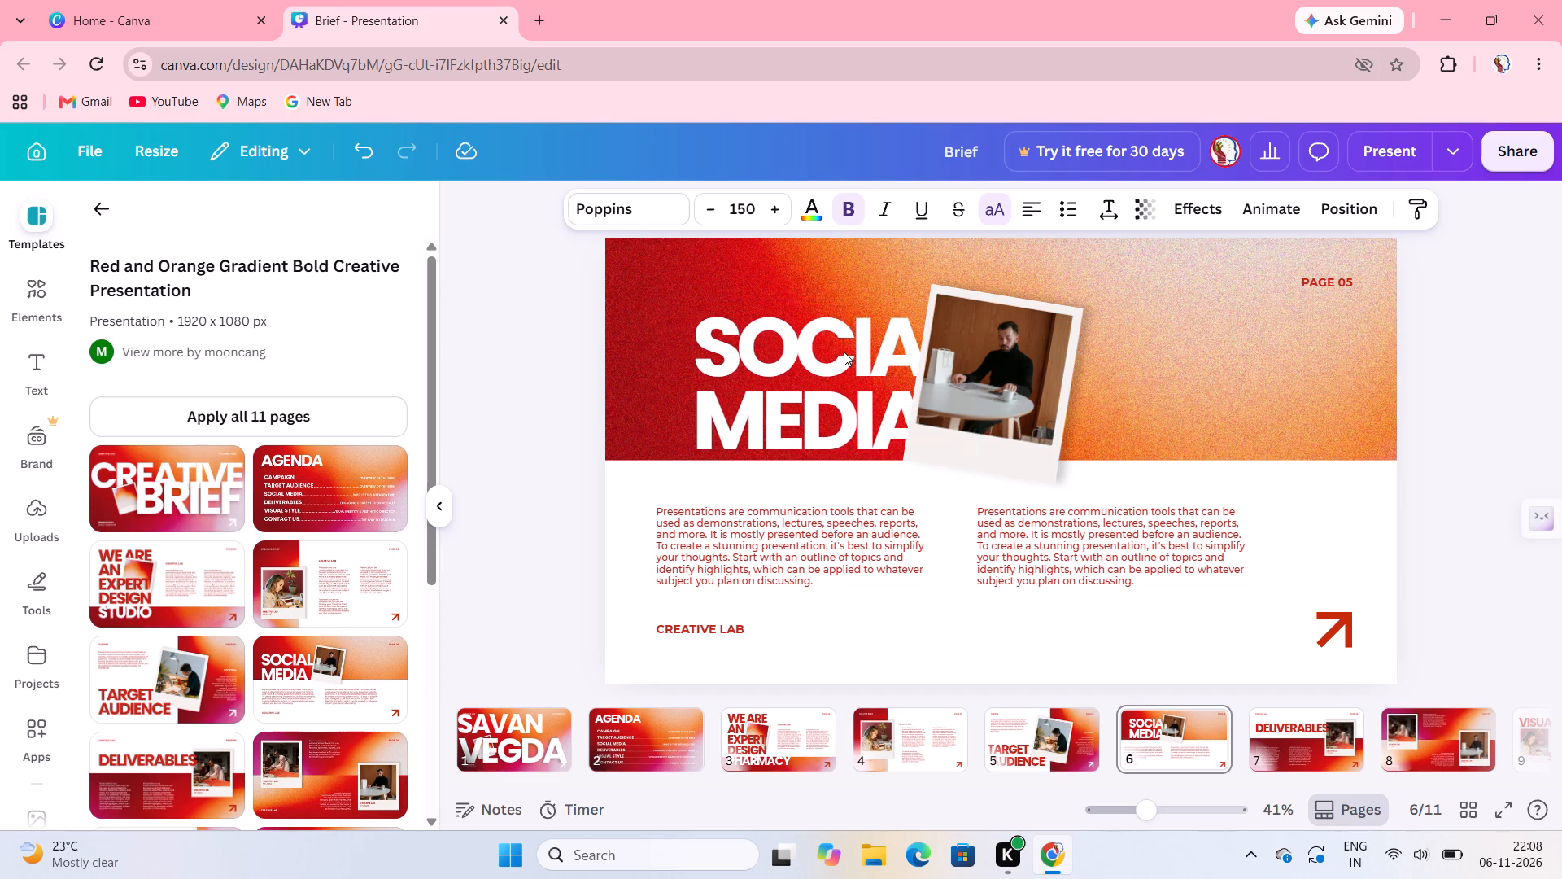
{"action": "key", "text": "Up"}
{"action": "key", "text": "Left"}
{"action": "key", "text": "Left"}
{"action": "key", "text": "Left"}
{"action": "key", "text": "Left"}
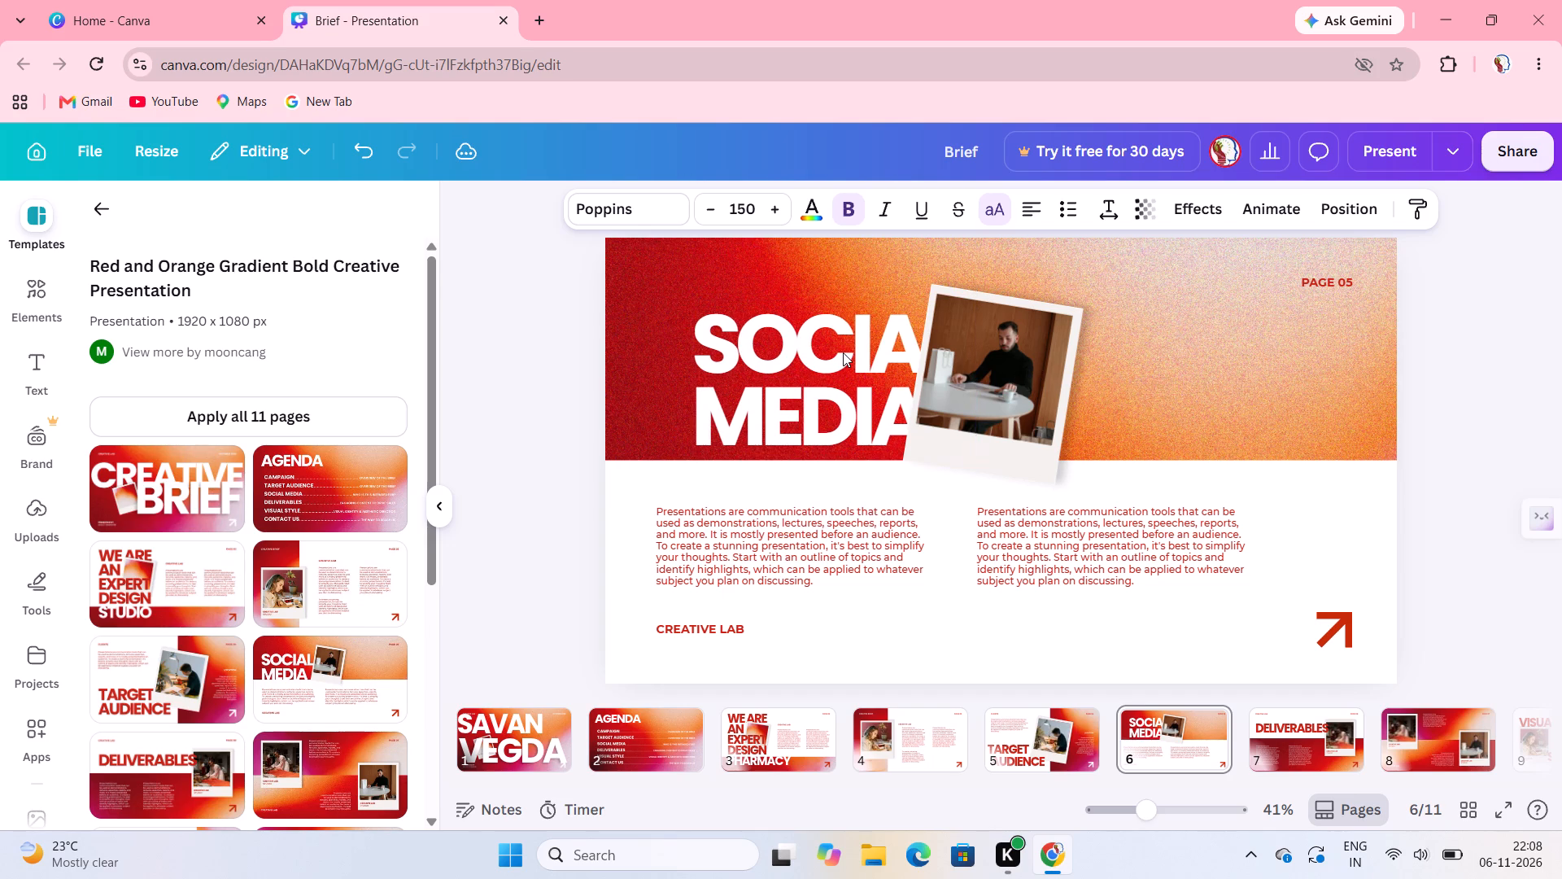
{"action": "key", "text": "Left"}
{"action": "key", "text": "Left"}
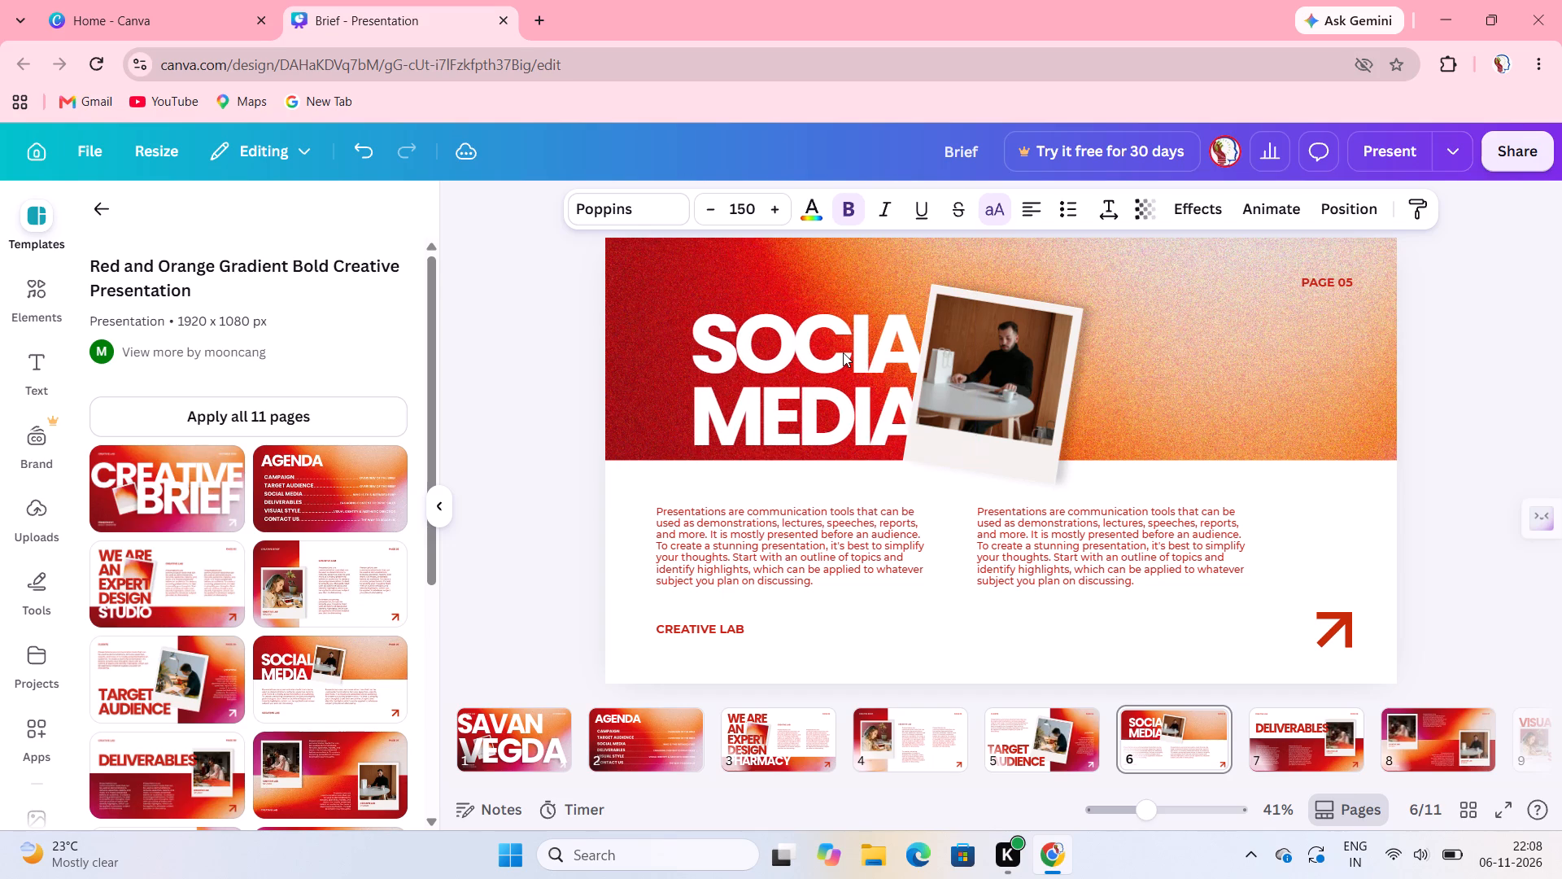
{"action": "key", "text": "Left"}
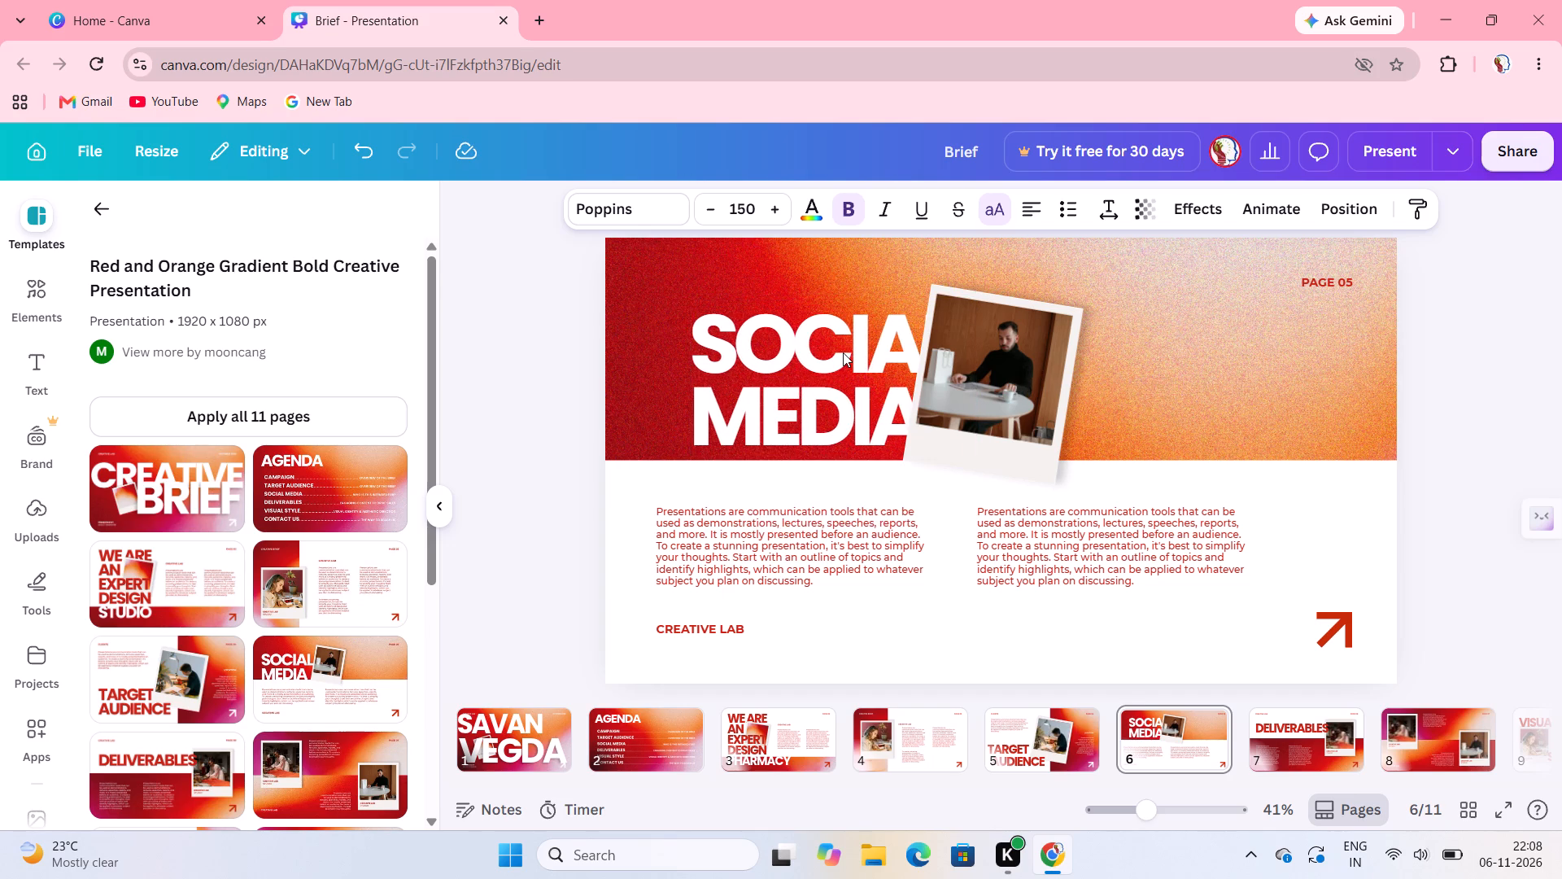
{"action": "key", "text": "Left"}
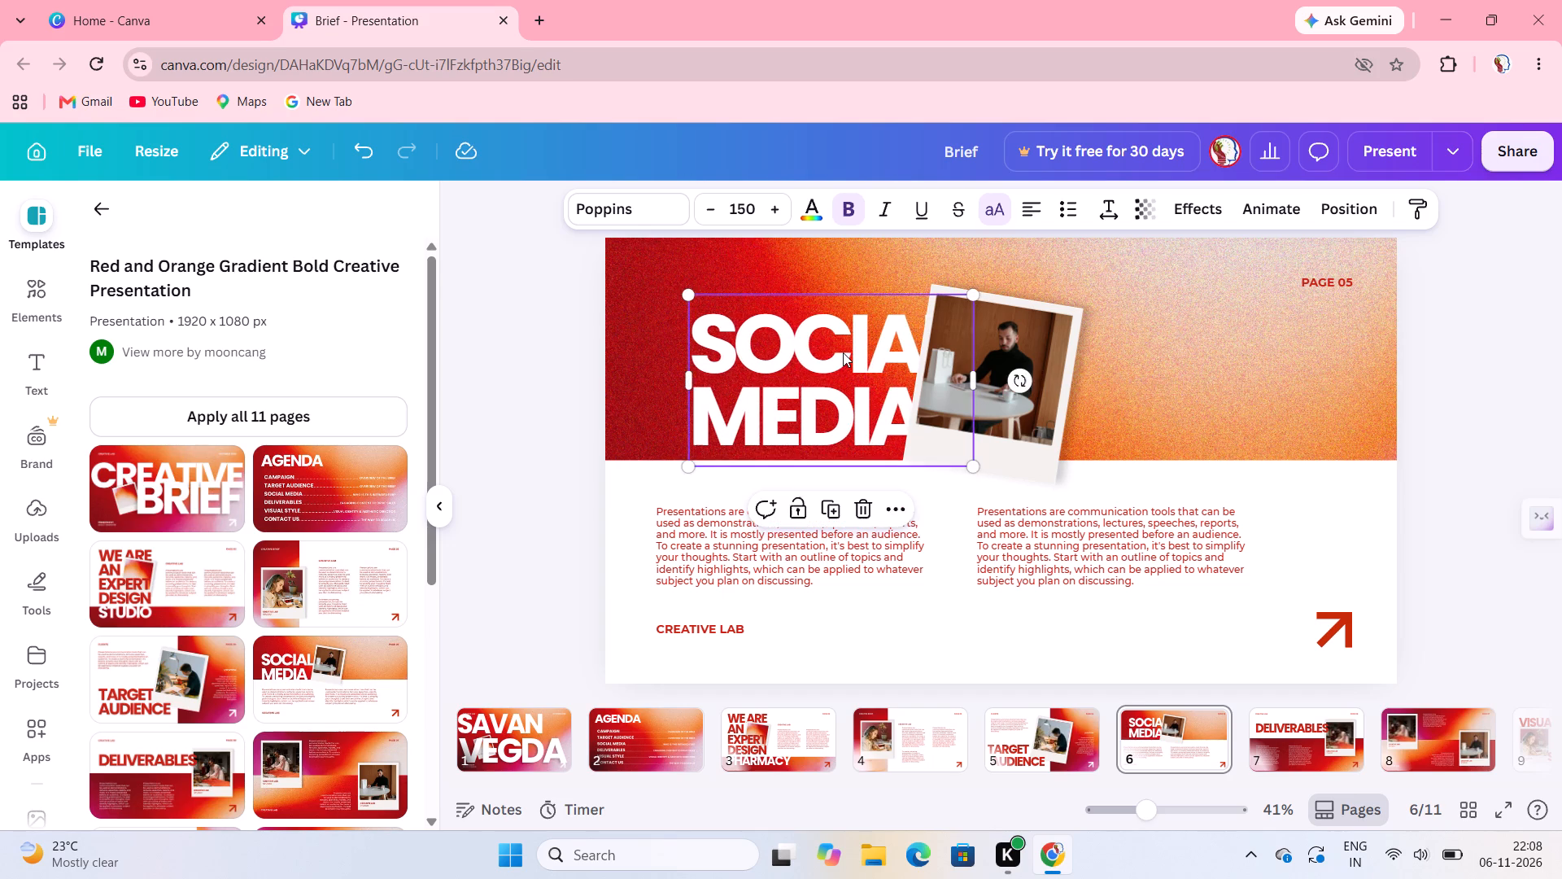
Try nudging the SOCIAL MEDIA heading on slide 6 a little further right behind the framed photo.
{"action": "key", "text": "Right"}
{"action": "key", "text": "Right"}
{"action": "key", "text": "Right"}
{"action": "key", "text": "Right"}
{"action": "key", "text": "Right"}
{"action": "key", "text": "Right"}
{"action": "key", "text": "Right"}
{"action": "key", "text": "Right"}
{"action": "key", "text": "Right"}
Shift the SOCIAL MEDIA heading on slide 6 left until only the final L of SOCIAL remains partly behind the framed photo.
{"action": "key", "text": "Left"}
{"action": "key", "text": "Left"}
{"action": "key", "text": "Left"}
{"action": "key", "text": "Left"}
{"action": "key", "text": "Left"}
{"action": "key", "text": "Left"}
{"action": "key", "text": "Left"}
{"action": "key", "text": "Left"}
{"action": "key", "text": "Left"}
{"action": "key", "text": "Left"}
{"action": "key", "text": "Left"}
{"action": "key", "text": "Left"}
{"action": "key", "text": "Left"}
{"action": "key", "text": "Left"}
{"action": "key", "text": "Left"}
{"action": "key", "text": "Left"}
{"action": "key", "text": "Left"}
{"action": "key", "text": "Left"}
{"action": "key", "text": "Left"}
{"action": "key", "text": "Left"}
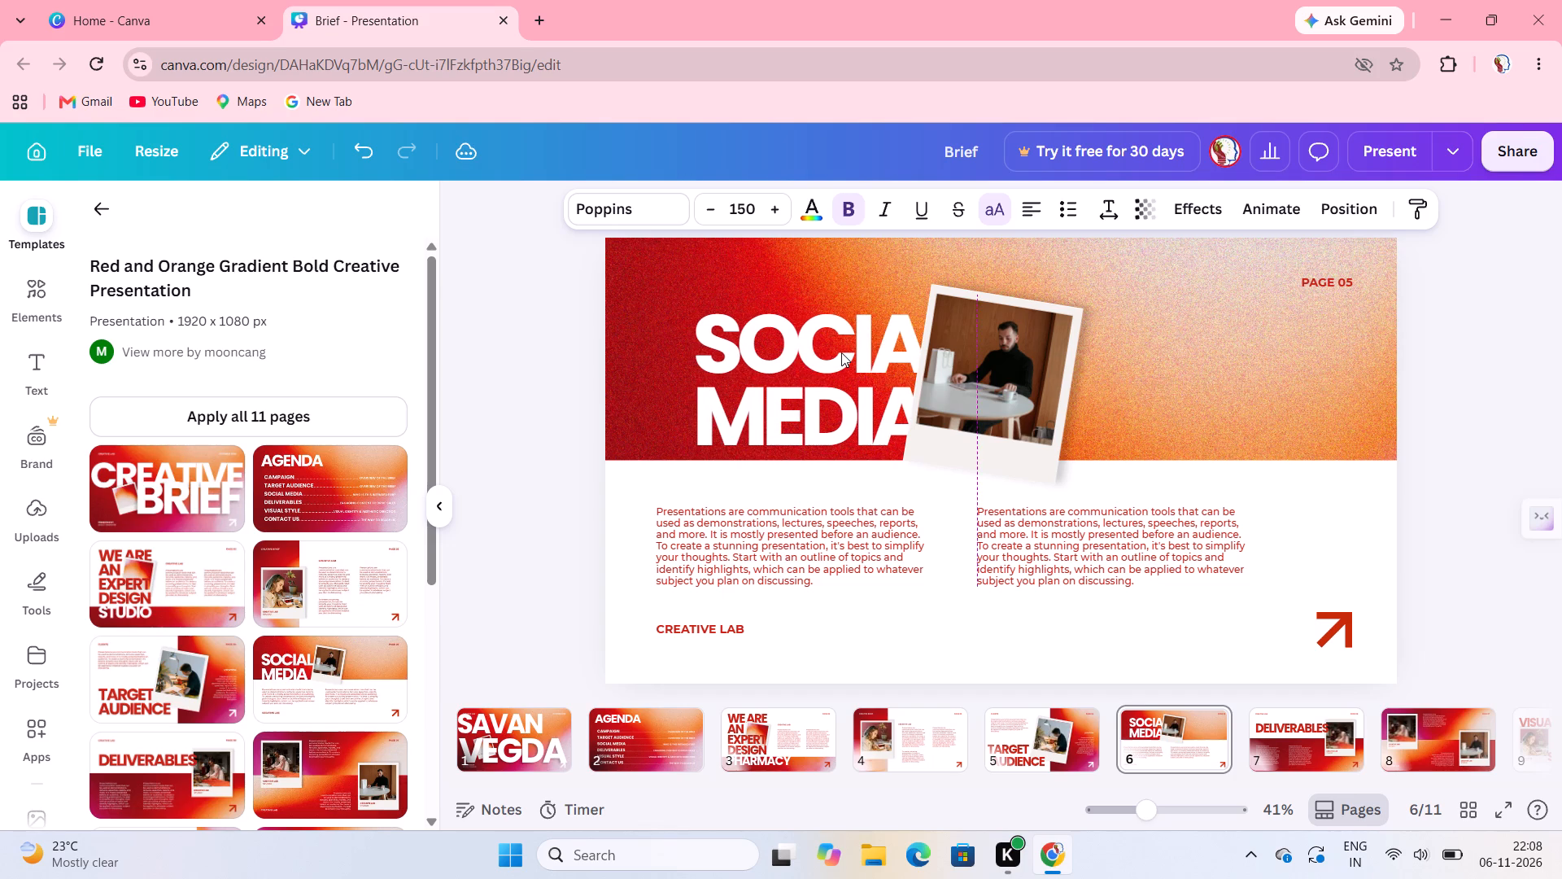
{"action": "key", "text": "Left"}
{"action": "key", "text": "Left"}
{"action": "key", "text": "Left"}
{"action": "key", "text": "Left"}
{"action": "key", "text": "Left"}
{"action": "key", "text": "Left"}
{"action": "key", "text": "Left"}
{"action": "key", "text": "Left"}
{"action": "key", "text": "Left"}
{"action": "key", "text": "Left"}
{"action": "key", "text": "Left"}
{"action": "key", "text": "Left"}
{"action": "key", "text": "Left"}
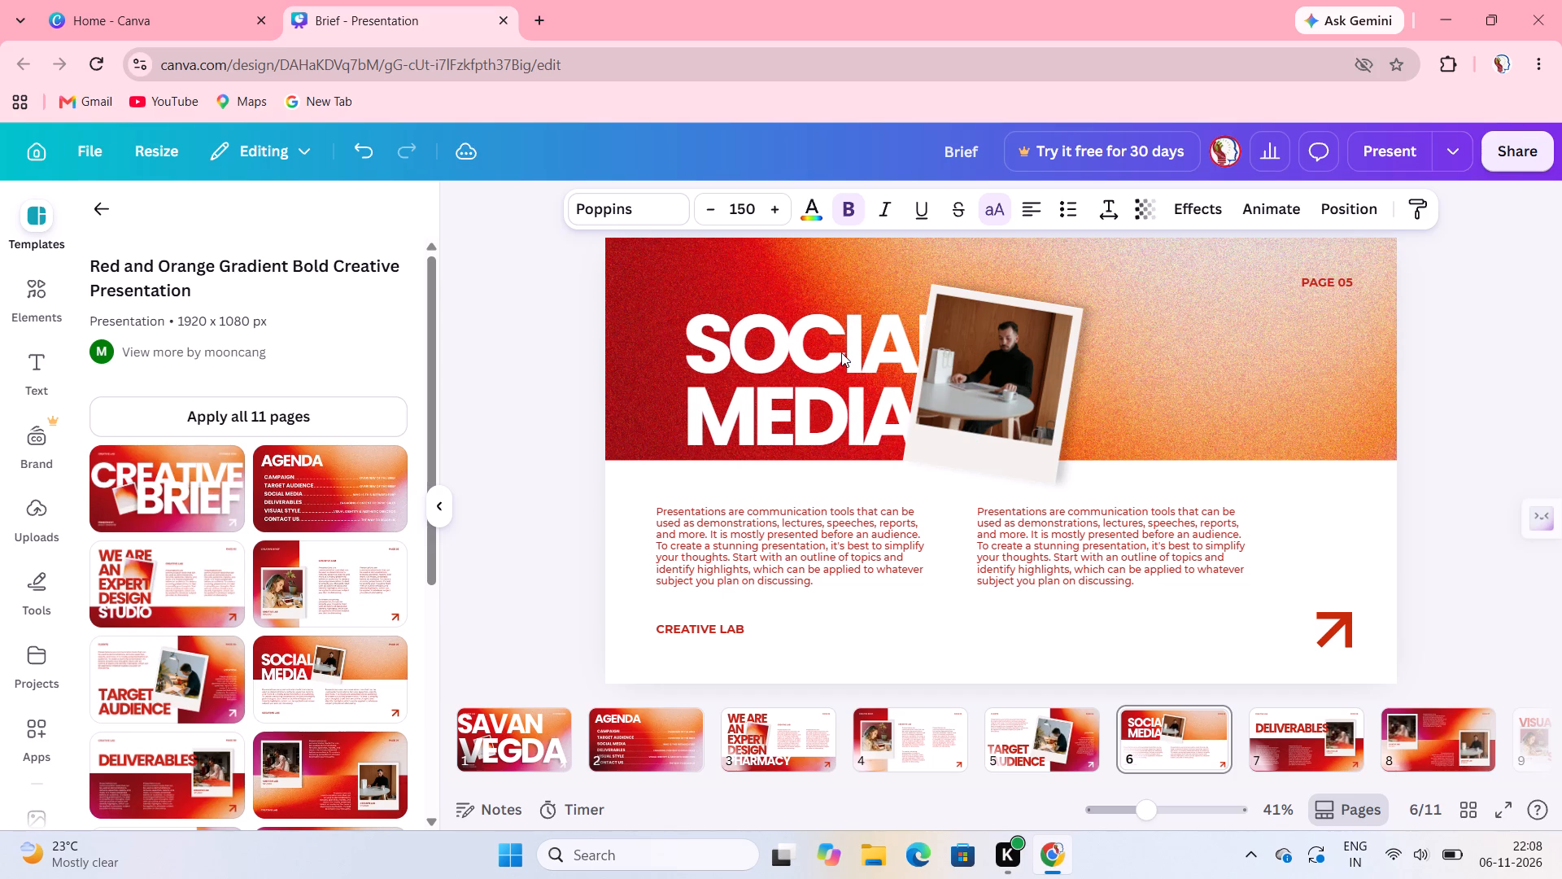
{"action": "key", "text": "Left"}
{"action": "key", "text": "Left"}
{"action": "key", "text": "Left"}
{"action": "key", "text": "Left"}
{"action": "key", "text": "Left"}
{"action": "key", "text": "Left"}
{"action": "key", "text": "Left"}
{"action": "key", "text": "Left"}
{"action": "key", "text": "Left"}
{"action": "key", "text": "Left"}
{"action": "key", "text": "Left"}
{"action": "key", "text": "Left"}
{"action": "key", "text": "Left"}
{"action": "key", "text": "Left"}
{"action": "key", "text": "Left"}
{"action": "key", "text": "Left"}
{"action": "key", "text": "Left"}
{"action": "key", "text": "Left"}
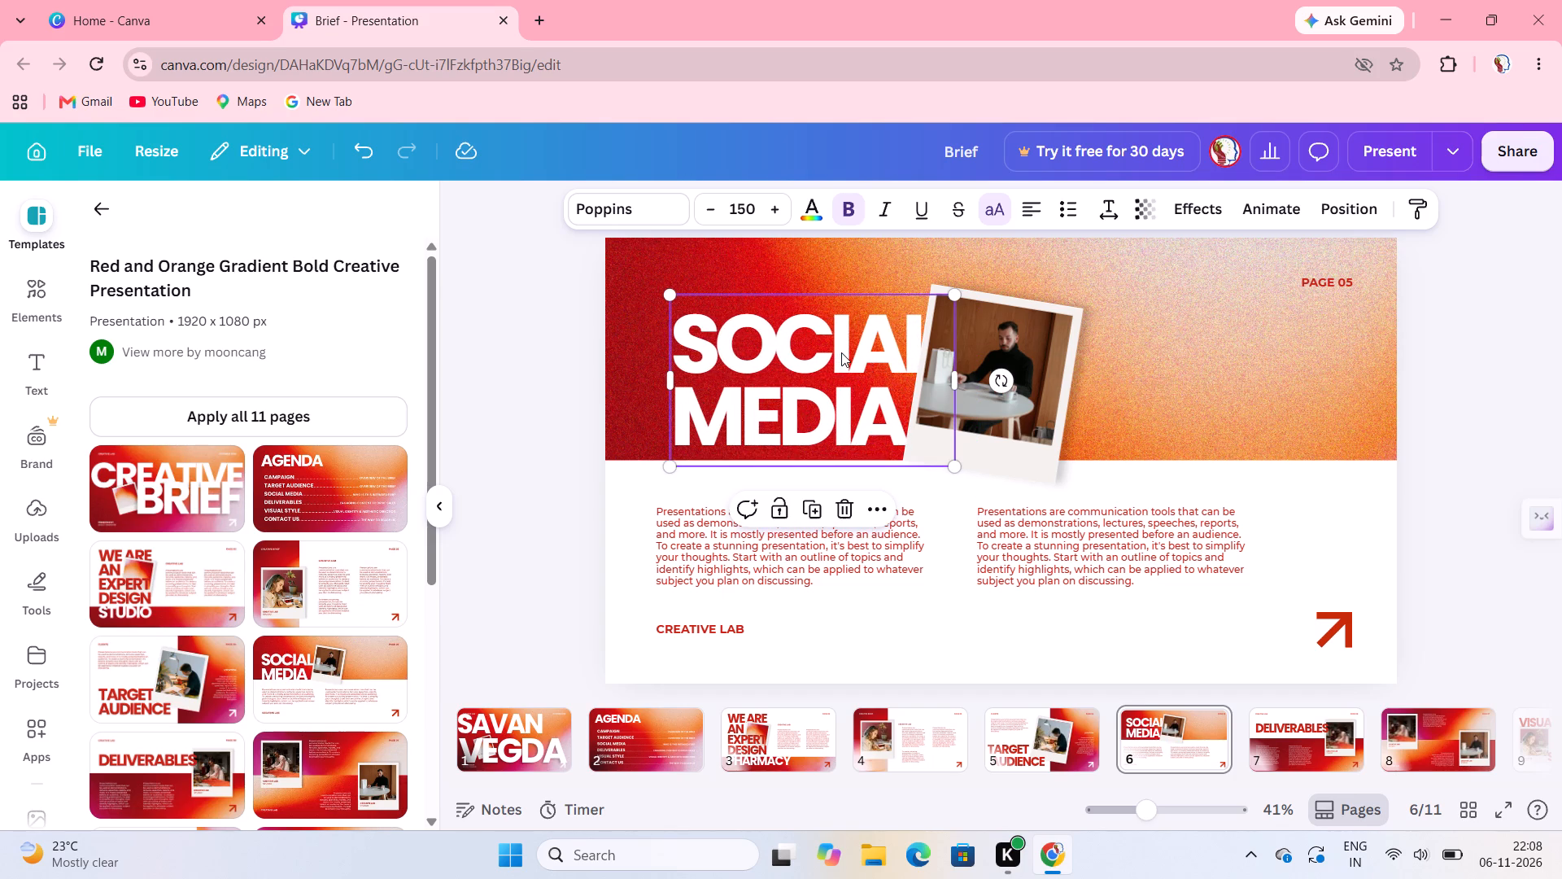
{"action": "key", "text": "Left"}
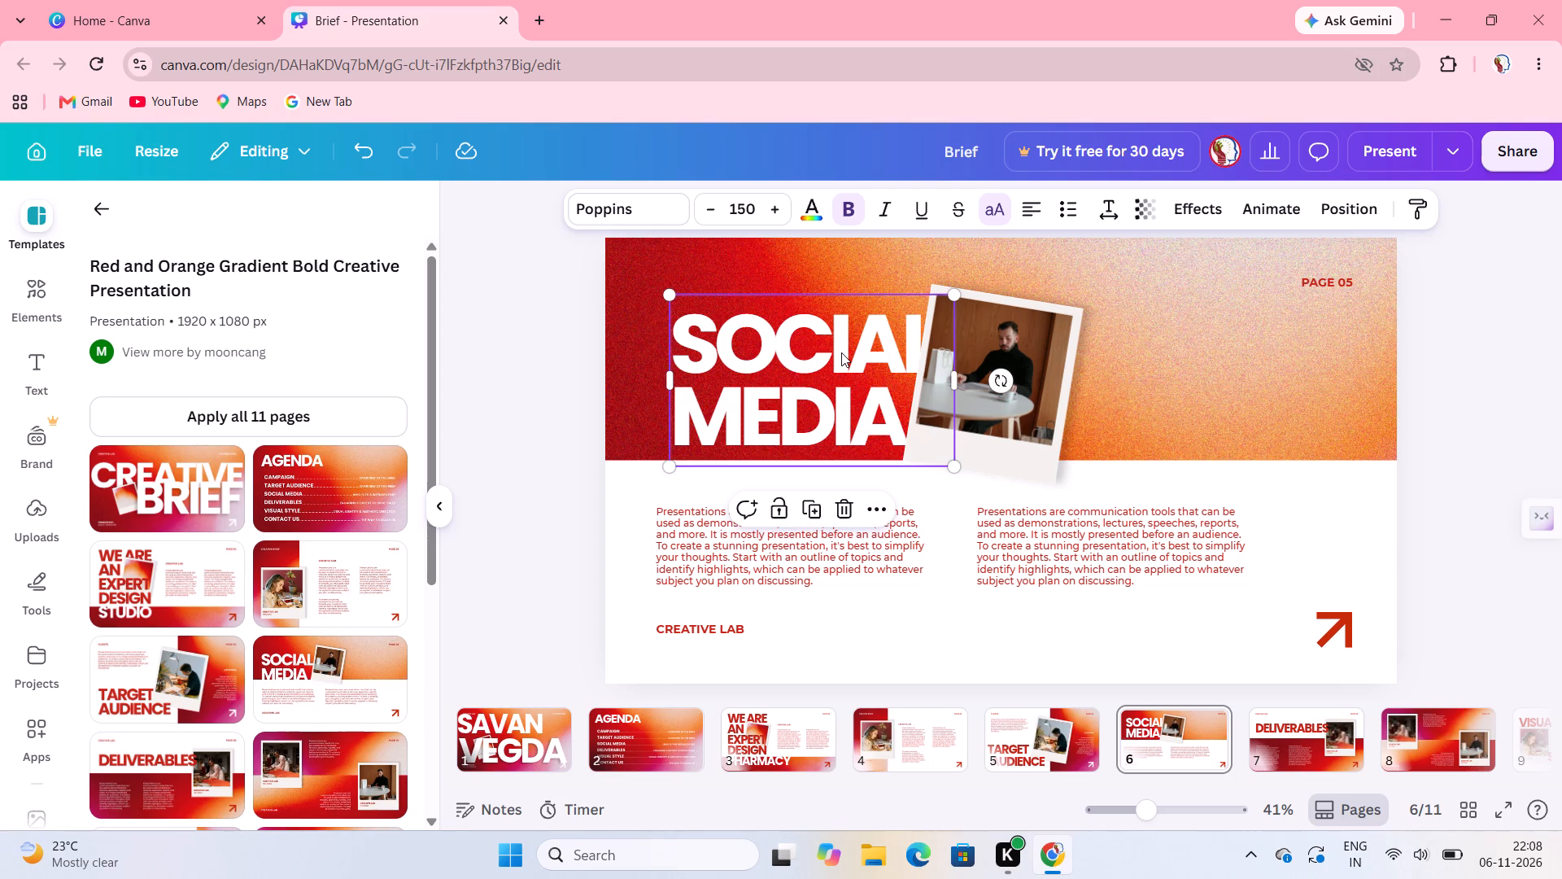
{"action": "key", "text": "Left"}
{"action": "key", "text": "Left"}
{"action": "key", "text": "Left"}
{"action": "key", "text": "Left"}
{"action": "key", "text": "Left"}
{"action": "key", "text": "Left"}
{"action": "key", "text": "Left"}
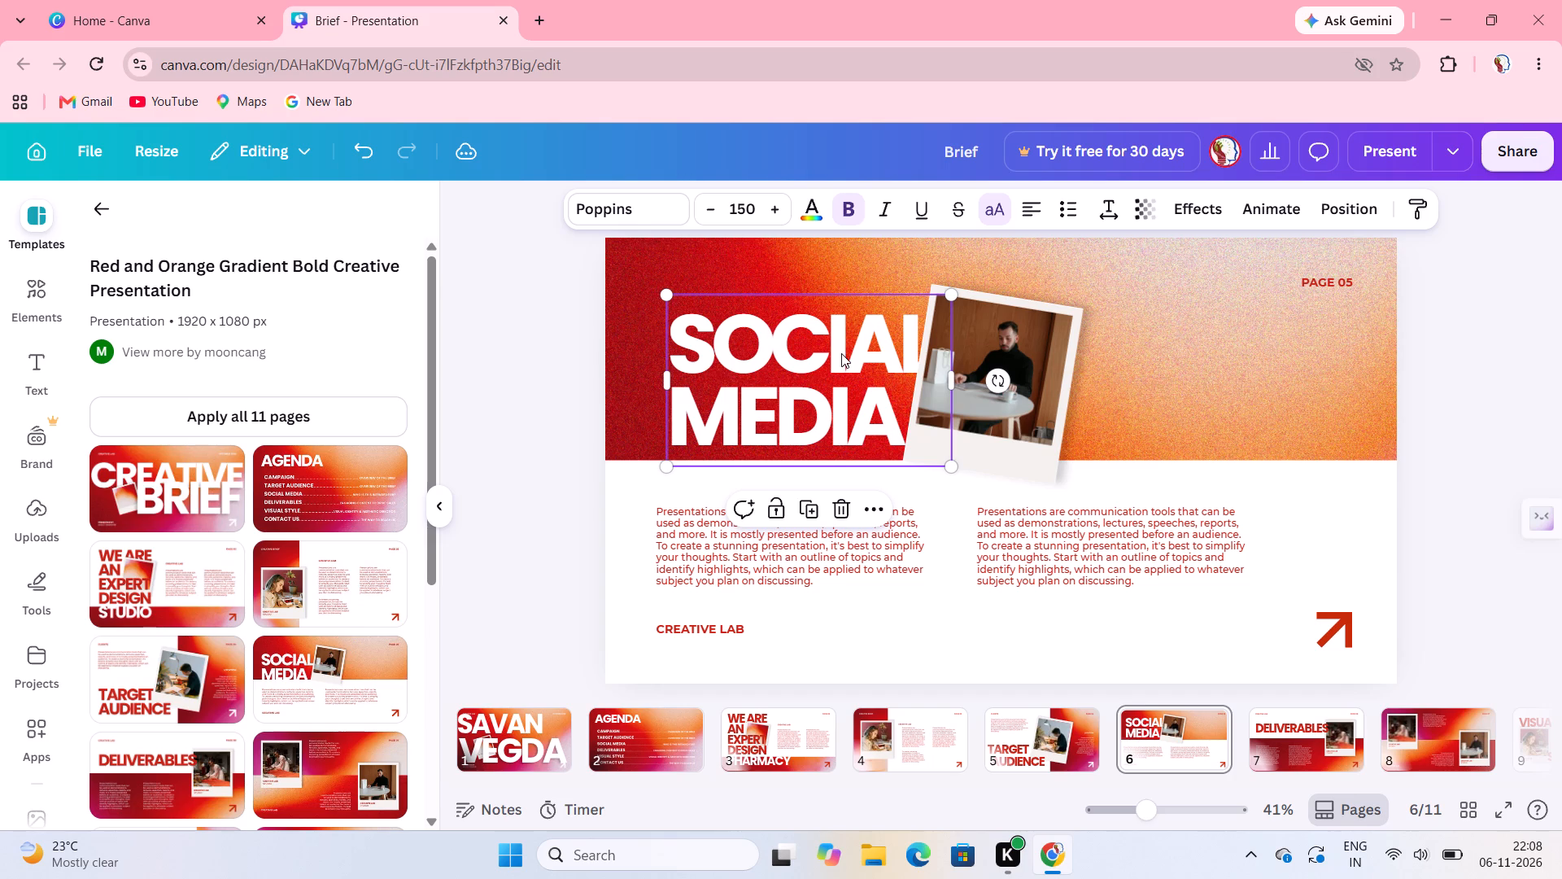
Continue moving the SOCIAL MEDIA heading left until the whole word SOCIAL clears the framed photo.
{"action": "key", "text": "Left"}
{"action": "key", "text": "Left"}
{"action": "key", "text": "Left"}
{"action": "key", "text": "Left"}
{"action": "key", "text": "Left"}
{"action": "key", "text": "Left"}
{"action": "key", "text": "Left"}
{"action": "key", "text": "Left"}
{"action": "key", "text": "Left"}
{"action": "key", "text": "Left"}
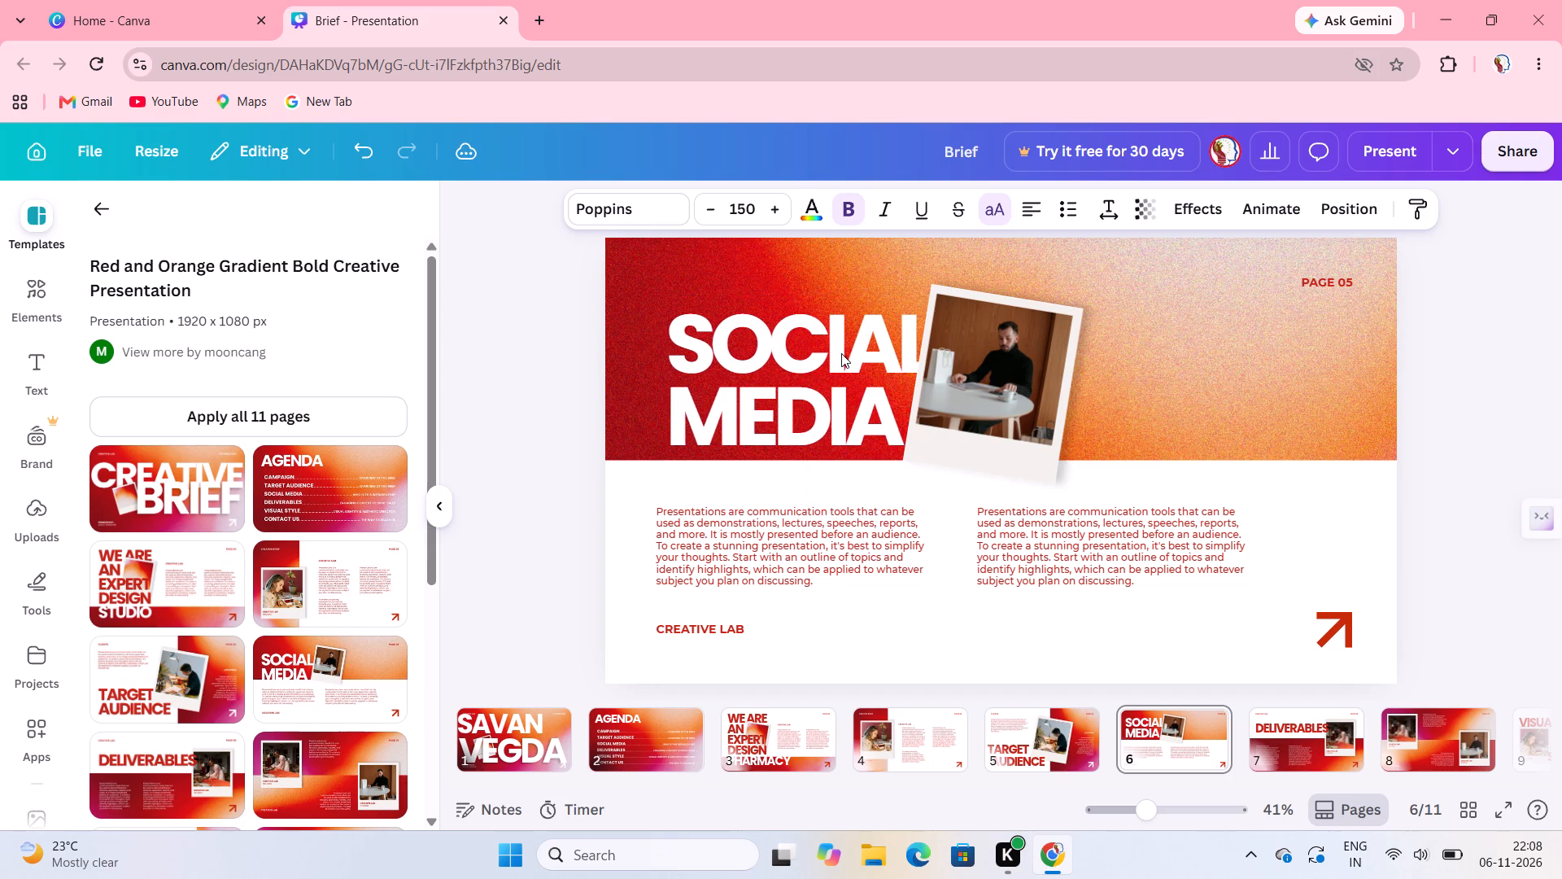
{"action": "key", "text": "Left"}
{"action": "key", "text": "Left"}
{"action": "key", "text": "Left"}
{"action": "key", "text": "Left"}
{"action": "key", "text": "Left"}
{"action": "key", "text": "Left"}
{"action": "key", "text": "Left"}
{"action": "key", "text": "Left"}
{"action": "key", "text": "Left"}
{"action": "key", "text": "Left"}
{"action": "key", "text": "Left"}
{"action": "key", "text": "Left"}
{"action": "key", "text": "Left"}
{"action": "key", "text": "Left"}
{"action": "key", "text": "Left"}
{"action": "key", "text": "Left"}
{"action": "key", "text": "Left"}
{"action": "key", "text": "Left"}
{"action": "key", "text": "Left"}
{"action": "key", "text": "Left"}
{"action": "key", "text": "Left"}
{"action": "key", "text": "Left"}
{"action": "key", "text": "Left"}
{"action": "key", "text": "Left"}
{"action": "key", "text": "Left"}
{"action": "key", "text": "Left"}
{"action": "key", "text": "Left"}
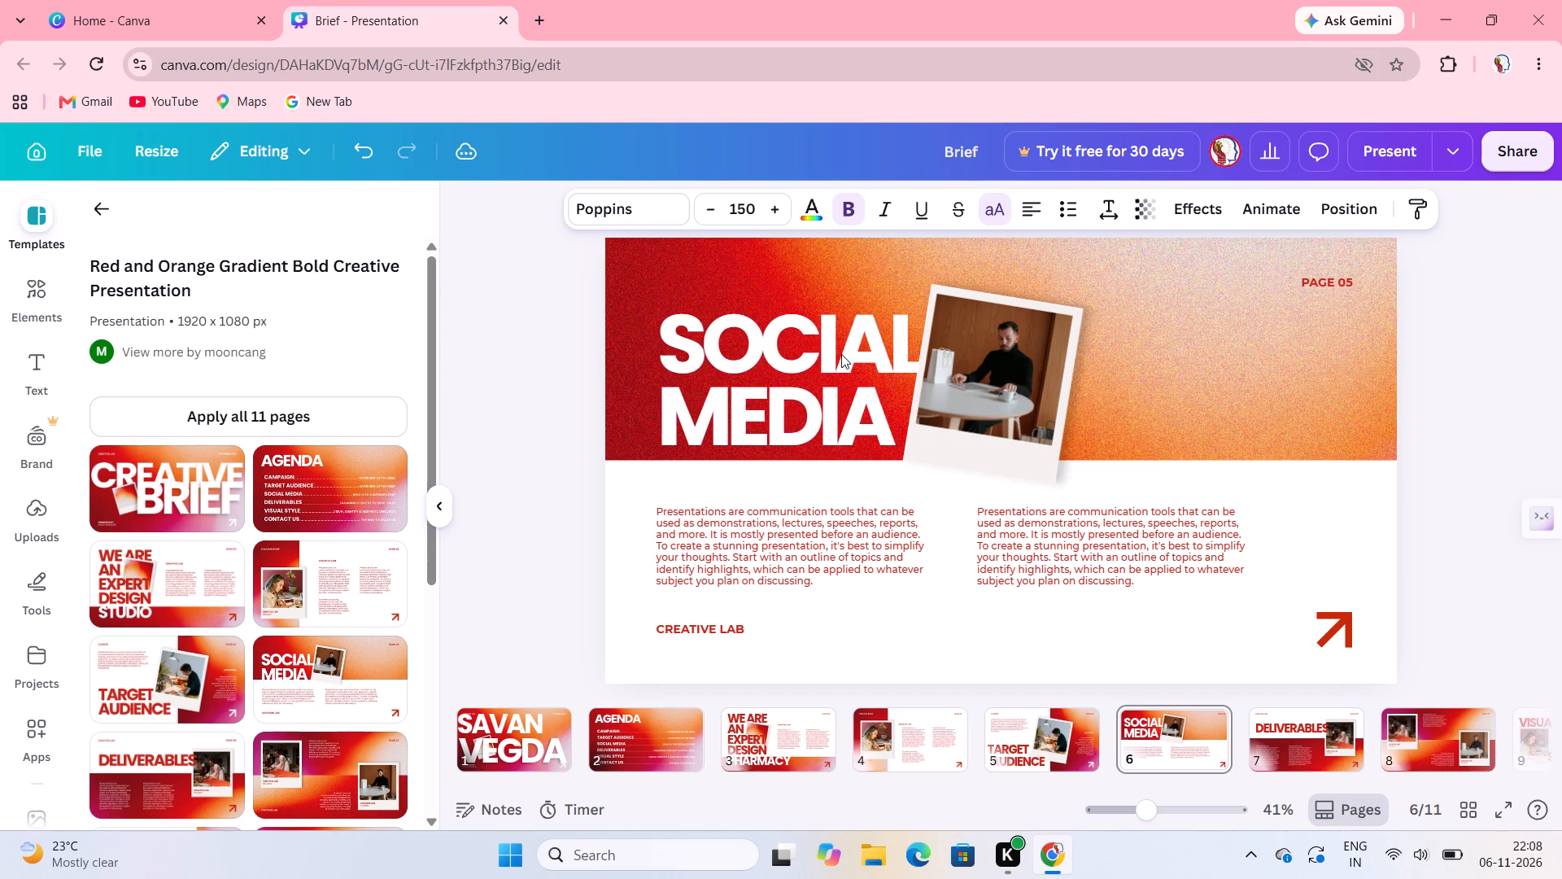
{"action": "key", "text": "Left"}
{"action": "key", "text": "Left"}
{"action": "key", "text": "Left"}
{"action": "key", "text": "Left"}
{"action": "key", "text": "Left"}
{"action": "key", "text": "Left"}
{"action": "key", "text": "Left"}
{"action": "key", "text": "Left"}
{"action": "key", "text": "Left"}
{"action": "key", "text": "Left"}
{"action": "key", "text": "Left"}
{"action": "key", "text": "Left"}
{"action": "key", "text": "Left"}
{"action": "key", "text": "Left"}
{"action": "key", "text": "Left"}
{"action": "key", "text": "Left"}
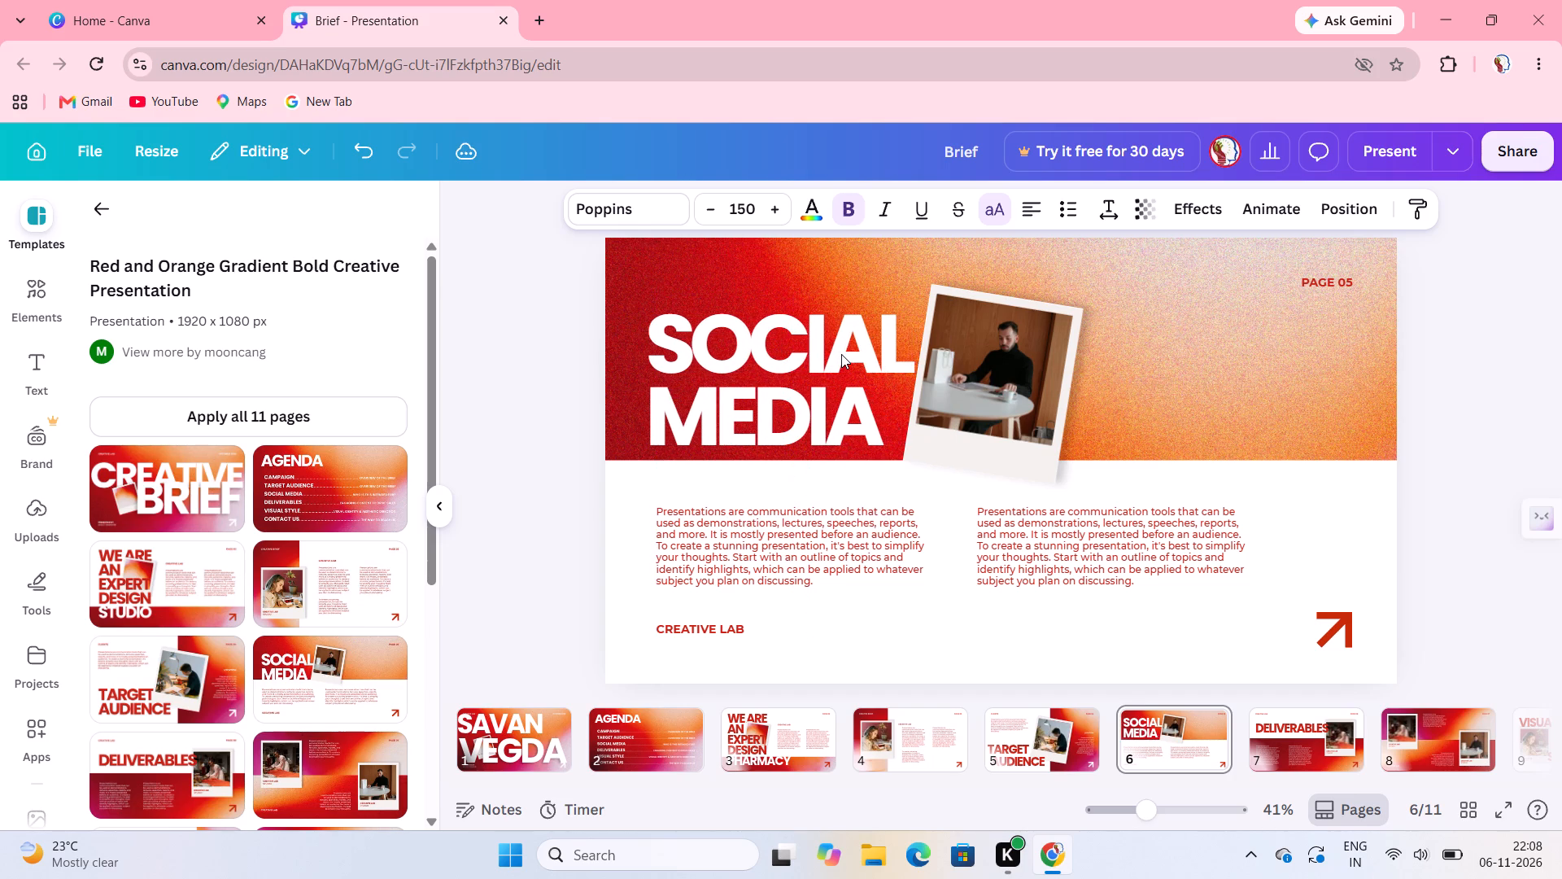
{"action": "key", "text": "Left"}
{"action": "key", "text": "Left"}
{"action": "key", "text": "Left"}
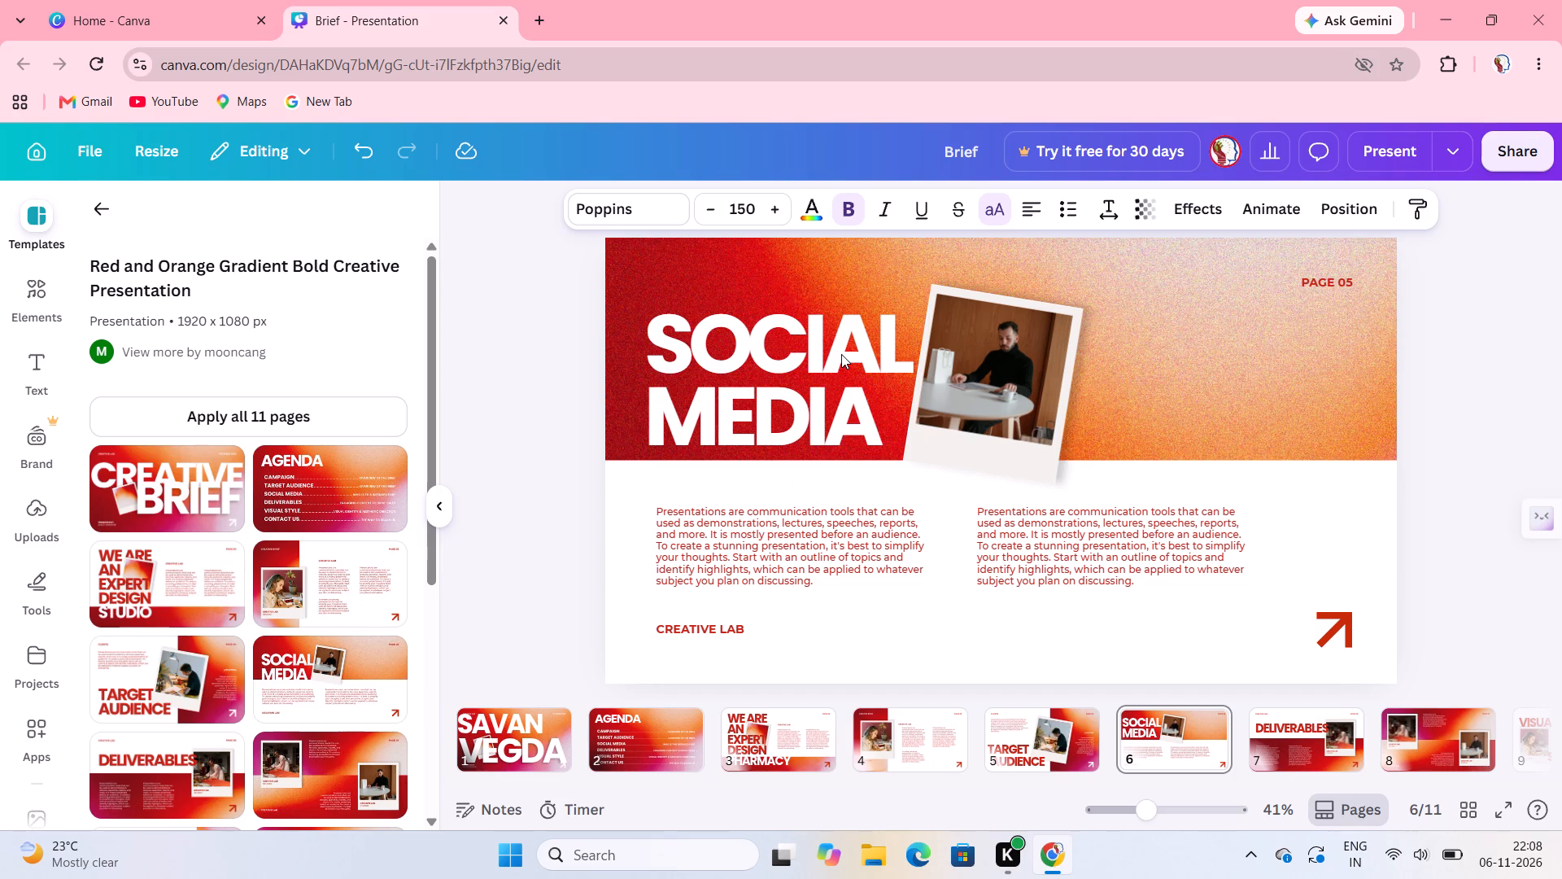
{"action": "key", "text": "Left"}
{"action": "key", "text": "Left"}
{"action": "key", "text": "Left"}
{"action": "key", "text": "Left"}
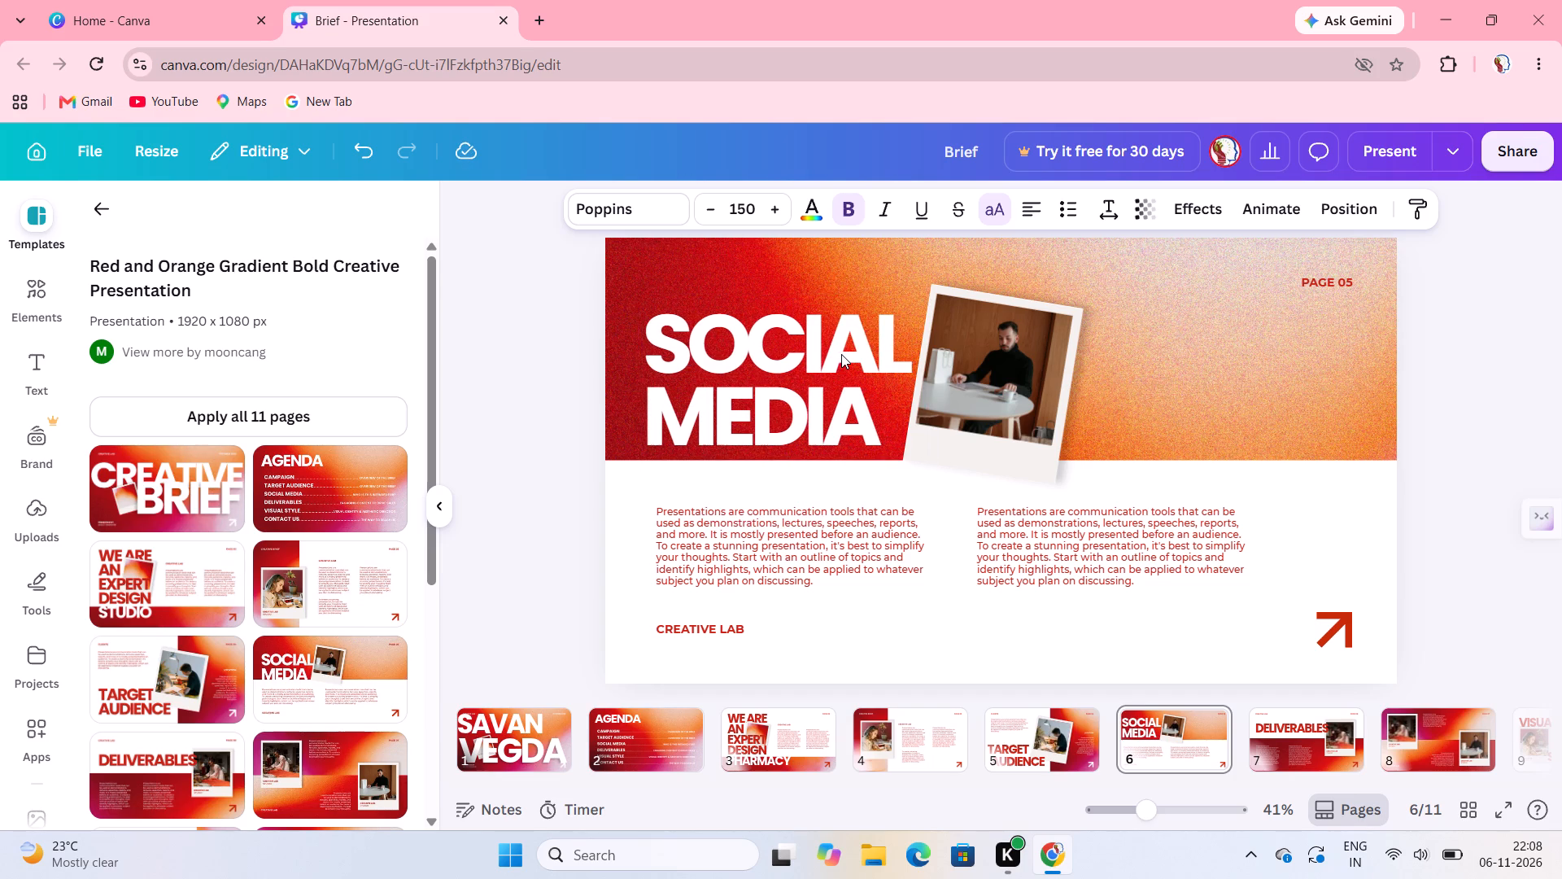
Move the SOCIAL MEDIA heading further left, slightly past the body text's left edge, finishing with a tiny nudge back right.
{"action": "key", "text": "Left"}
{"action": "key", "text": "Left"}
{"action": "key", "text": "Left"}
{"action": "key", "text": "Left"}
{"action": "key", "text": "Left"}
{"action": "key", "text": "Left"}
{"action": "key", "text": "Left"}
{"action": "key", "text": "Left"}
{"action": "key", "text": "Left"}
{"action": "key", "text": "Left"}
{"action": "key", "text": "Left"}
{"action": "key", "text": "Left"}
{"action": "key", "text": "Left"}
{"action": "key", "text": "Left"}
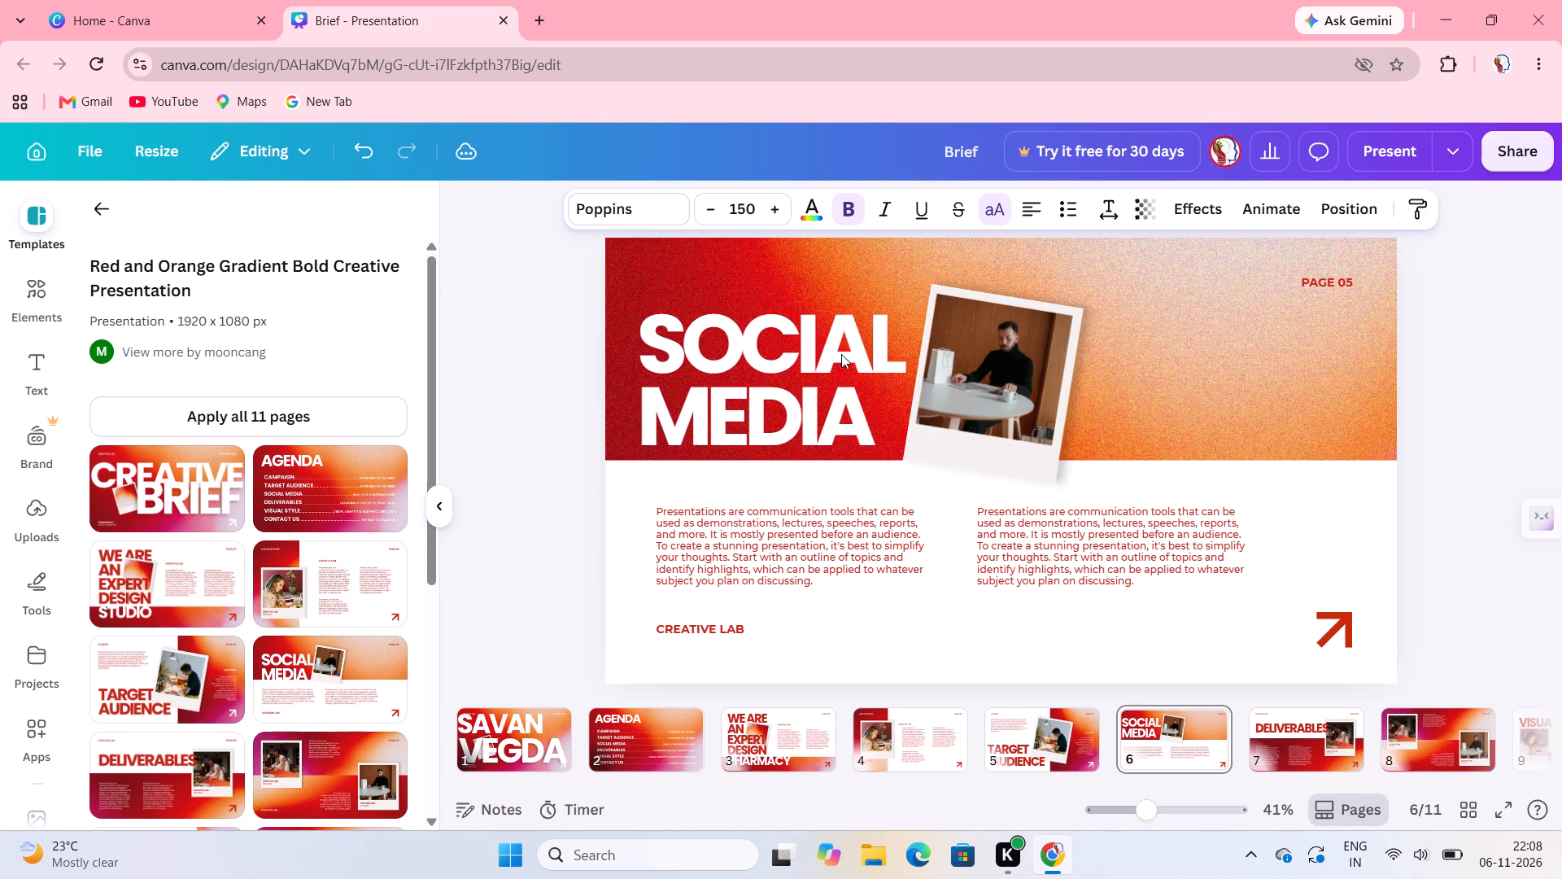
{"action": "key", "text": "Left"}
{"action": "key", "text": "Left"}
{"action": "key", "text": "Left"}
{"action": "key", "text": "Left"}
{"action": "key", "text": "Left"}
{"action": "key", "text": "Left"}
{"action": "key", "text": "Left"}
{"action": "key", "text": "Left"}
{"action": "key", "text": "Left"}
{"action": "key", "text": "Left"}
{"action": "key", "text": "Left"}
{"action": "key", "text": "Left"}
{"action": "key", "text": "Right"}
{"action": "key", "text": "Right"}
{"action": "key", "text": "Right"}
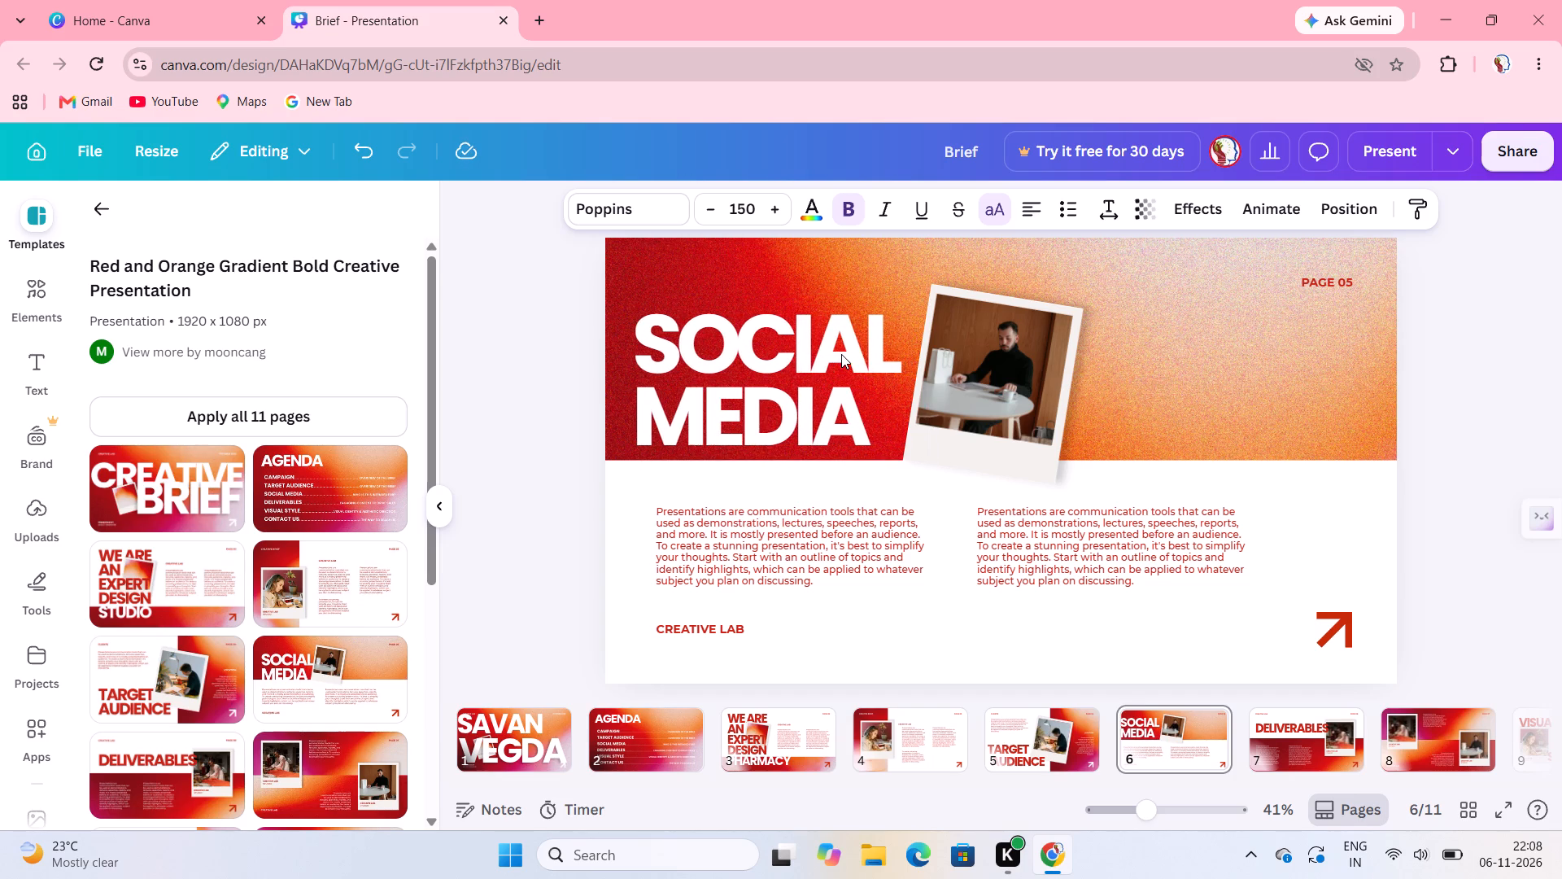
{"action": "key", "text": "Right"}
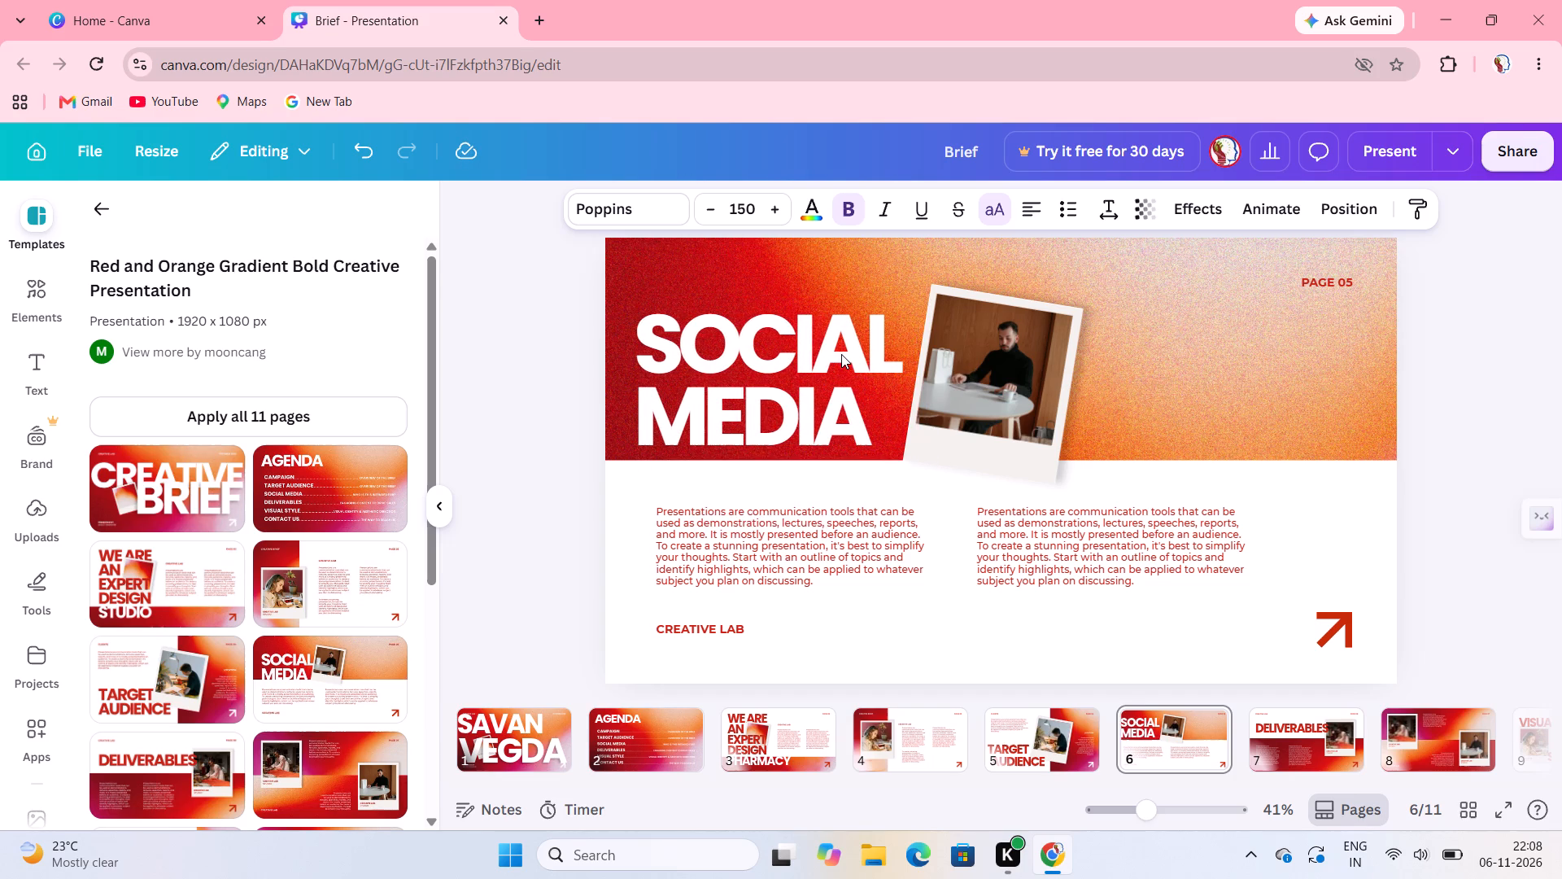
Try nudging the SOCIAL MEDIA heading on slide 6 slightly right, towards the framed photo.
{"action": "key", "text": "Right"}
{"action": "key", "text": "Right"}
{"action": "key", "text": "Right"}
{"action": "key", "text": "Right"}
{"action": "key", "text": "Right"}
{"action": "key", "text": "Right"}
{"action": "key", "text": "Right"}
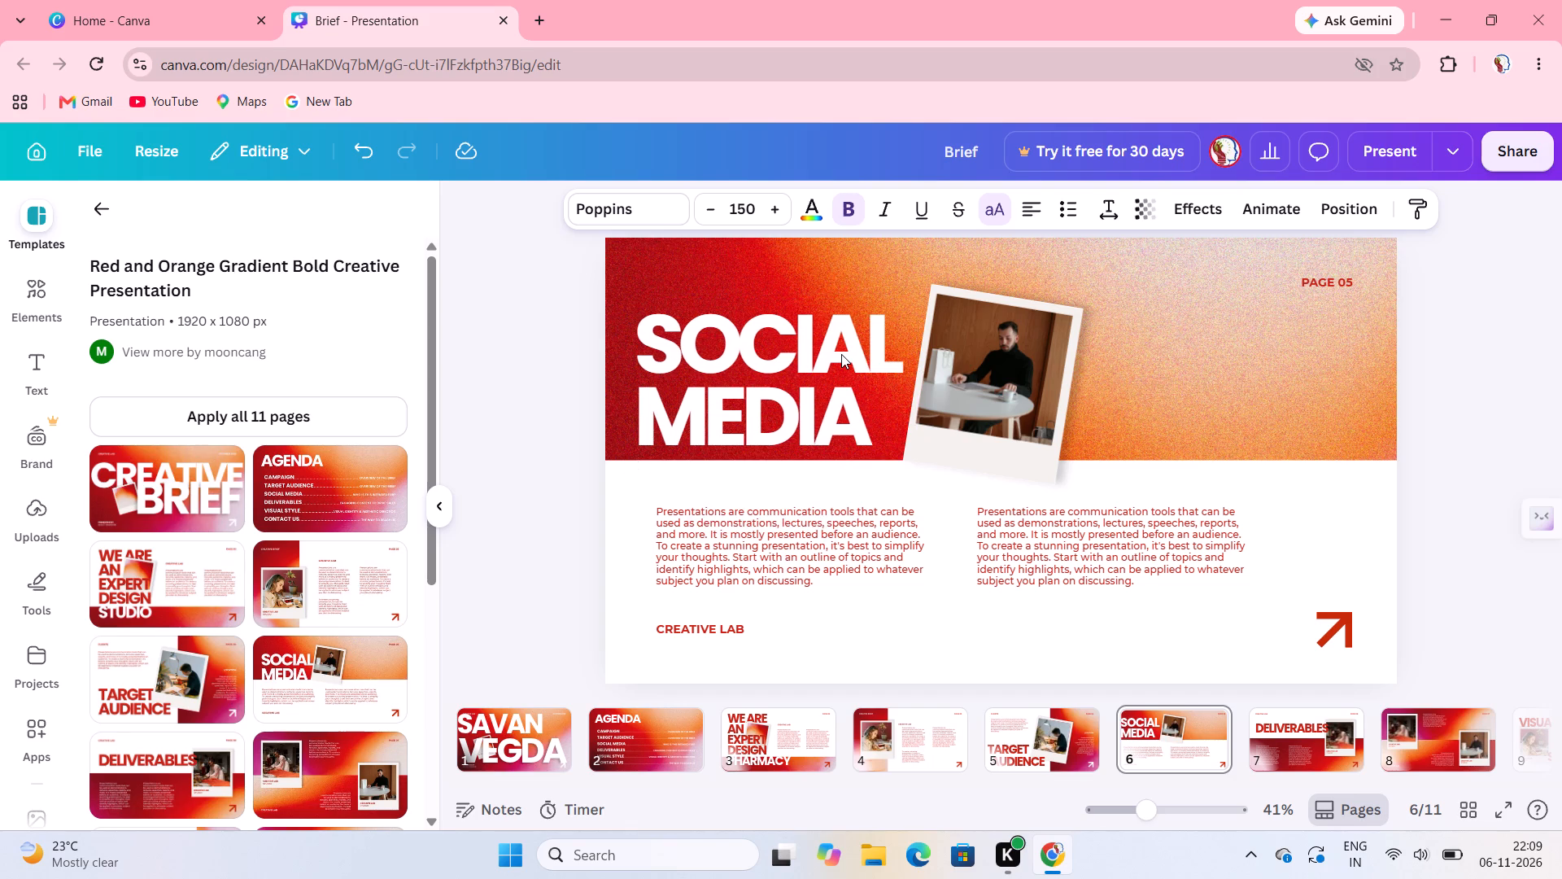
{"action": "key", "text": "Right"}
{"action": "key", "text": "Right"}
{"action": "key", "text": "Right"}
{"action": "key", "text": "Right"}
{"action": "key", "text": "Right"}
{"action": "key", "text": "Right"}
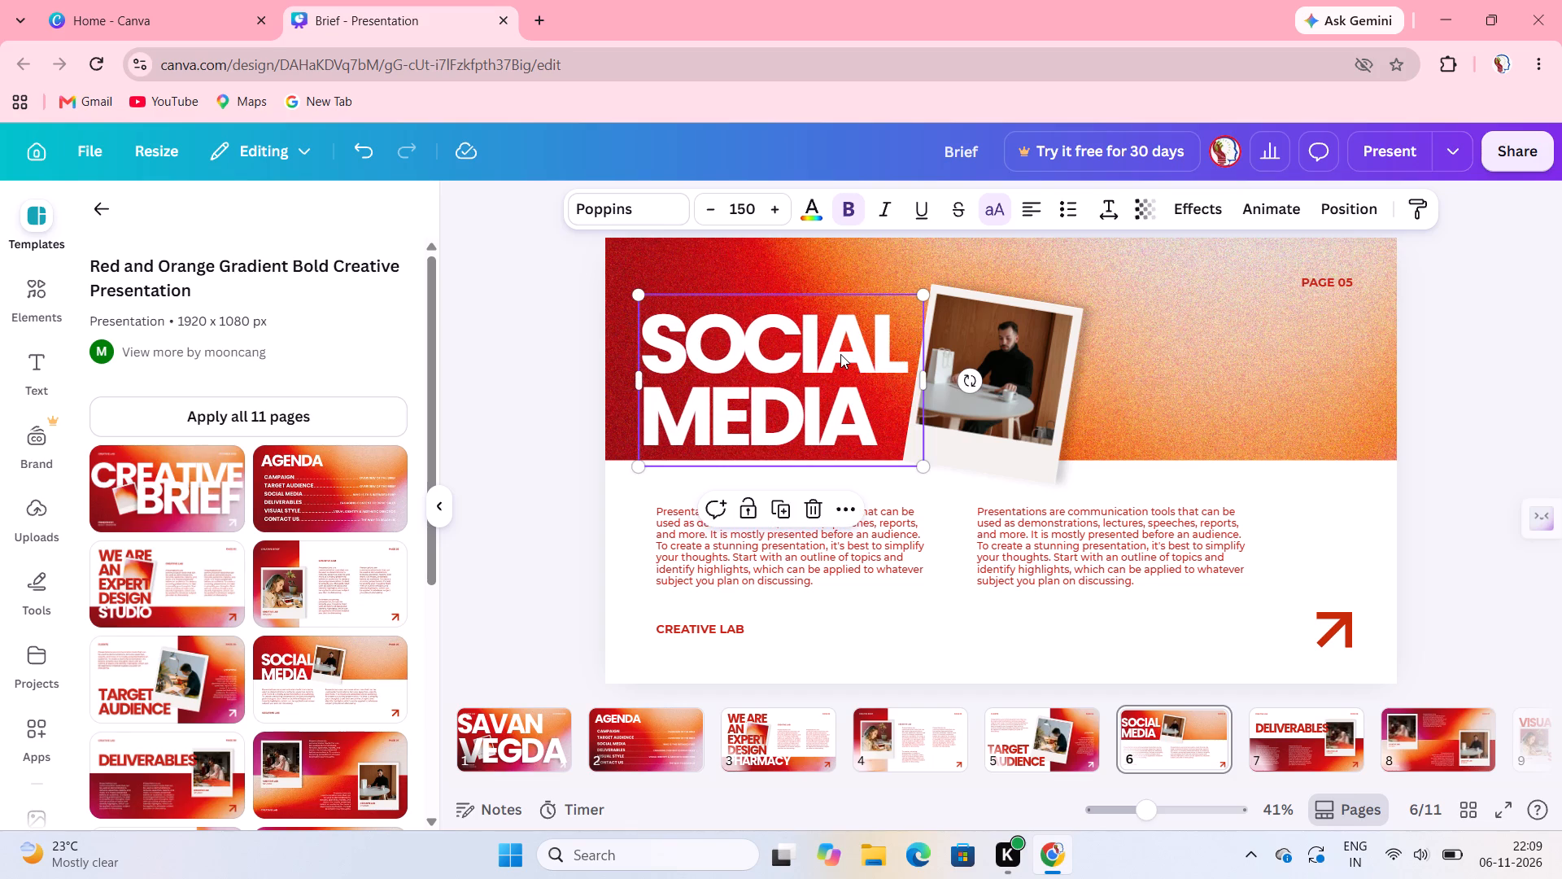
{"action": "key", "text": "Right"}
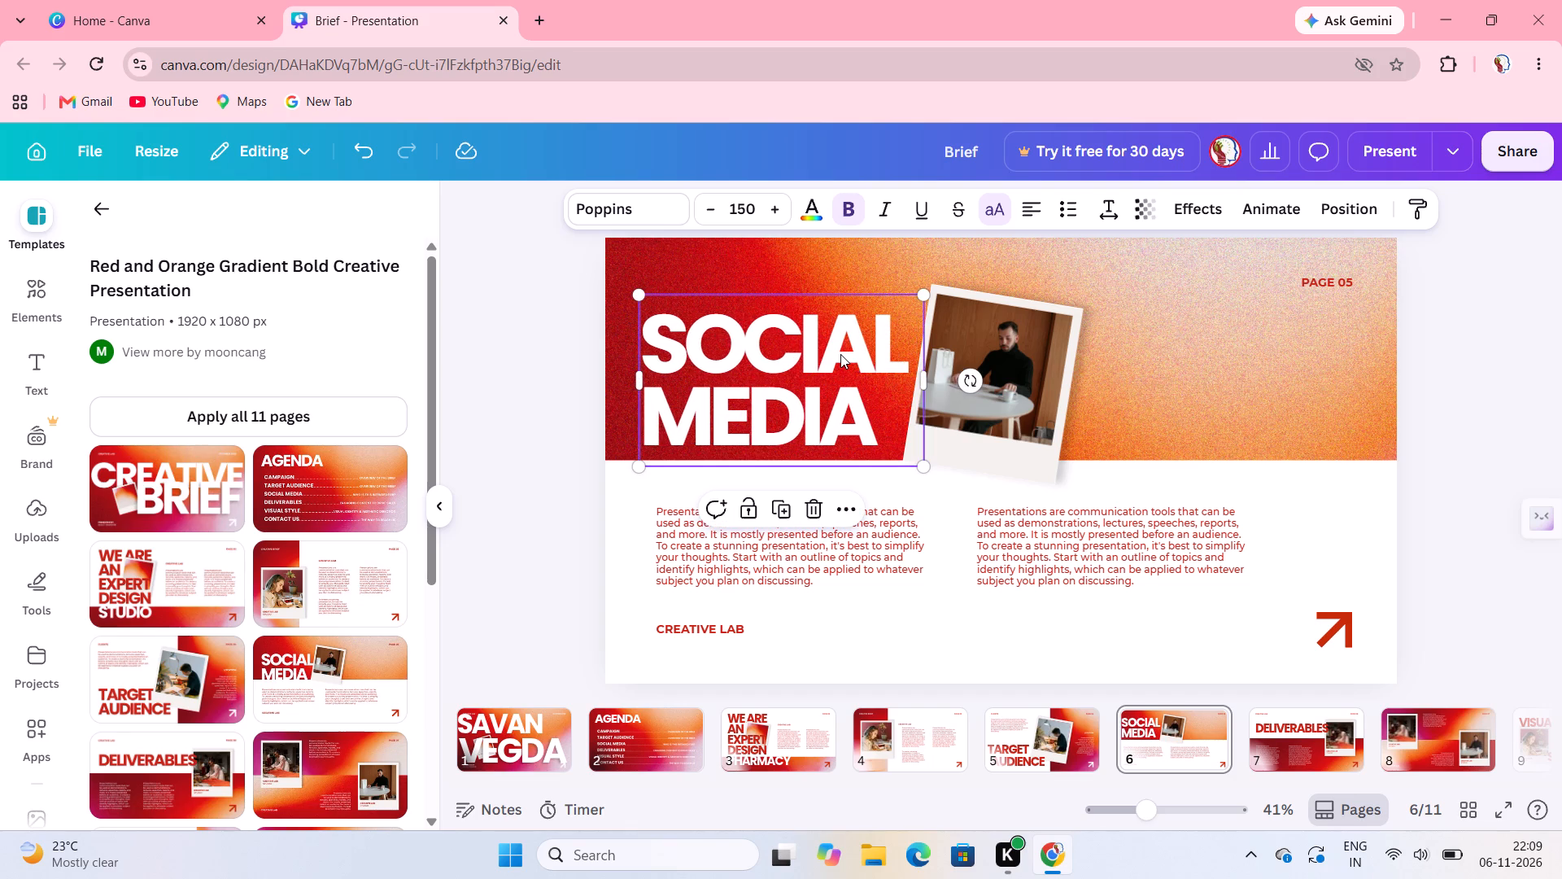
Move the SOCIAL MEDIA heading left, widening the gap between the word SOCIAL and the framed photo.
{"action": "key", "text": "Left"}
{"action": "key", "text": "Left"}
{"action": "key", "text": "Left"}
{"action": "key", "text": "Left"}
{"action": "key", "text": "Left"}
{"action": "key", "text": "Left"}
{"action": "key", "text": "Left"}
{"action": "key", "text": "Left"}
{"action": "key", "text": "Left"}
{"action": "key", "text": "Left"}
{"action": "key", "text": "Left"}
{"action": "key", "text": "Left"}
{"action": "key", "text": "Left"}
{"action": "key", "text": "Left"}
{"action": "key", "text": "Left"}
{"action": "key", "text": "Left"}
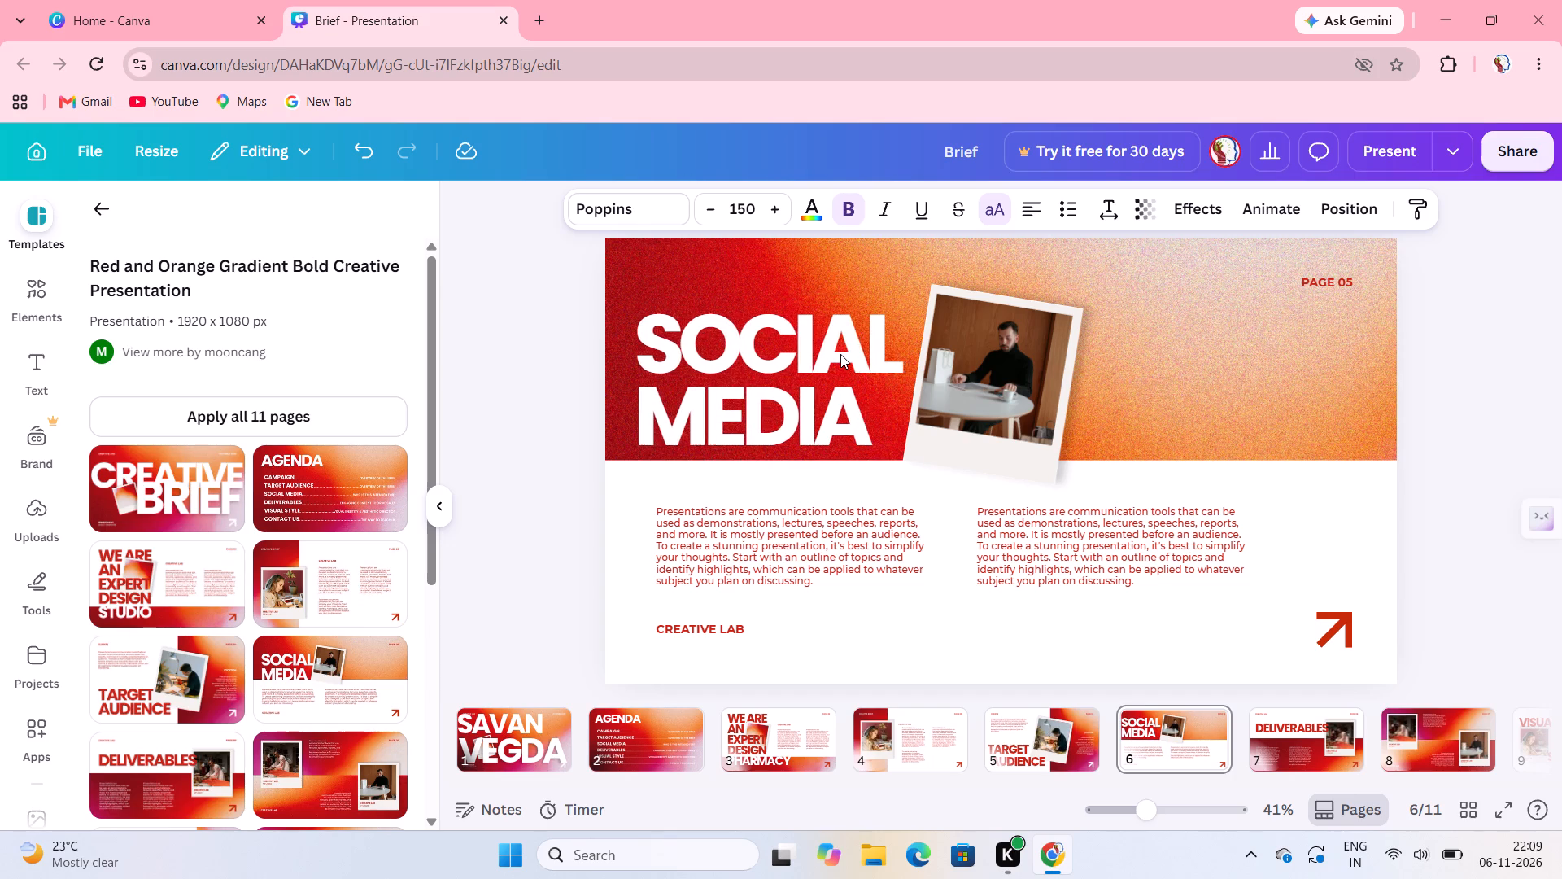
{"action": "key", "text": "Left"}
{"action": "key", "text": "Left"}
{"action": "key", "text": "Left"}
{"action": "key", "text": "Left"}
{"action": "key", "text": "Left"}
{"action": "key", "text": "Left"}
{"action": "key", "text": "Left"}
{"action": "key", "text": "Left"}
{"action": "key", "text": "Left"}
{"action": "key", "text": "Left"}
{"action": "key", "text": "Left"}
{"action": "key", "text": "Left"}
{"action": "key", "text": "Left"}
{"action": "key", "text": "Left"}
{"action": "key", "text": "Left"}
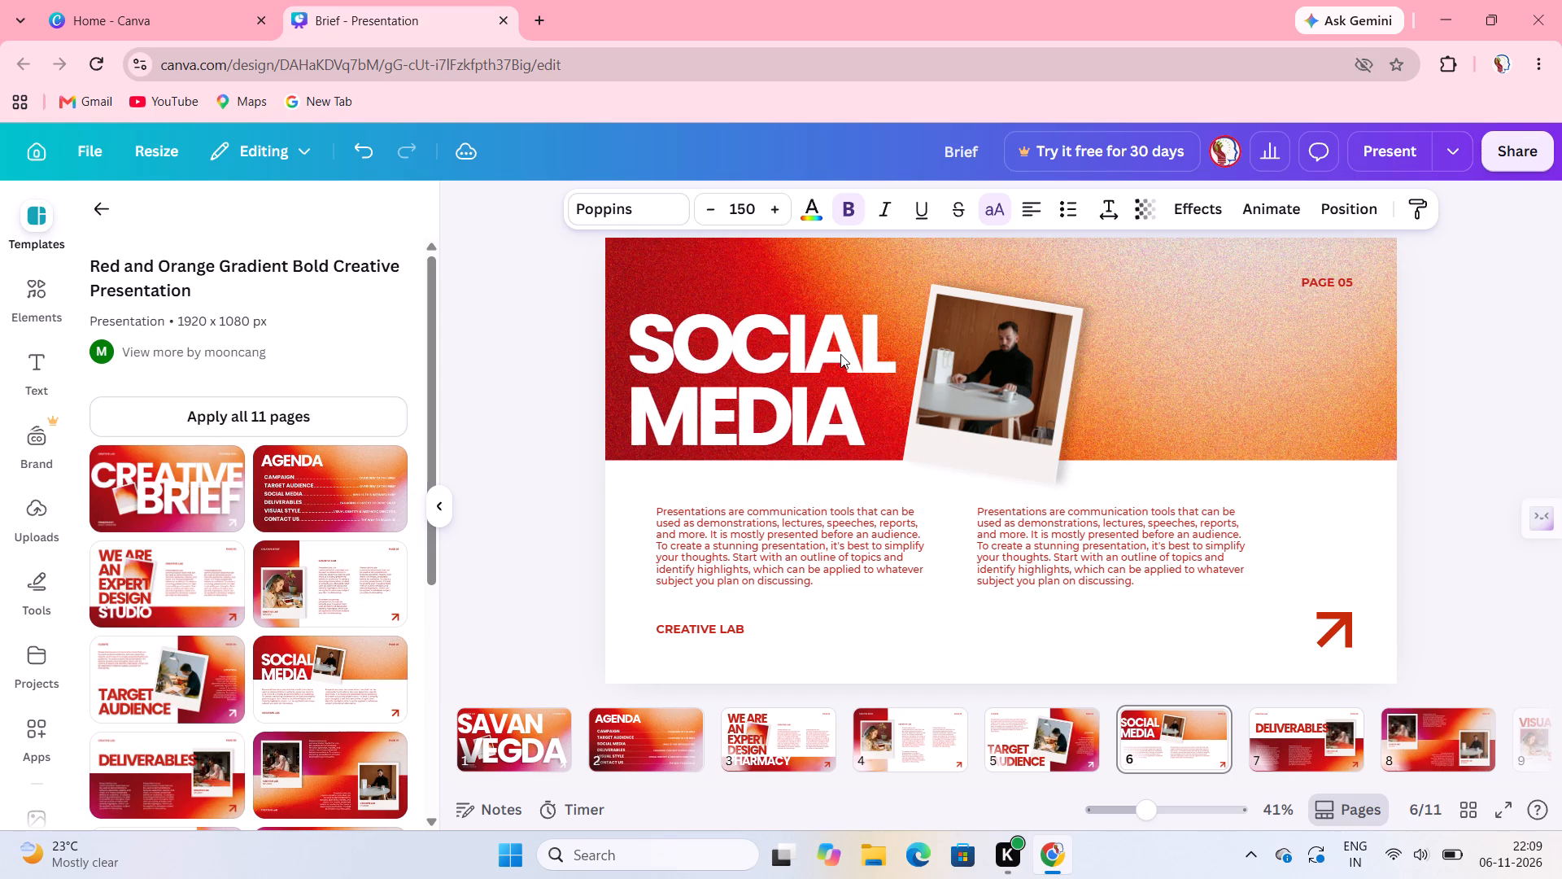
{"action": "key", "text": "Left"}
{"action": "key", "text": "Left"}
{"action": "key", "text": "Left"}
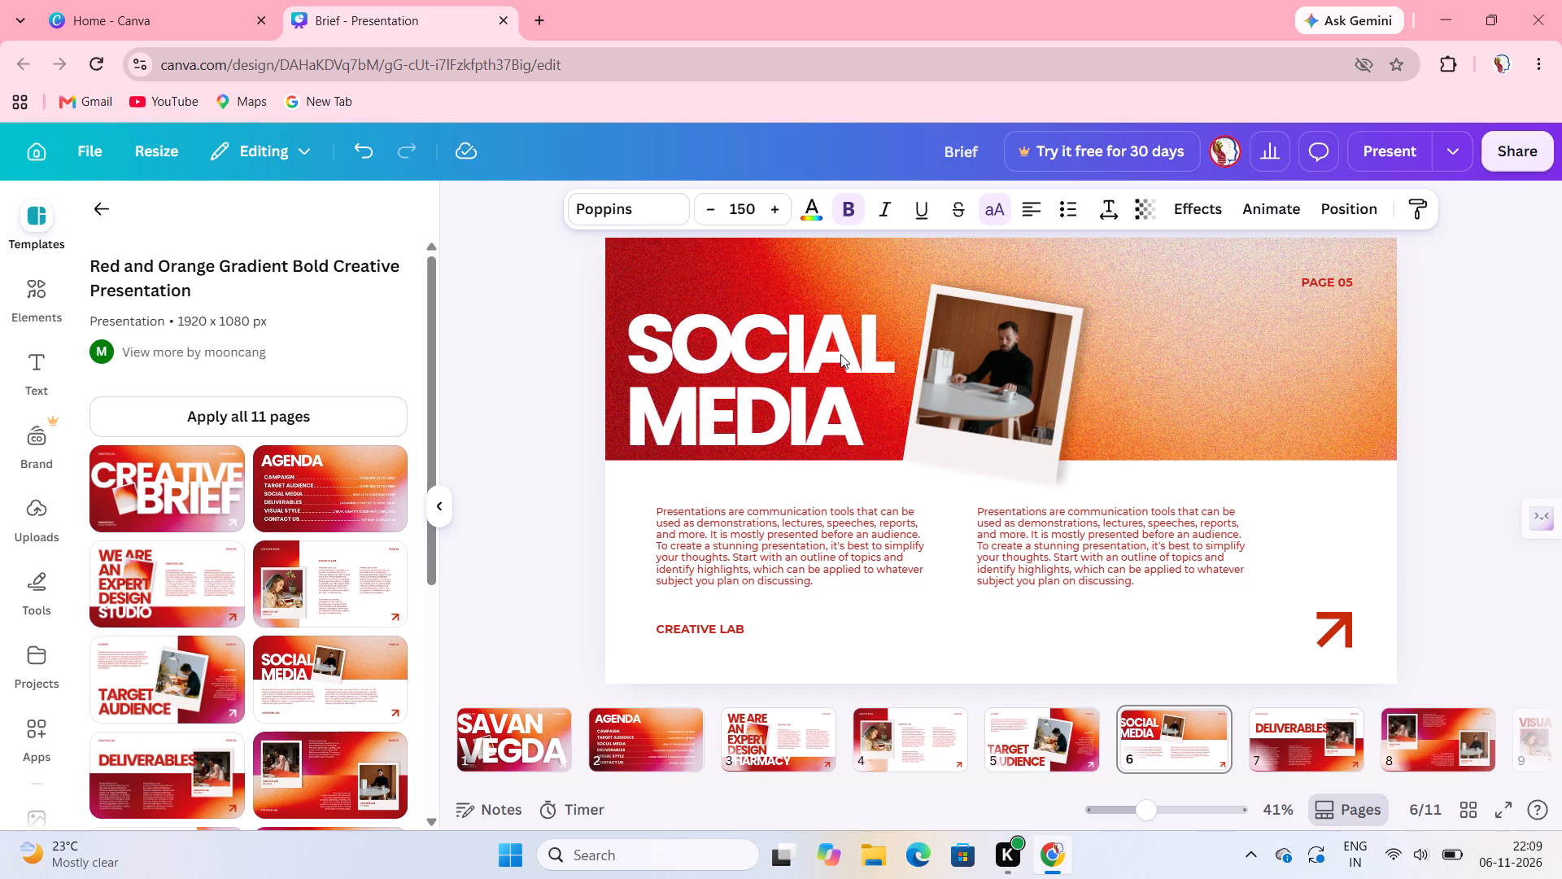
{"action": "key", "text": "Left"}
{"action": "key", "text": "Left"}
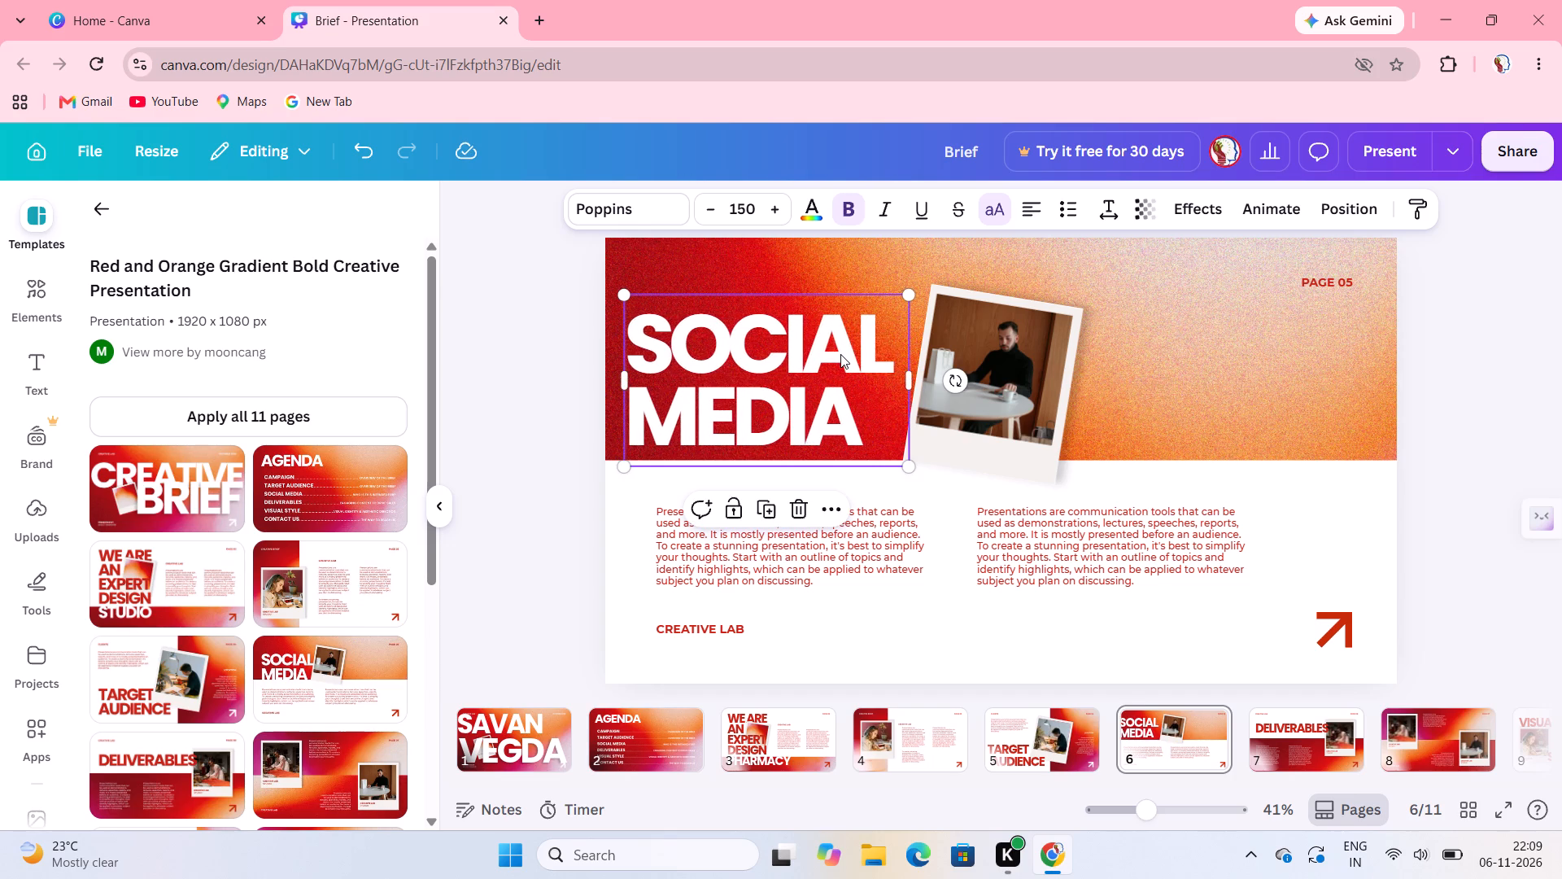
Nudge the SOCIAL MEDIA heading a tiny distance back right to fine-tune its gap from the framed photo.
{"action": "key", "text": "Right"}
{"action": "key", "text": "Right"}
{"action": "key", "text": "Right"}
{"action": "key", "text": "Right"}
{"action": "key", "text": "Right"}
{"action": "key", "text": "Right"}
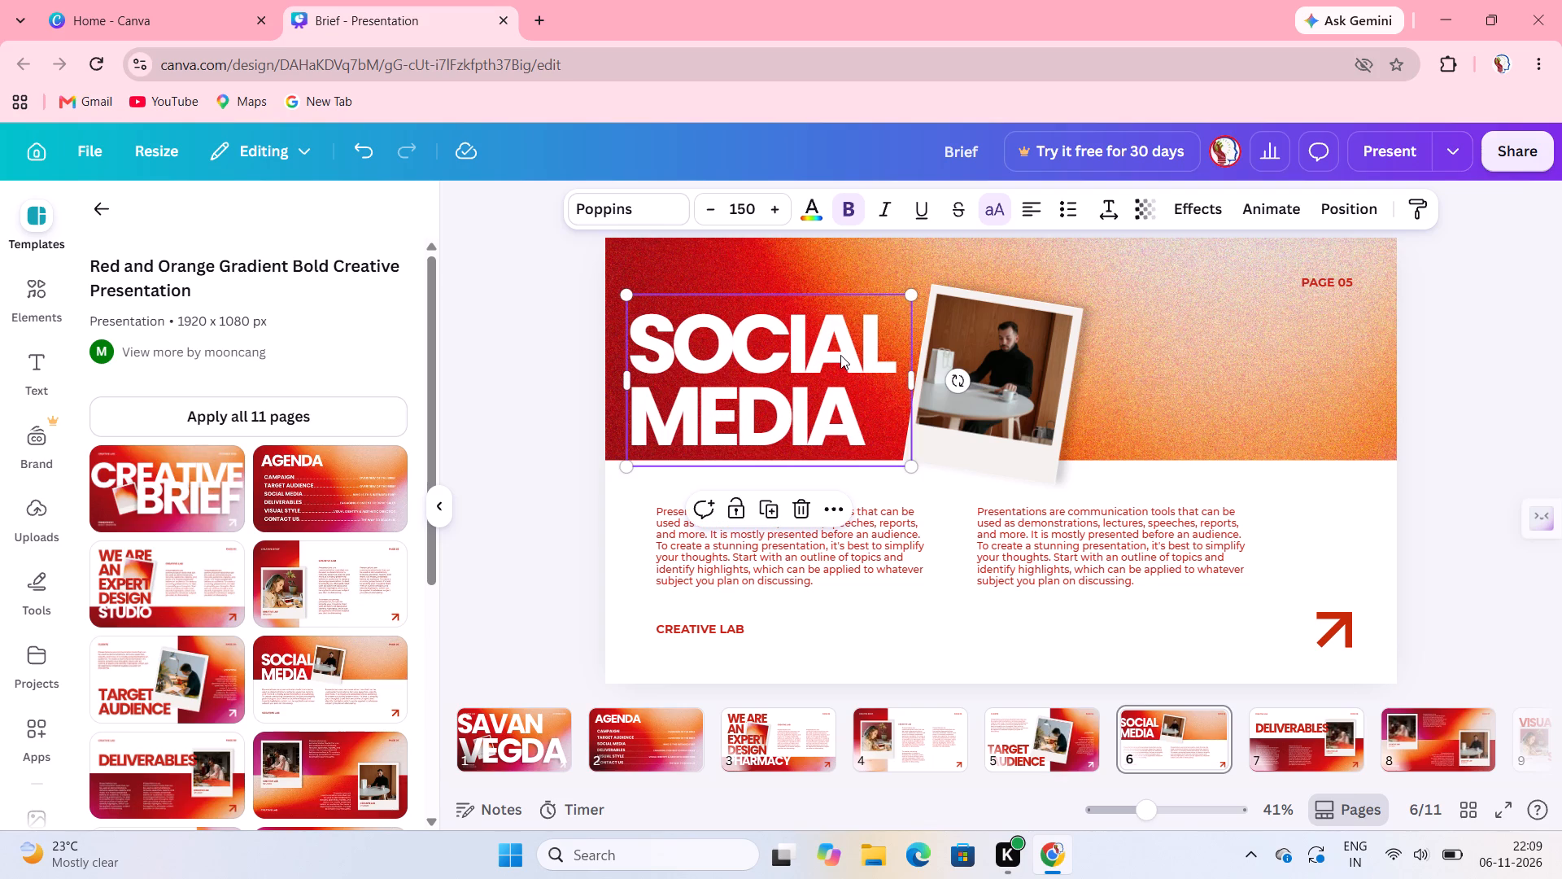
{"action": "key", "text": "Left"}
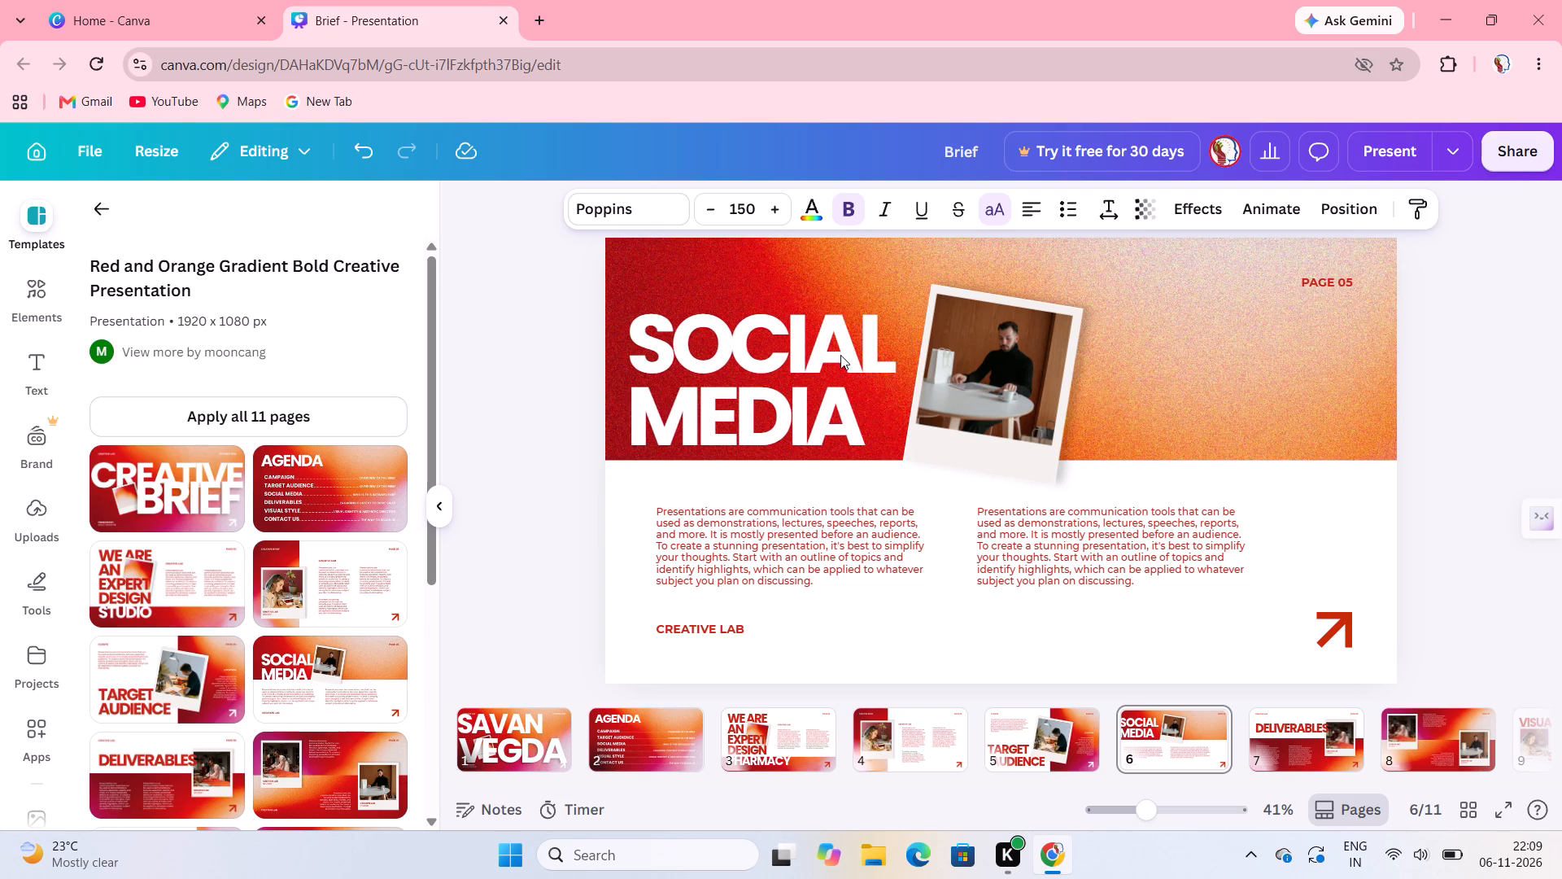
{"action": "key", "text": "Right"}
{"action": "key", "text": "Right"}
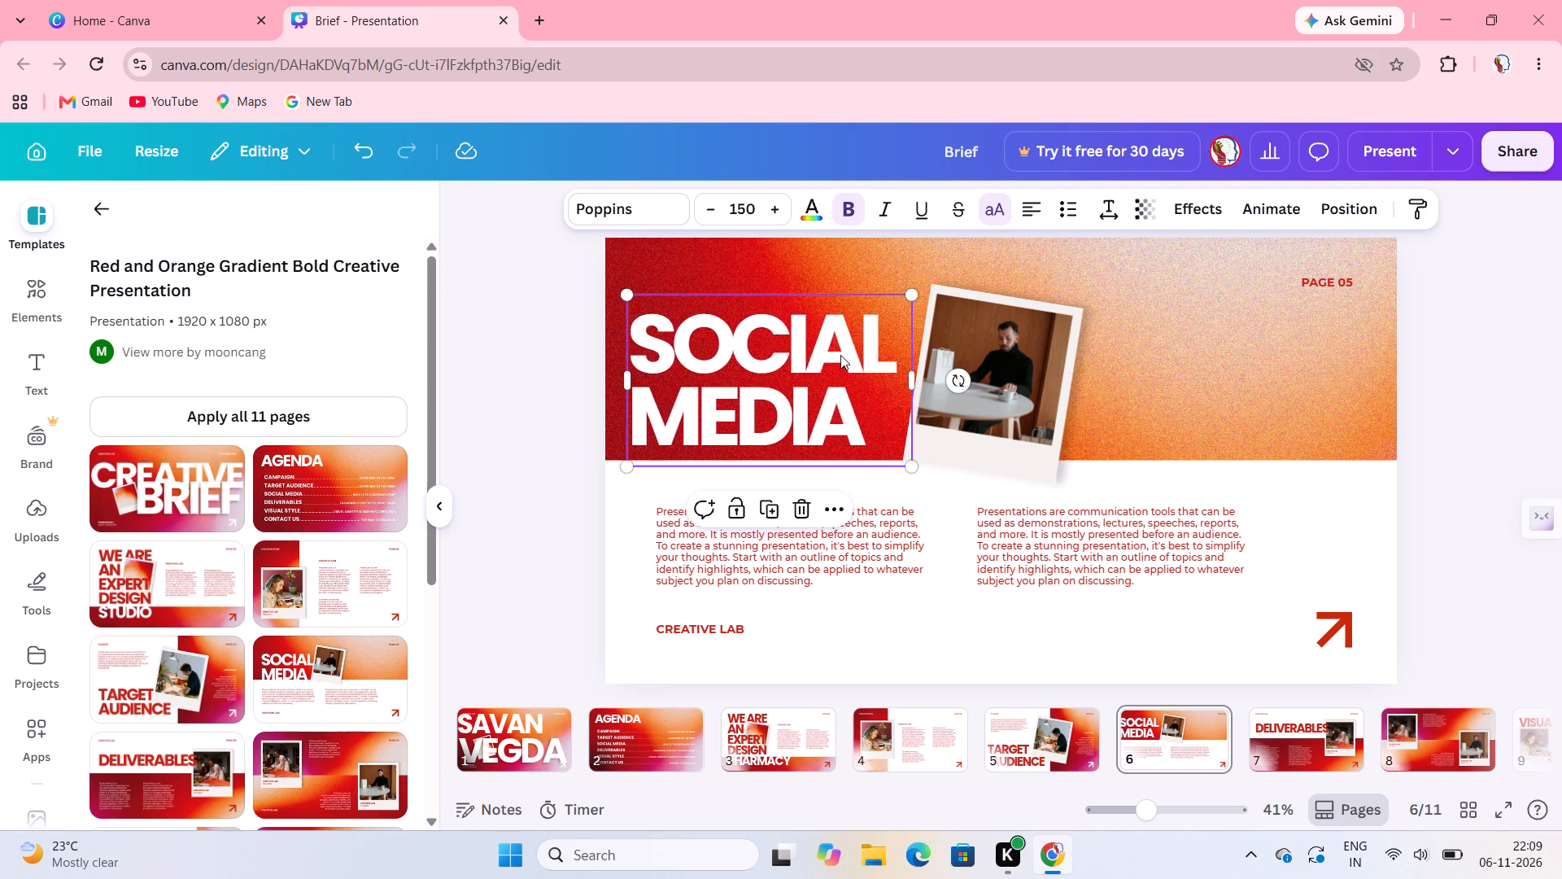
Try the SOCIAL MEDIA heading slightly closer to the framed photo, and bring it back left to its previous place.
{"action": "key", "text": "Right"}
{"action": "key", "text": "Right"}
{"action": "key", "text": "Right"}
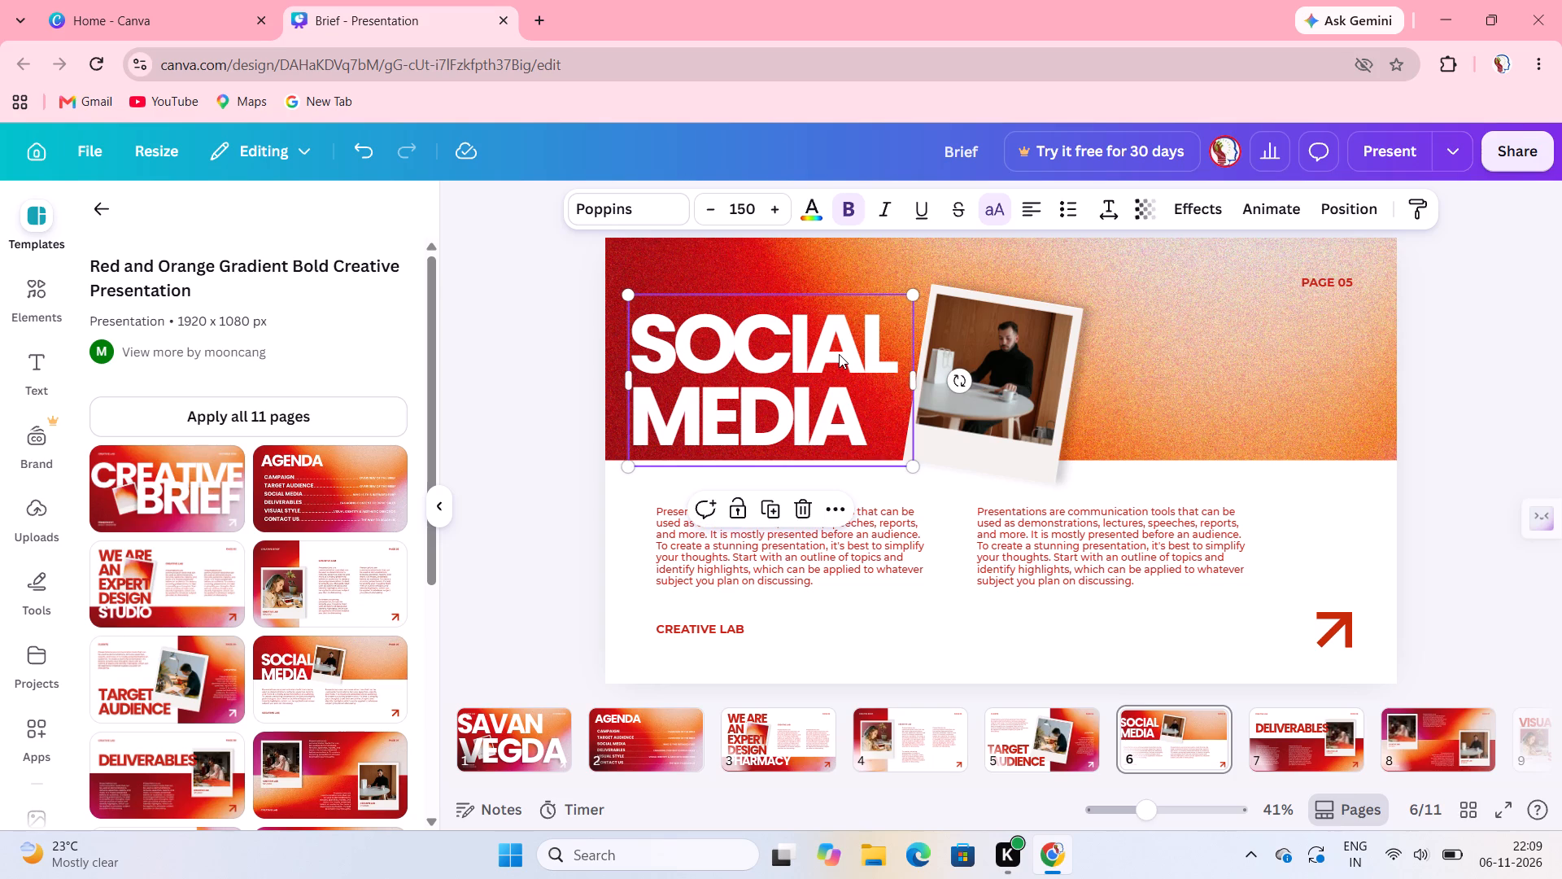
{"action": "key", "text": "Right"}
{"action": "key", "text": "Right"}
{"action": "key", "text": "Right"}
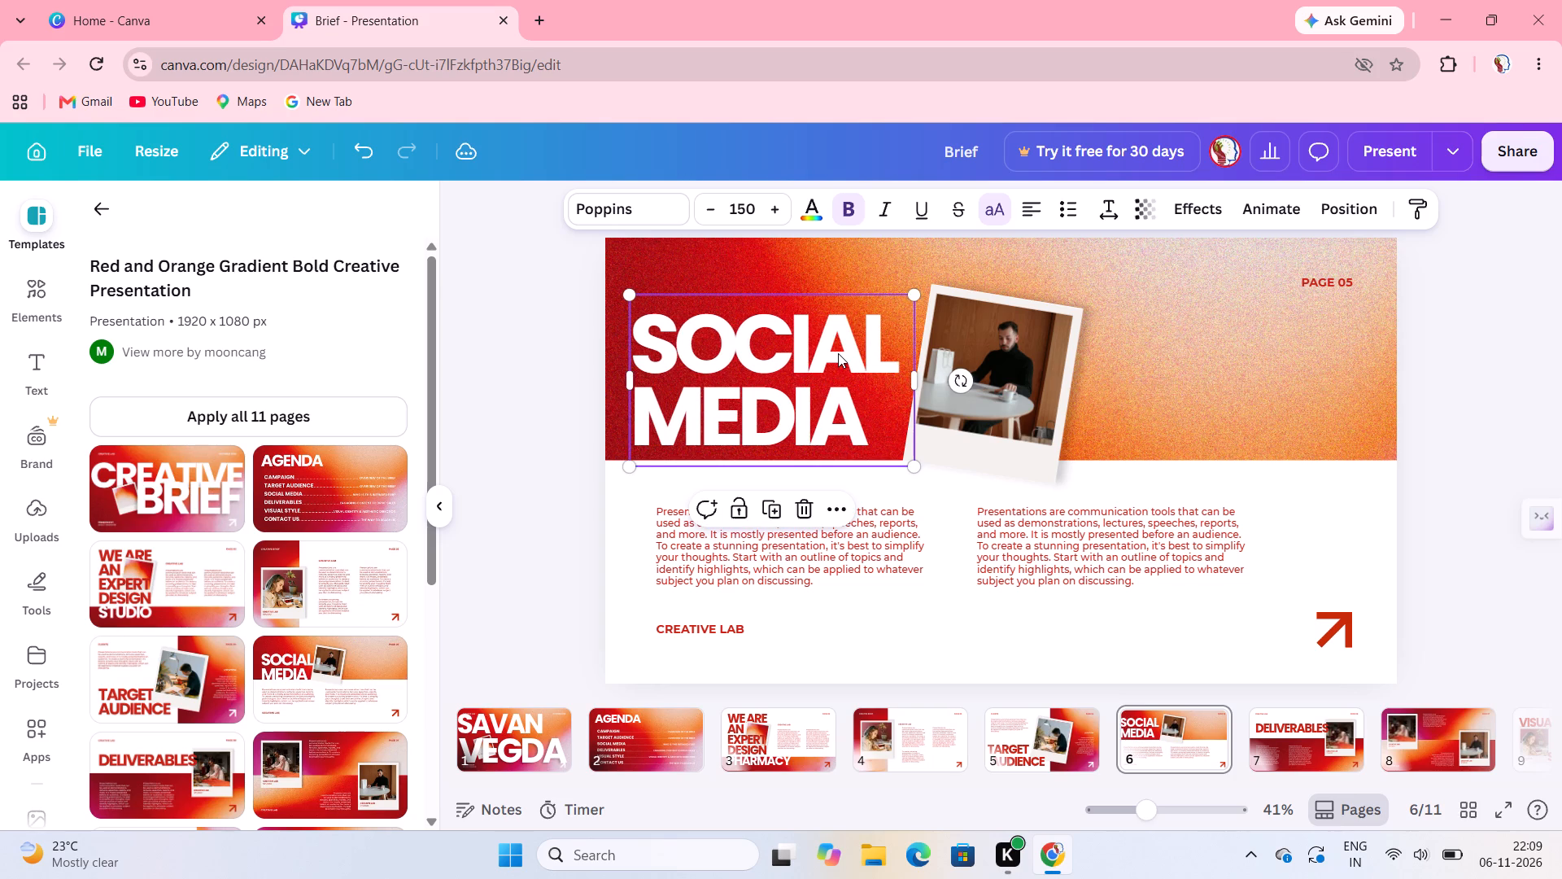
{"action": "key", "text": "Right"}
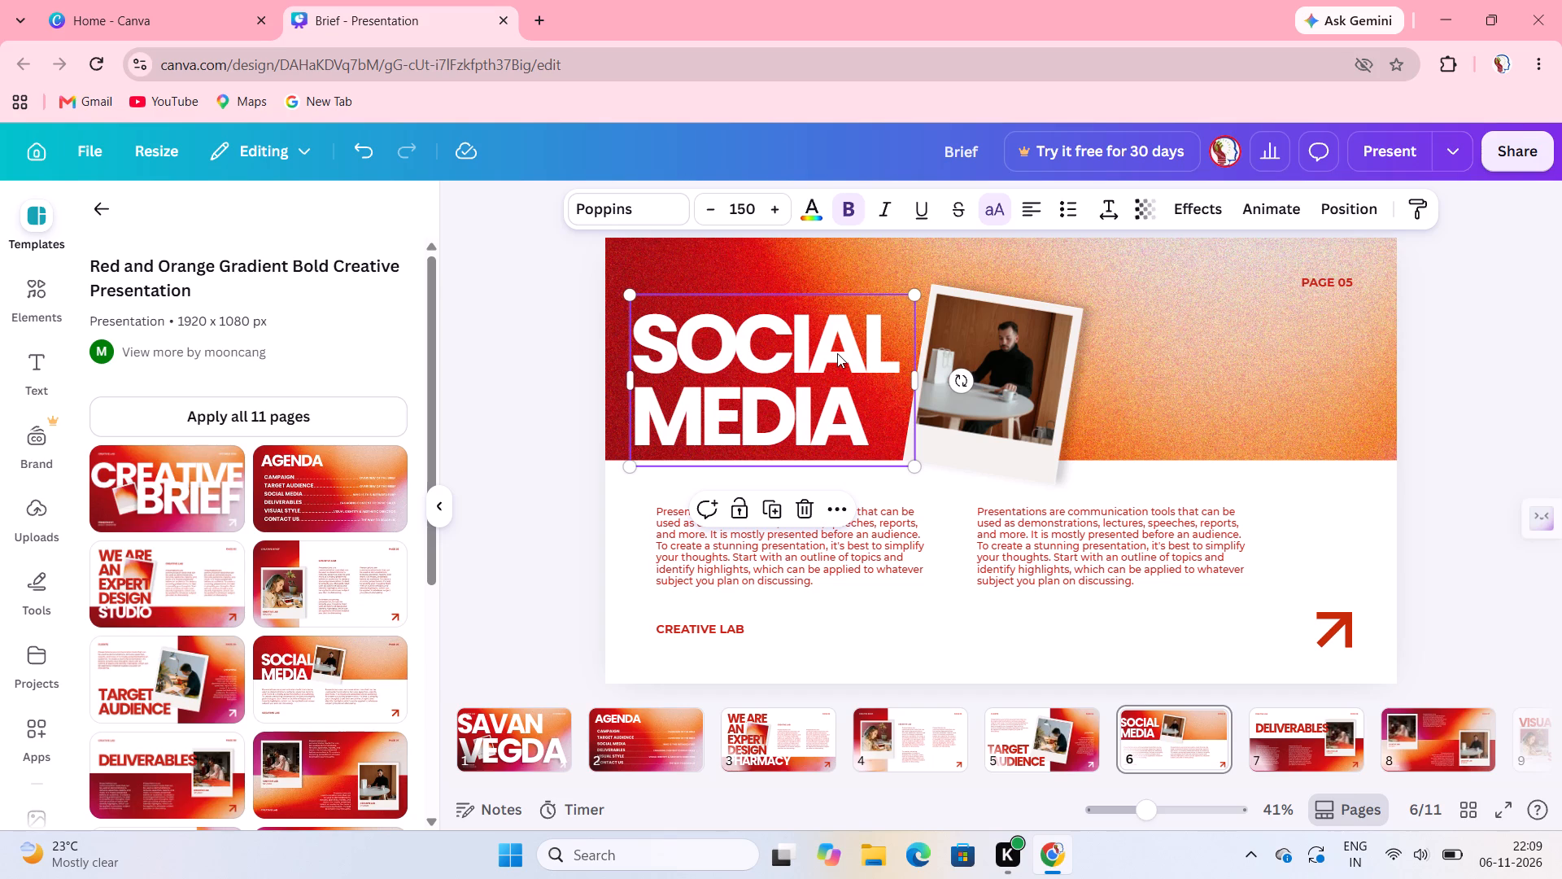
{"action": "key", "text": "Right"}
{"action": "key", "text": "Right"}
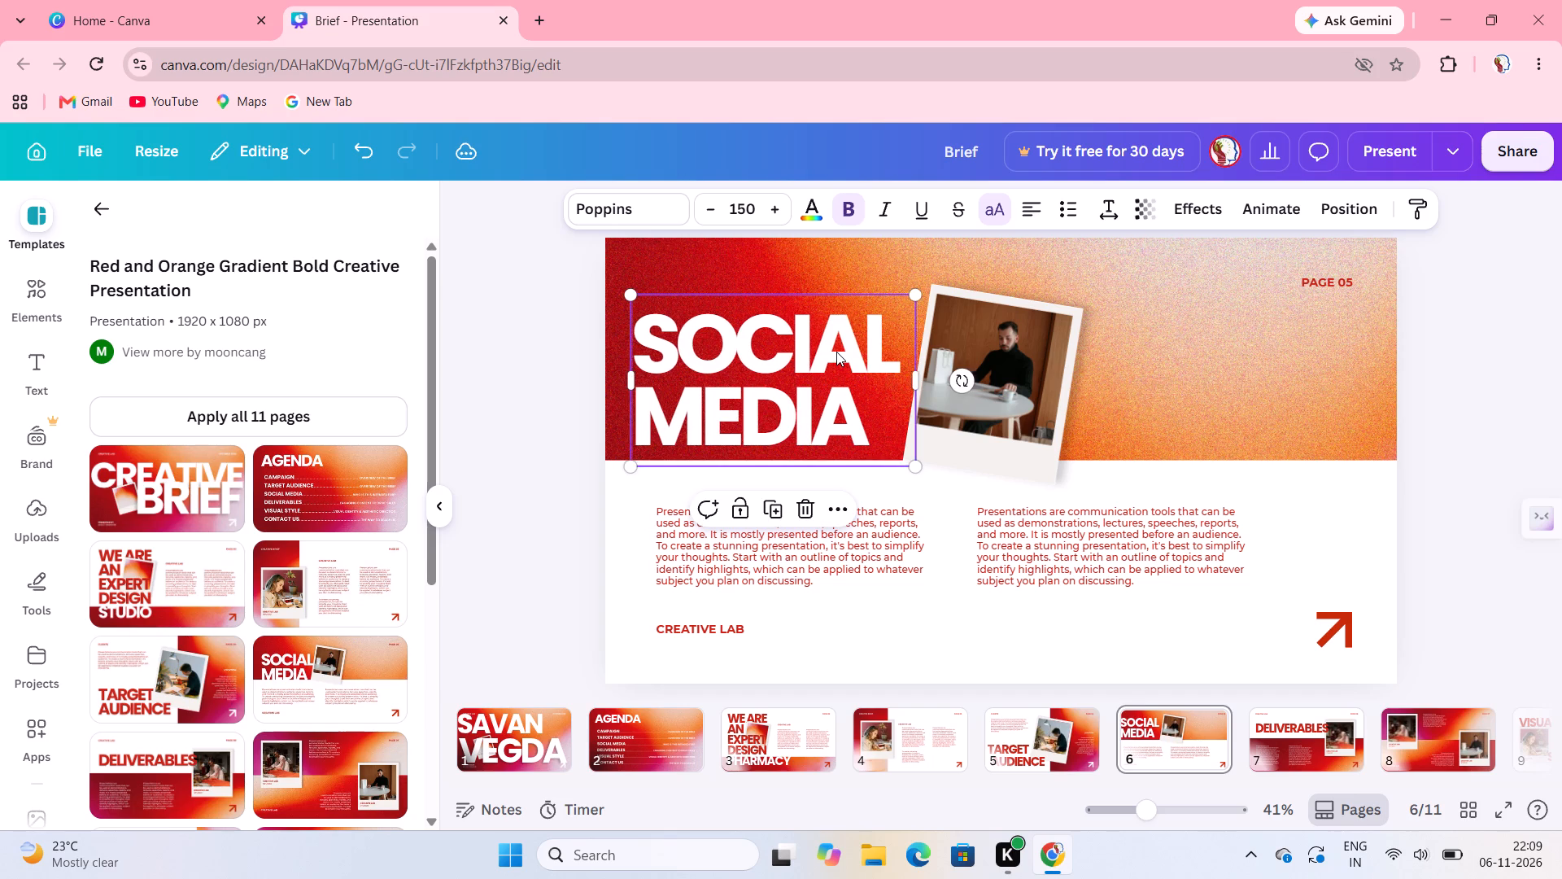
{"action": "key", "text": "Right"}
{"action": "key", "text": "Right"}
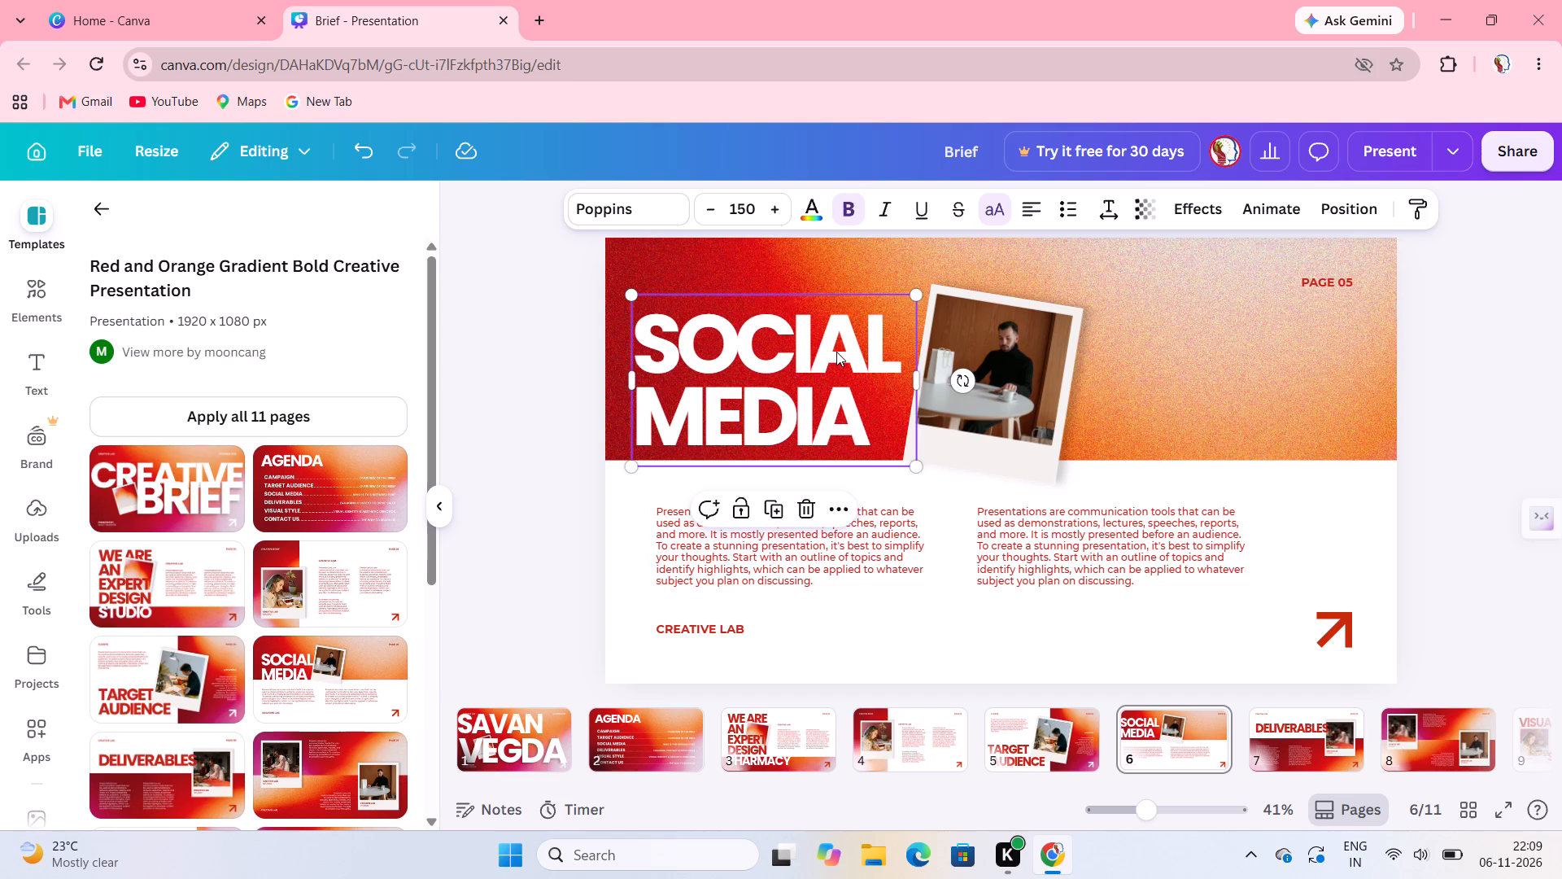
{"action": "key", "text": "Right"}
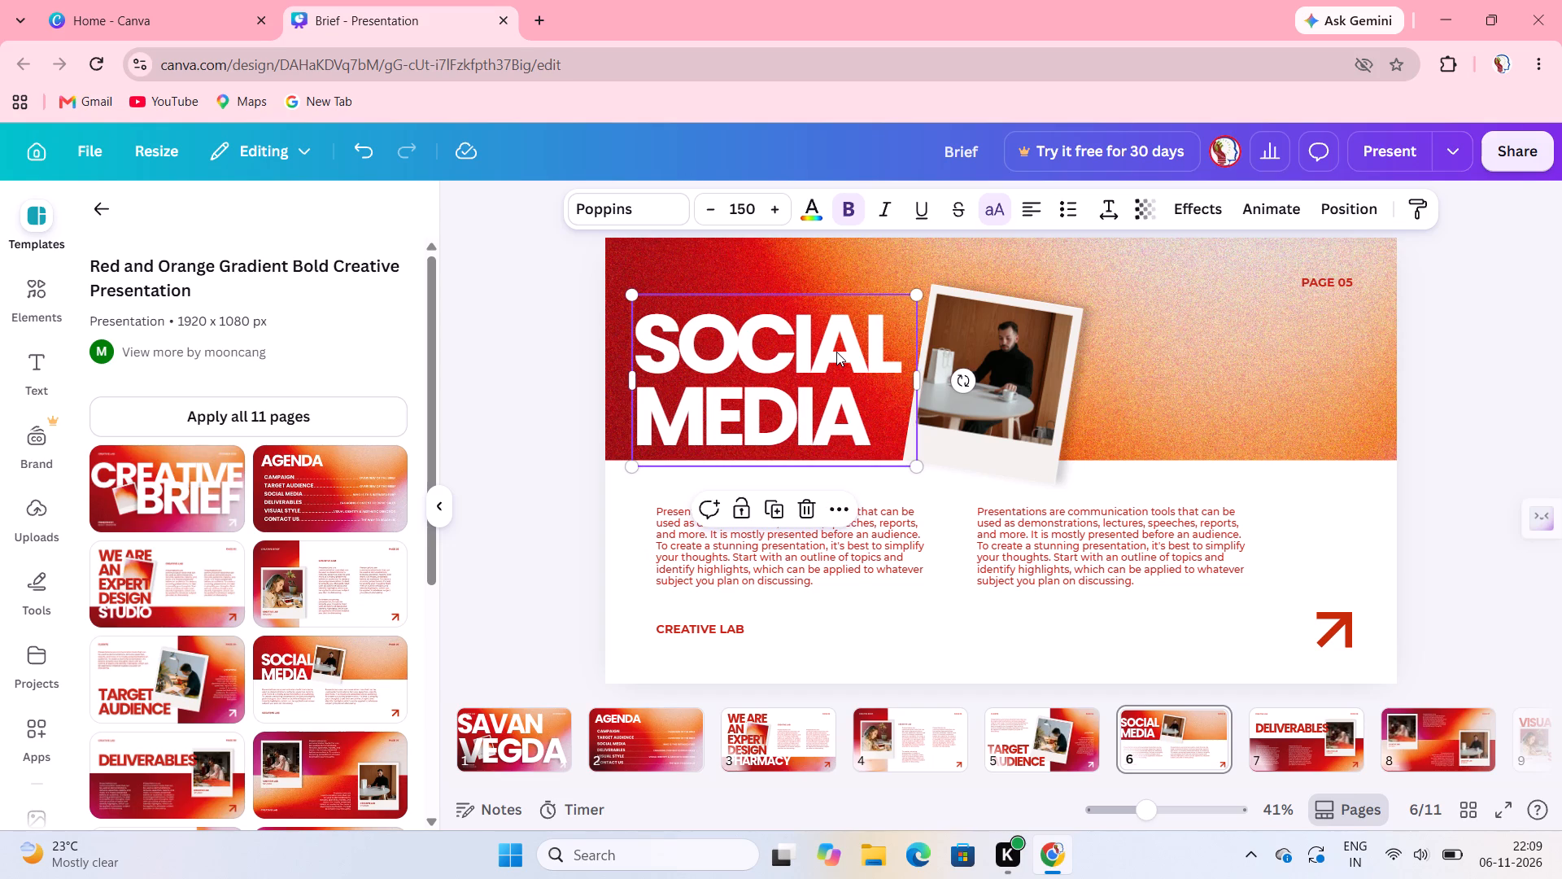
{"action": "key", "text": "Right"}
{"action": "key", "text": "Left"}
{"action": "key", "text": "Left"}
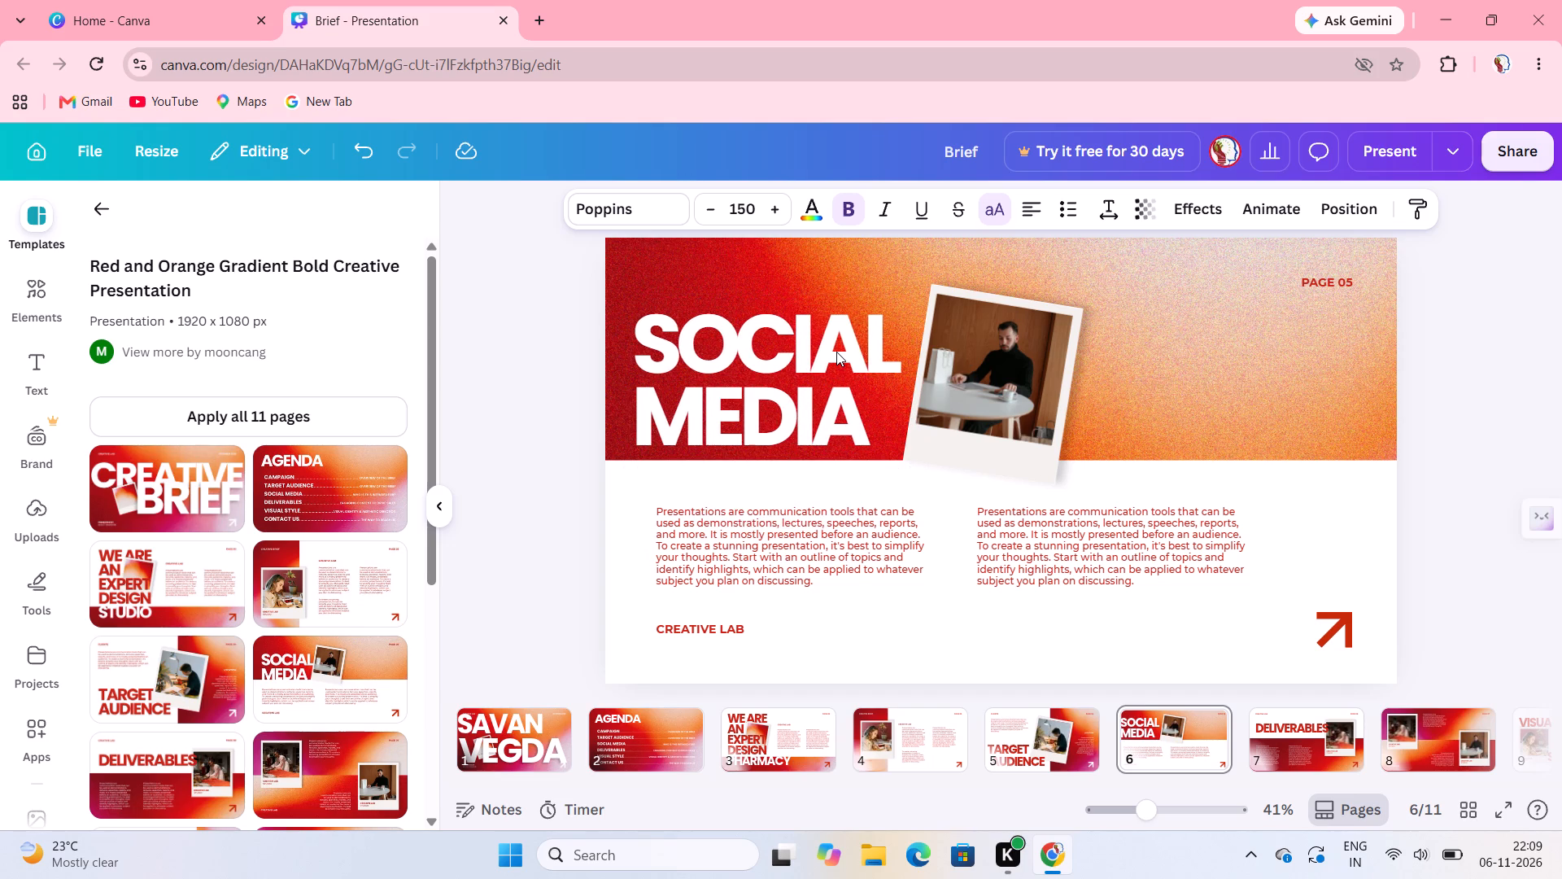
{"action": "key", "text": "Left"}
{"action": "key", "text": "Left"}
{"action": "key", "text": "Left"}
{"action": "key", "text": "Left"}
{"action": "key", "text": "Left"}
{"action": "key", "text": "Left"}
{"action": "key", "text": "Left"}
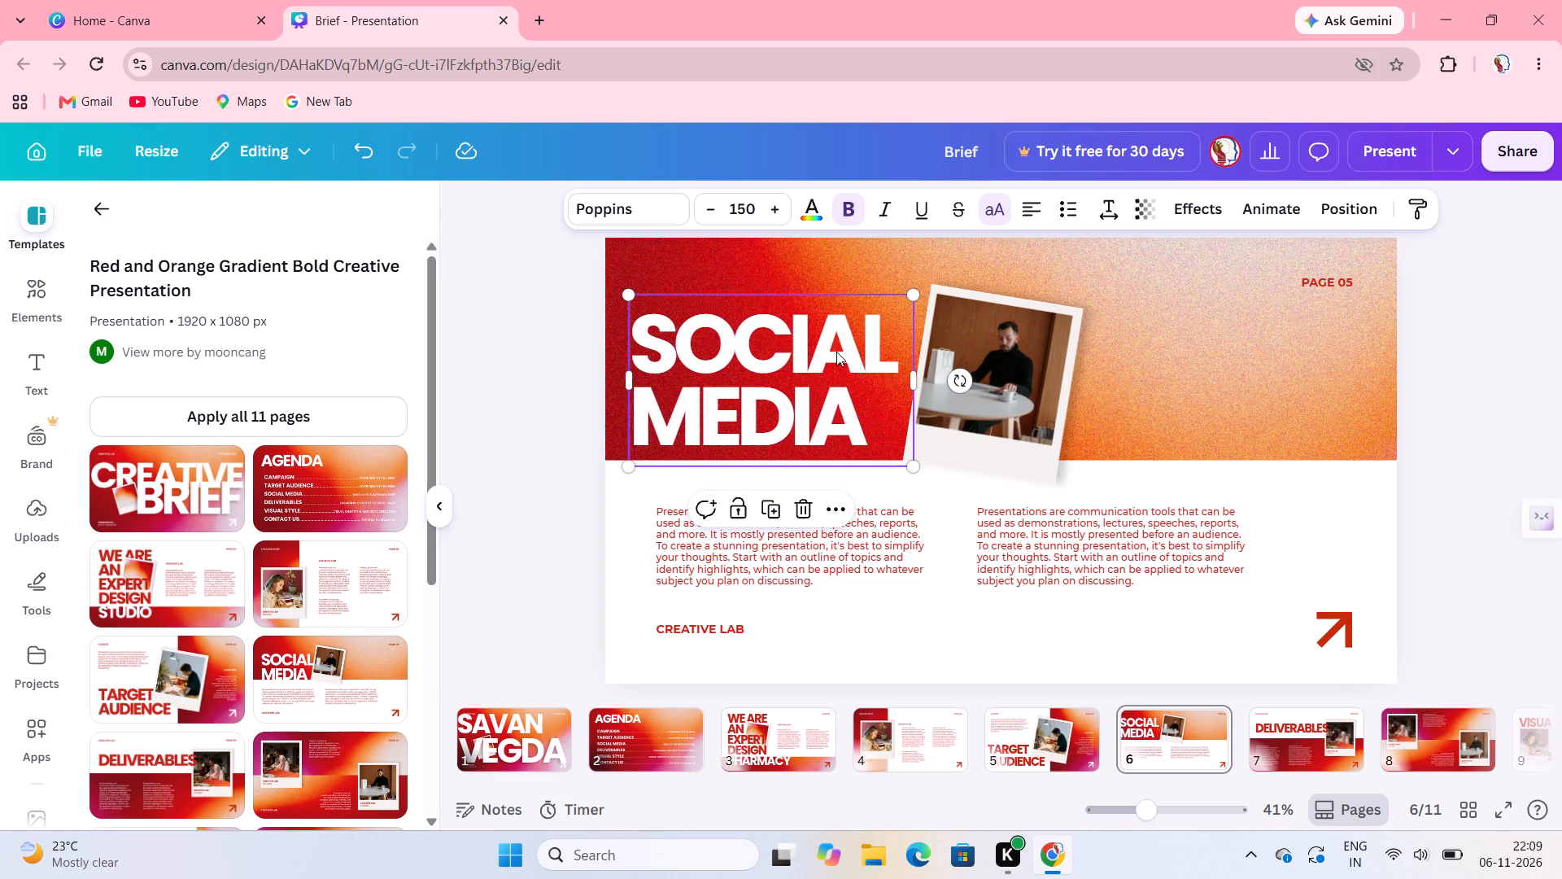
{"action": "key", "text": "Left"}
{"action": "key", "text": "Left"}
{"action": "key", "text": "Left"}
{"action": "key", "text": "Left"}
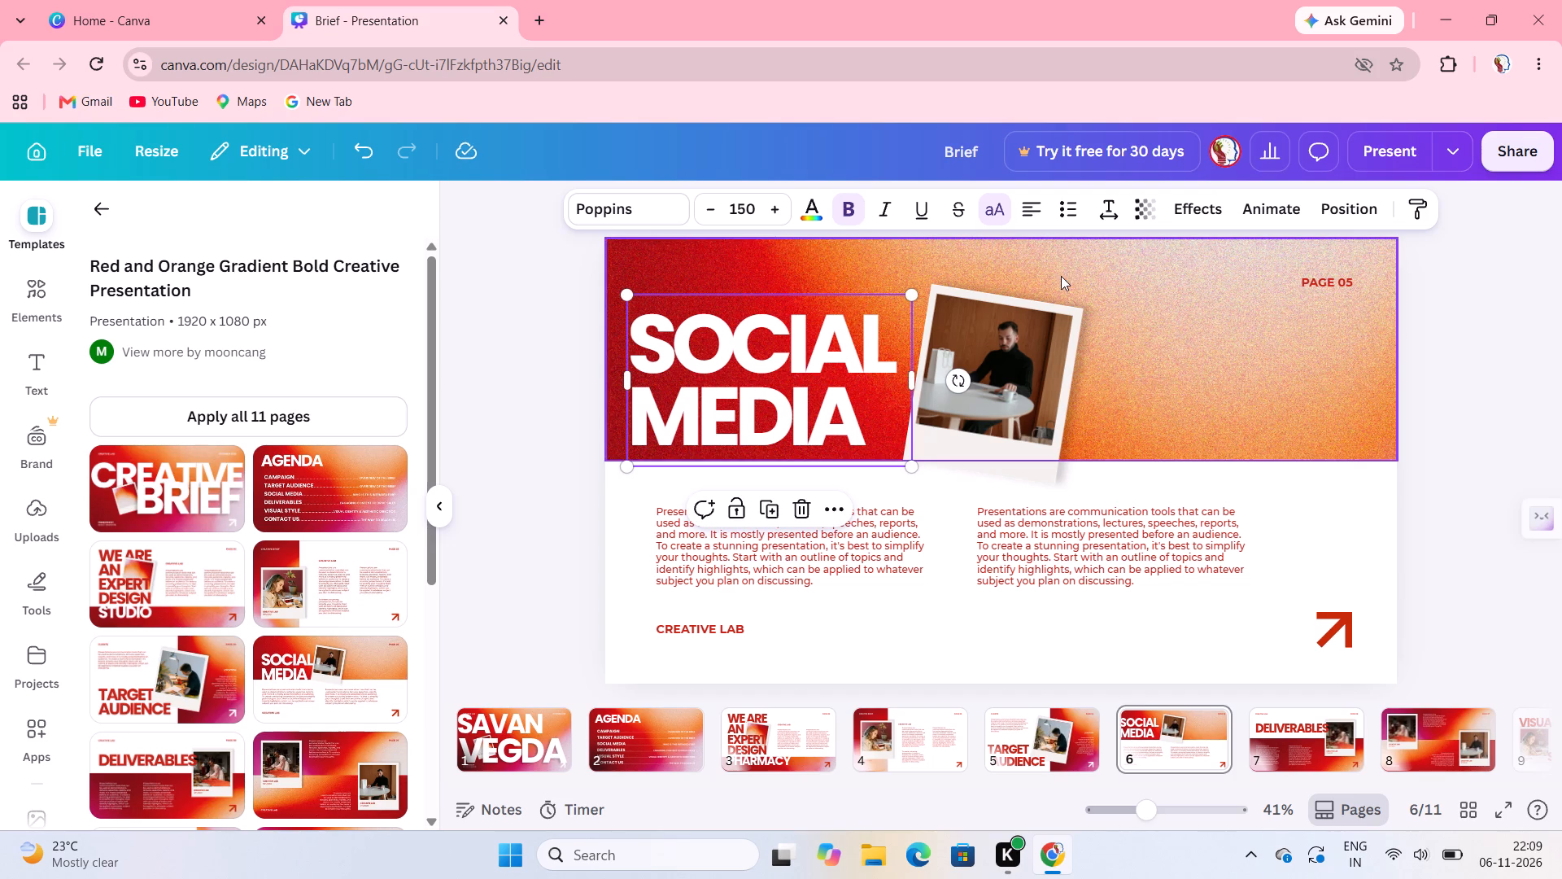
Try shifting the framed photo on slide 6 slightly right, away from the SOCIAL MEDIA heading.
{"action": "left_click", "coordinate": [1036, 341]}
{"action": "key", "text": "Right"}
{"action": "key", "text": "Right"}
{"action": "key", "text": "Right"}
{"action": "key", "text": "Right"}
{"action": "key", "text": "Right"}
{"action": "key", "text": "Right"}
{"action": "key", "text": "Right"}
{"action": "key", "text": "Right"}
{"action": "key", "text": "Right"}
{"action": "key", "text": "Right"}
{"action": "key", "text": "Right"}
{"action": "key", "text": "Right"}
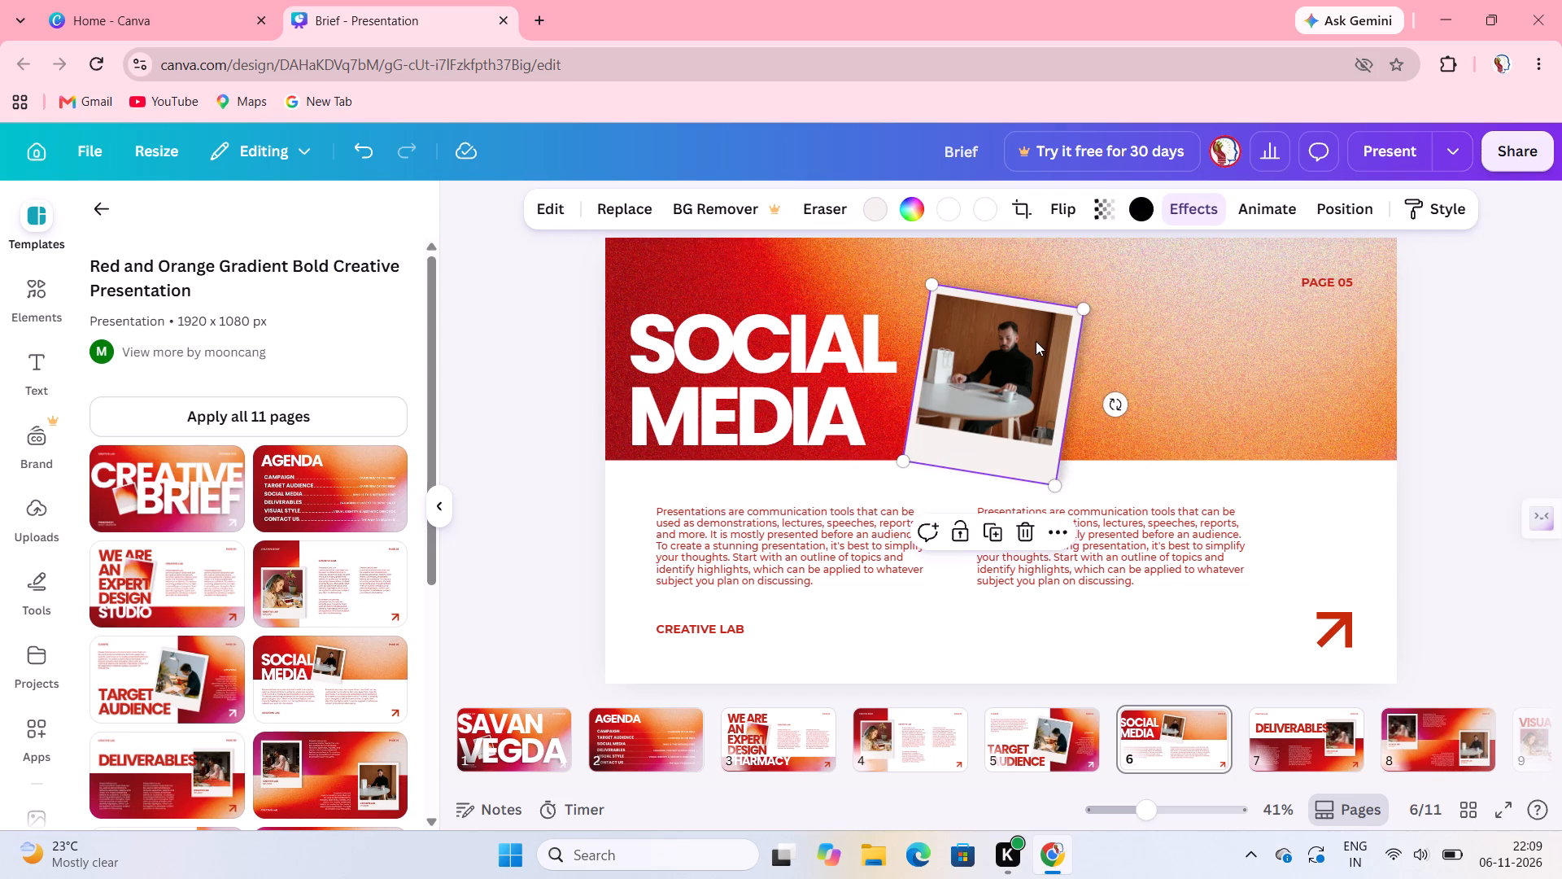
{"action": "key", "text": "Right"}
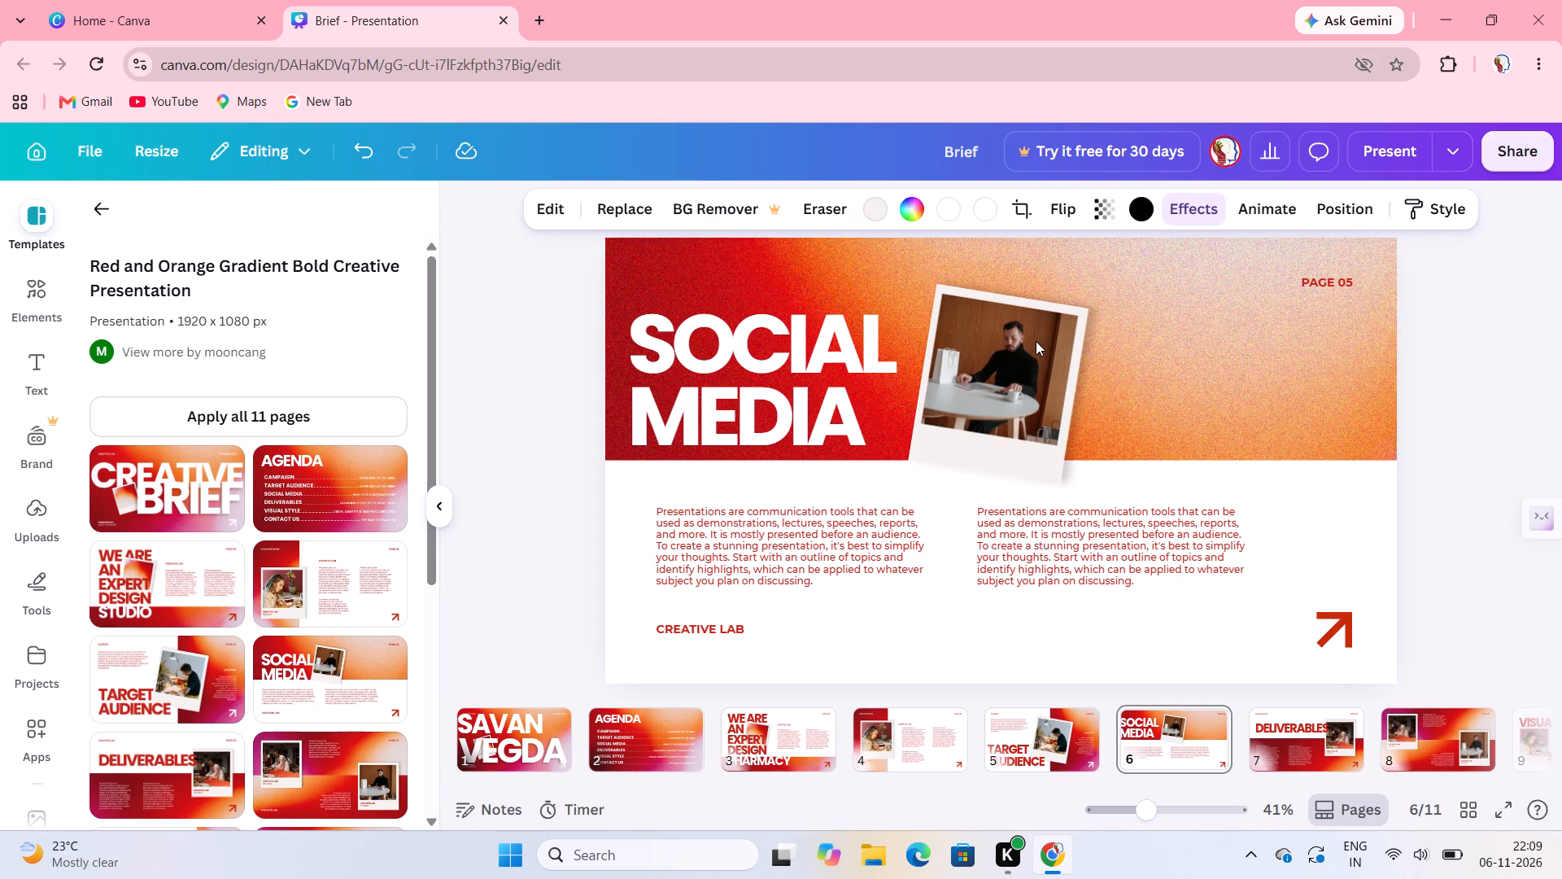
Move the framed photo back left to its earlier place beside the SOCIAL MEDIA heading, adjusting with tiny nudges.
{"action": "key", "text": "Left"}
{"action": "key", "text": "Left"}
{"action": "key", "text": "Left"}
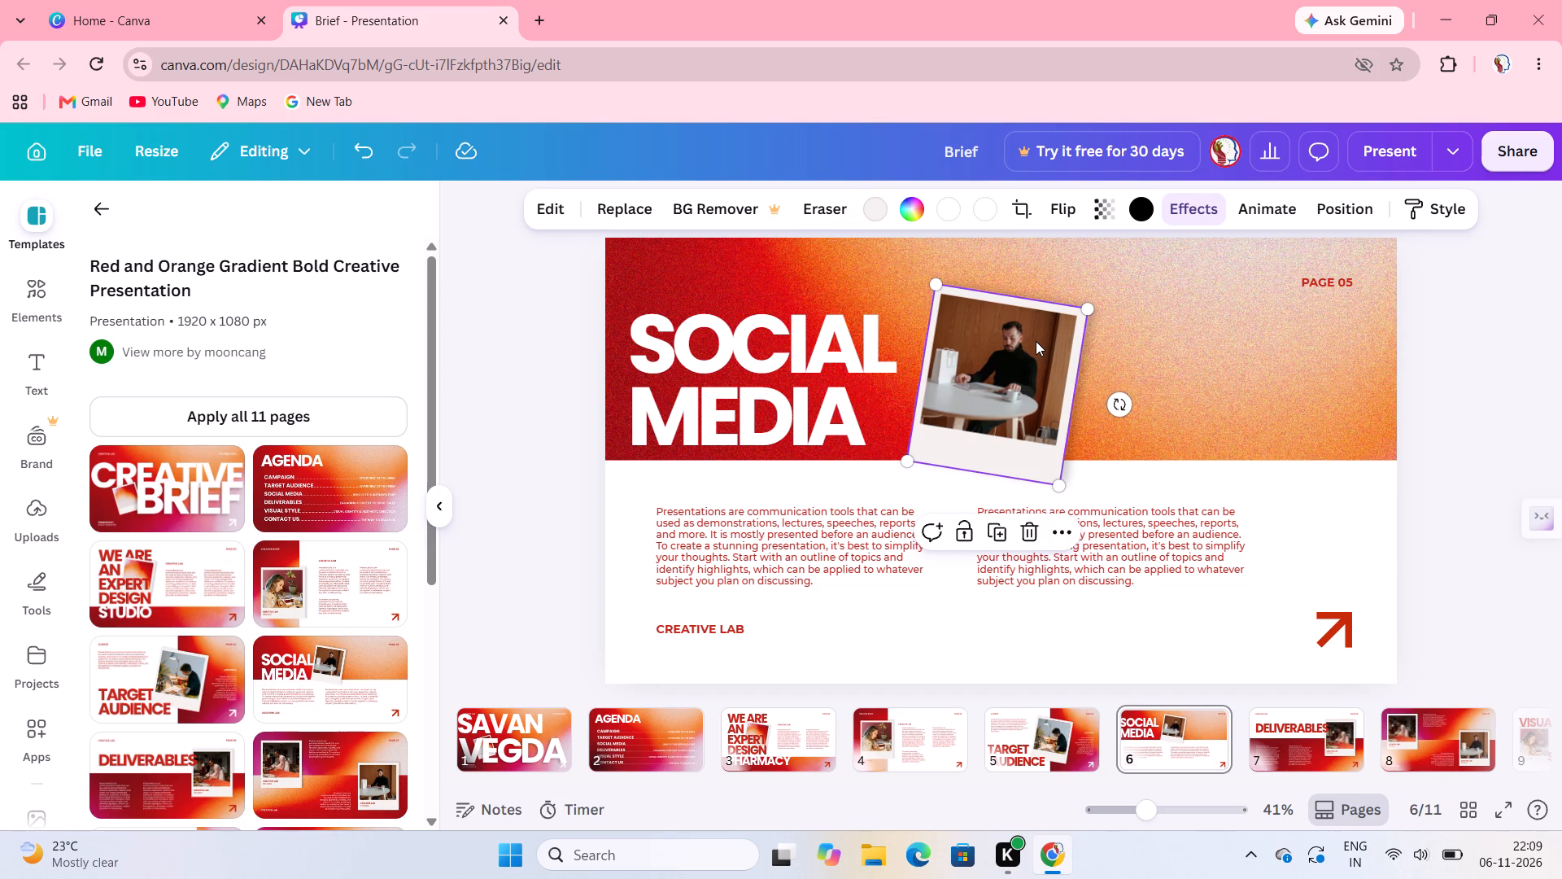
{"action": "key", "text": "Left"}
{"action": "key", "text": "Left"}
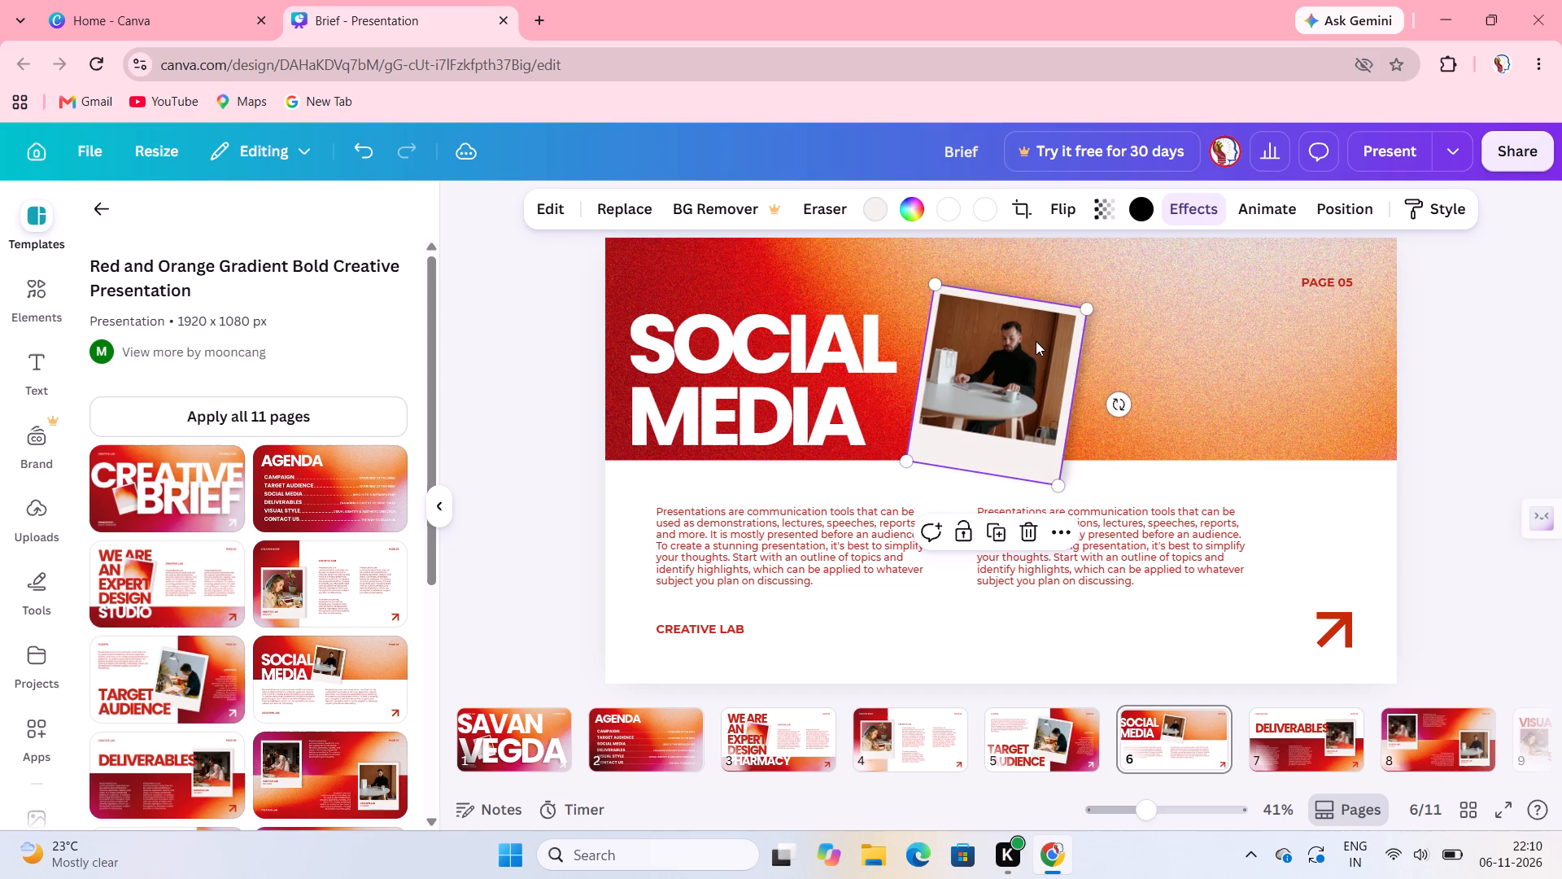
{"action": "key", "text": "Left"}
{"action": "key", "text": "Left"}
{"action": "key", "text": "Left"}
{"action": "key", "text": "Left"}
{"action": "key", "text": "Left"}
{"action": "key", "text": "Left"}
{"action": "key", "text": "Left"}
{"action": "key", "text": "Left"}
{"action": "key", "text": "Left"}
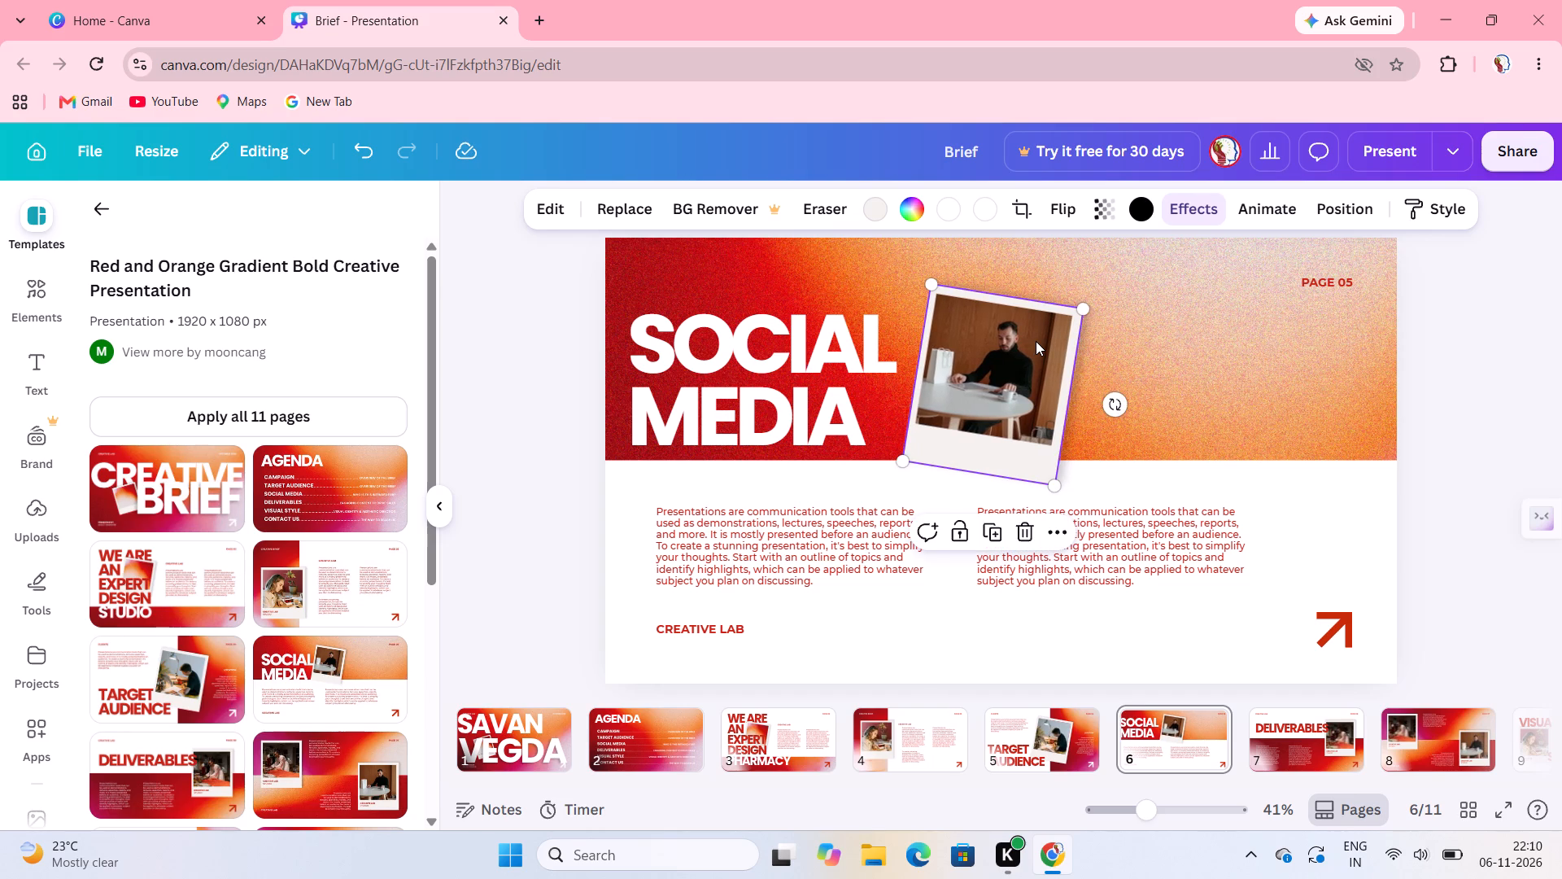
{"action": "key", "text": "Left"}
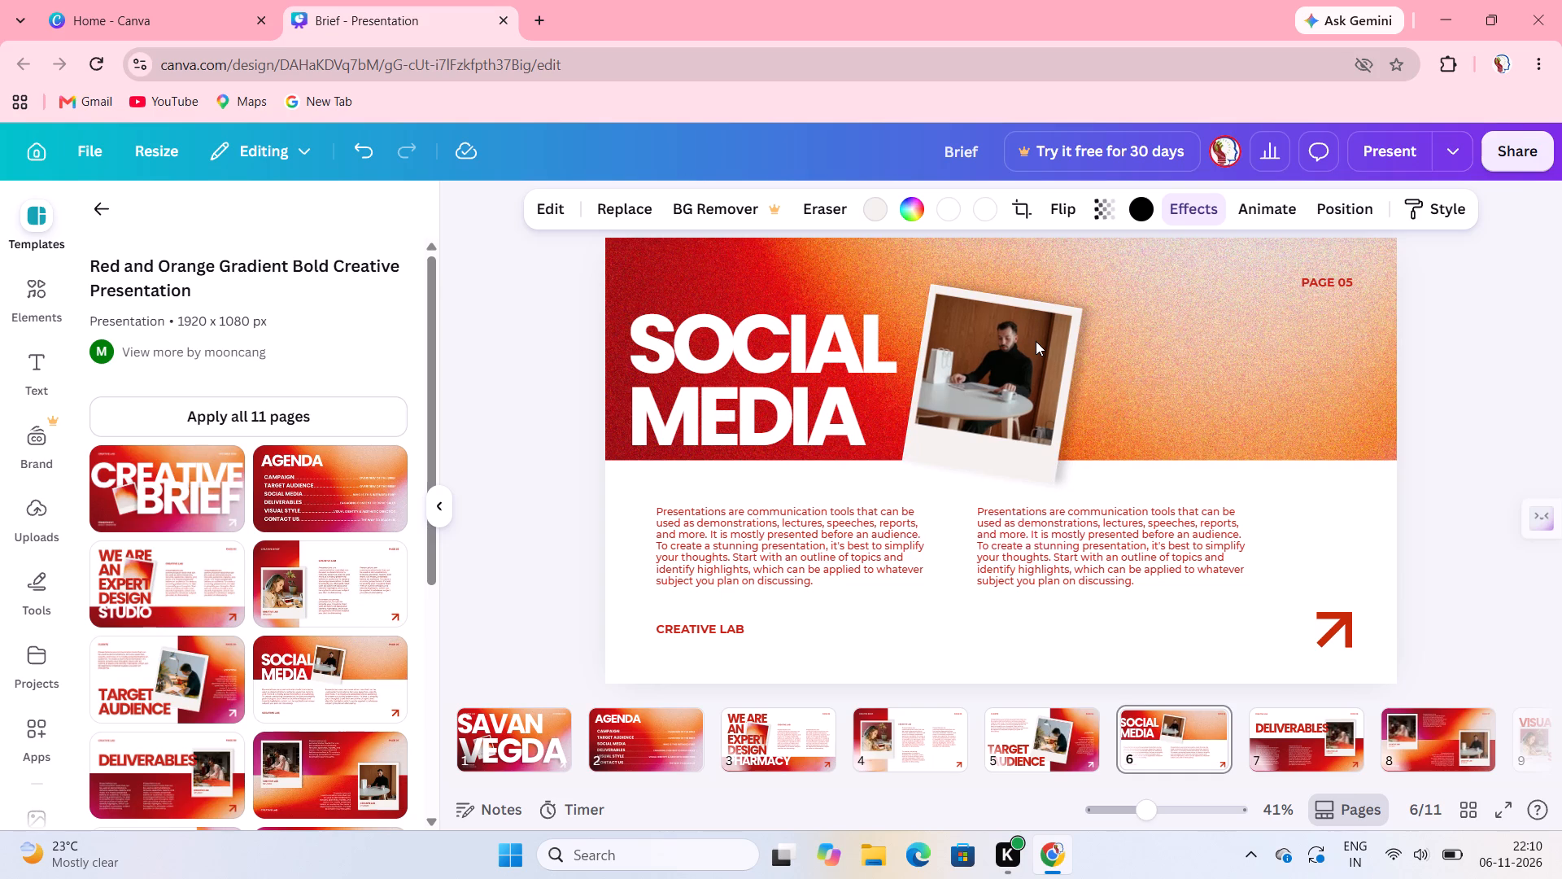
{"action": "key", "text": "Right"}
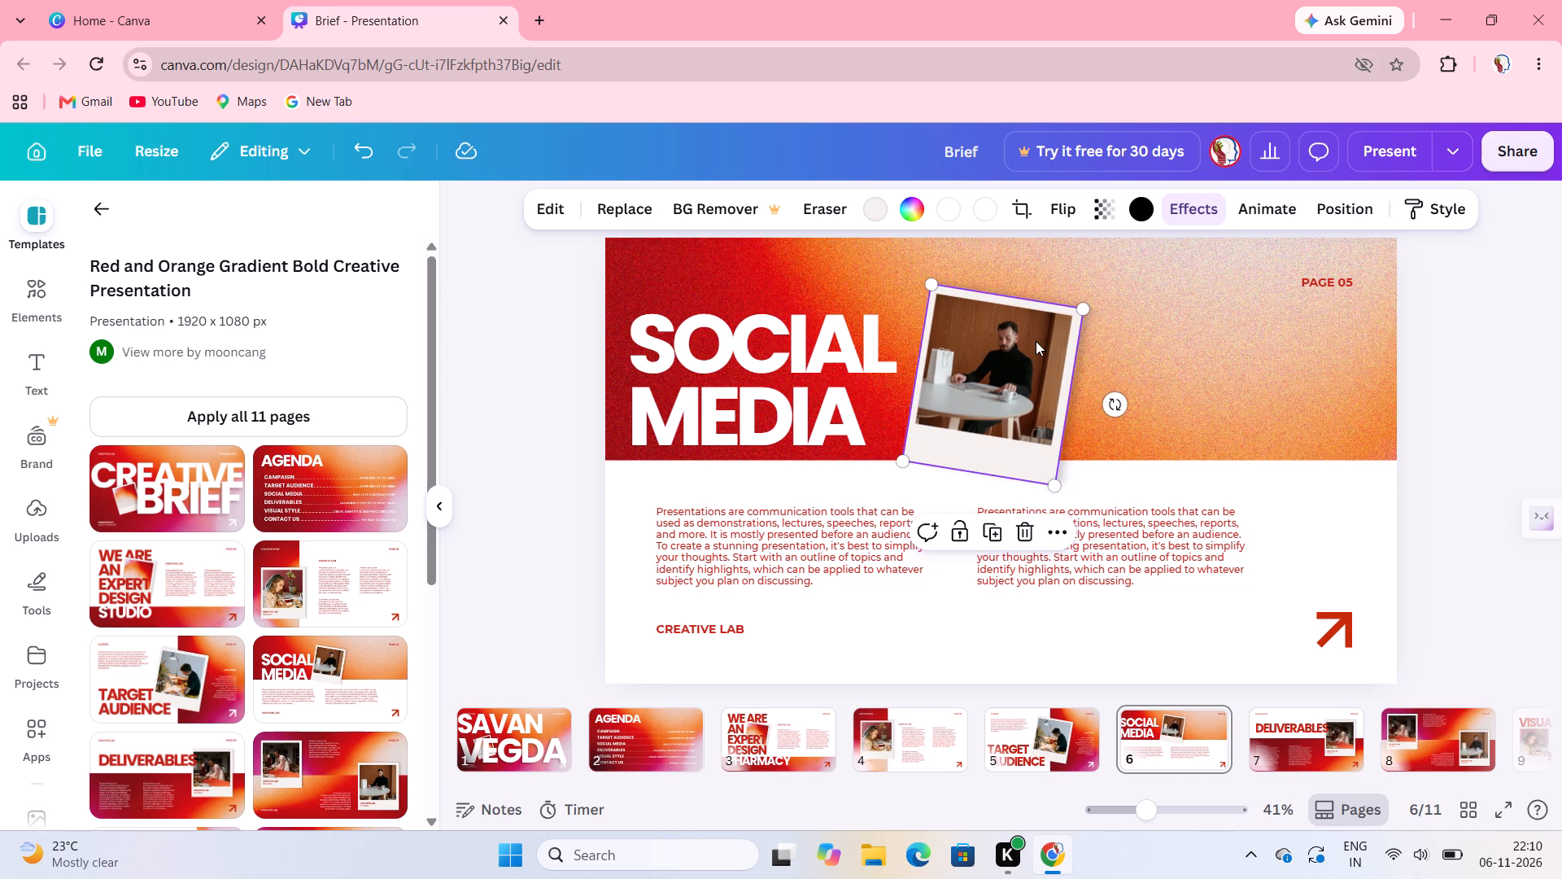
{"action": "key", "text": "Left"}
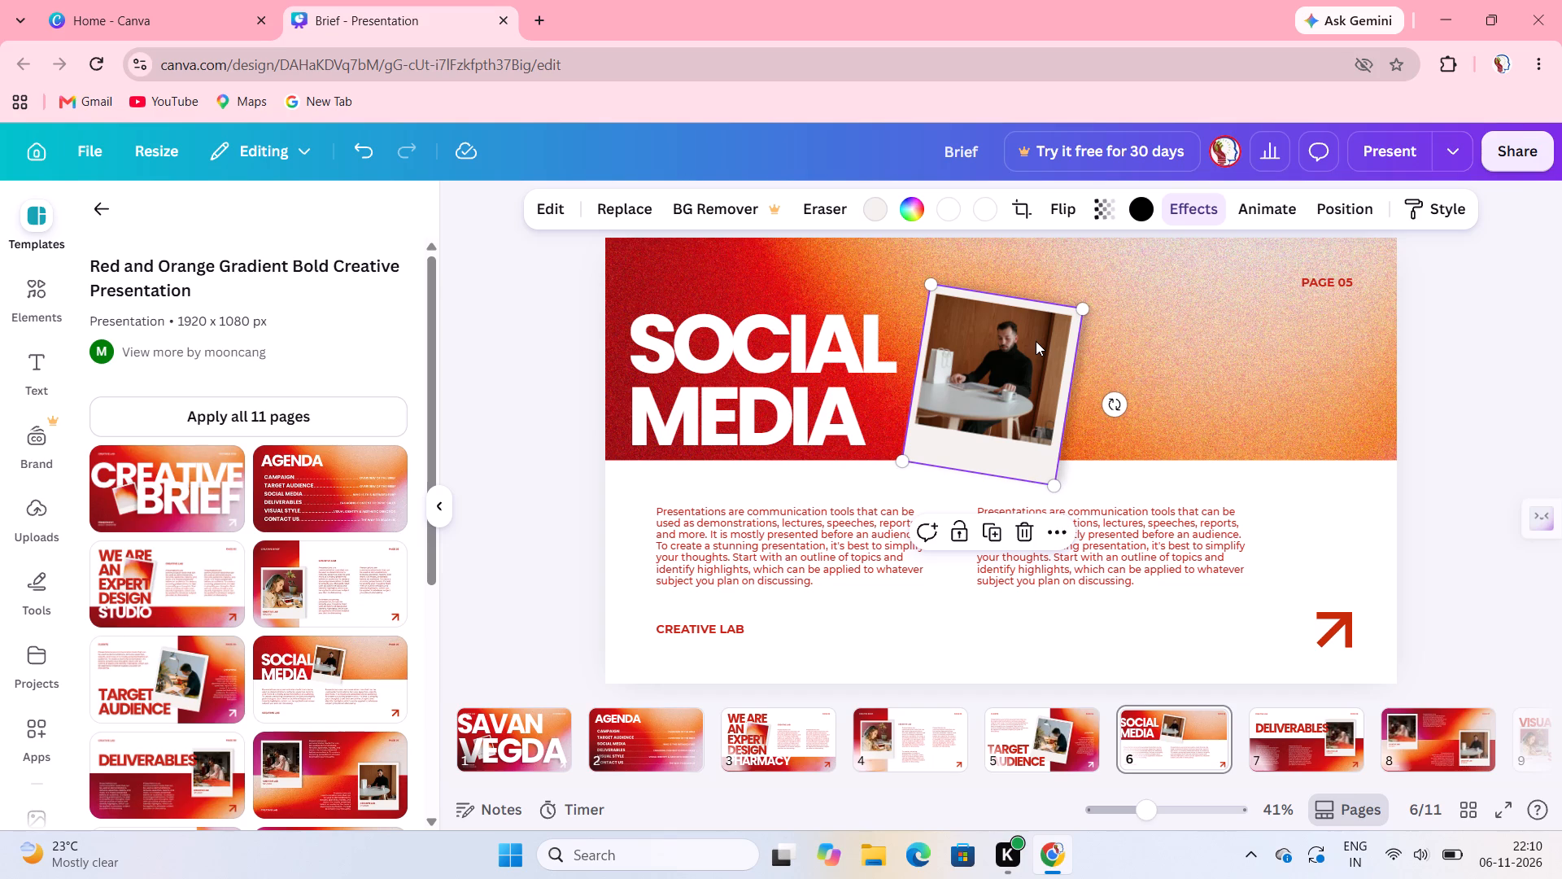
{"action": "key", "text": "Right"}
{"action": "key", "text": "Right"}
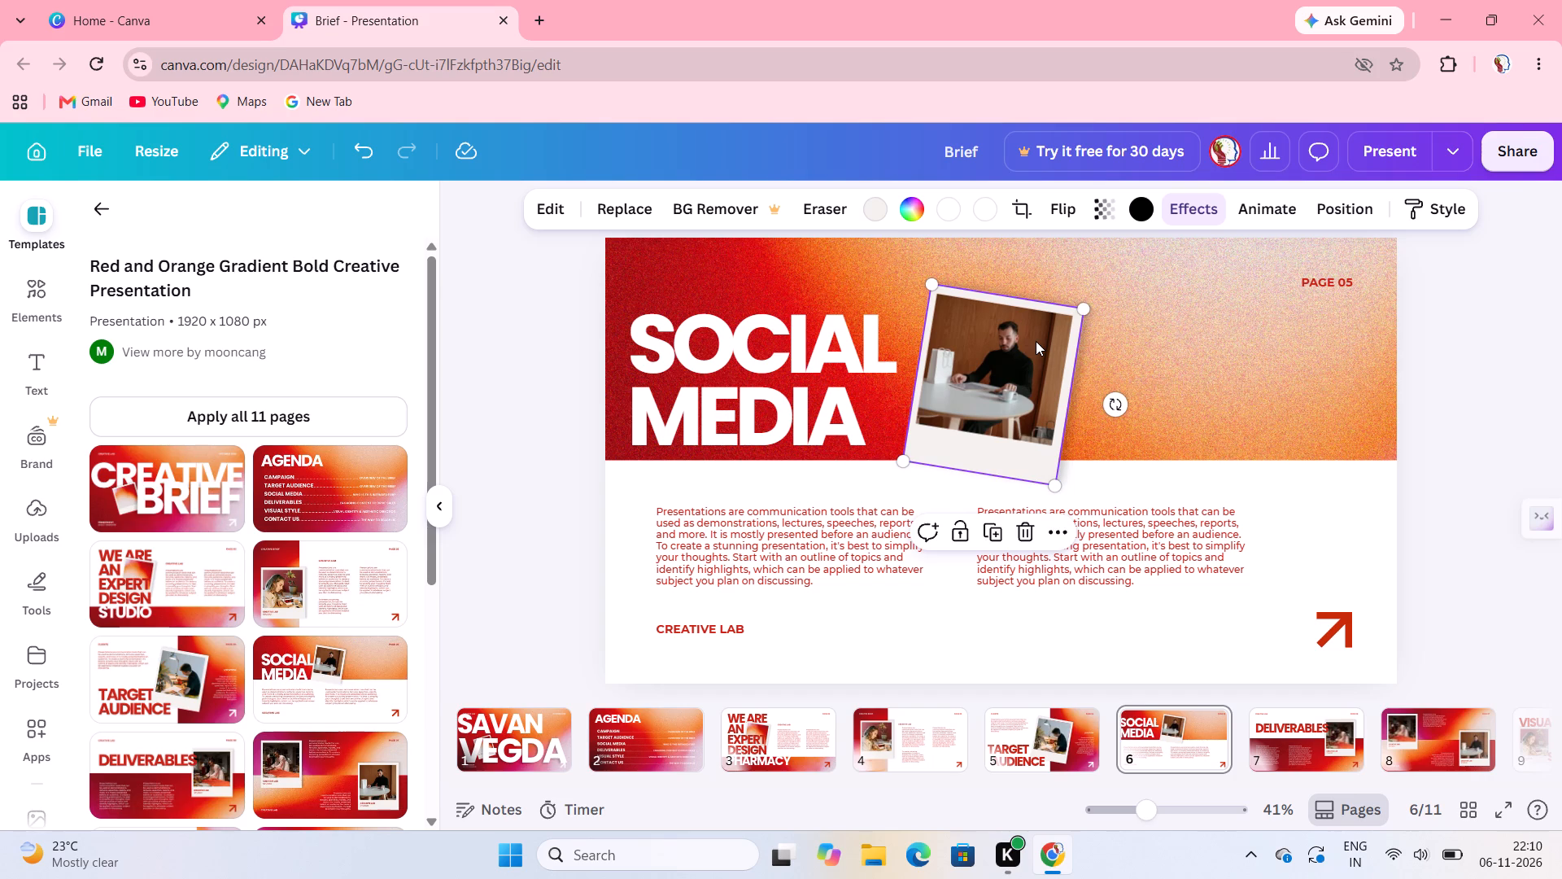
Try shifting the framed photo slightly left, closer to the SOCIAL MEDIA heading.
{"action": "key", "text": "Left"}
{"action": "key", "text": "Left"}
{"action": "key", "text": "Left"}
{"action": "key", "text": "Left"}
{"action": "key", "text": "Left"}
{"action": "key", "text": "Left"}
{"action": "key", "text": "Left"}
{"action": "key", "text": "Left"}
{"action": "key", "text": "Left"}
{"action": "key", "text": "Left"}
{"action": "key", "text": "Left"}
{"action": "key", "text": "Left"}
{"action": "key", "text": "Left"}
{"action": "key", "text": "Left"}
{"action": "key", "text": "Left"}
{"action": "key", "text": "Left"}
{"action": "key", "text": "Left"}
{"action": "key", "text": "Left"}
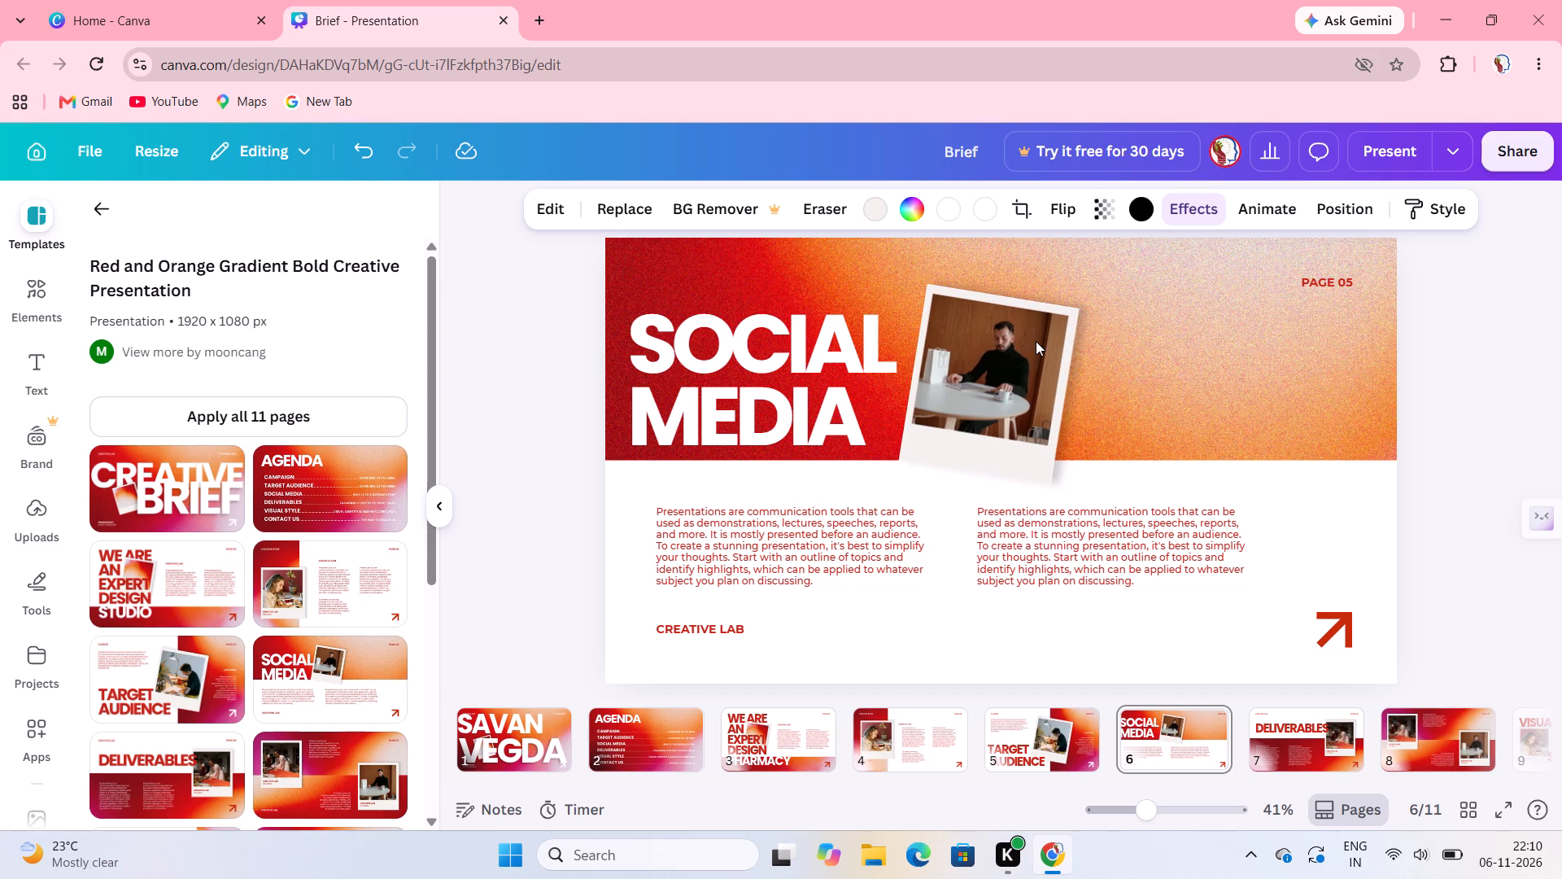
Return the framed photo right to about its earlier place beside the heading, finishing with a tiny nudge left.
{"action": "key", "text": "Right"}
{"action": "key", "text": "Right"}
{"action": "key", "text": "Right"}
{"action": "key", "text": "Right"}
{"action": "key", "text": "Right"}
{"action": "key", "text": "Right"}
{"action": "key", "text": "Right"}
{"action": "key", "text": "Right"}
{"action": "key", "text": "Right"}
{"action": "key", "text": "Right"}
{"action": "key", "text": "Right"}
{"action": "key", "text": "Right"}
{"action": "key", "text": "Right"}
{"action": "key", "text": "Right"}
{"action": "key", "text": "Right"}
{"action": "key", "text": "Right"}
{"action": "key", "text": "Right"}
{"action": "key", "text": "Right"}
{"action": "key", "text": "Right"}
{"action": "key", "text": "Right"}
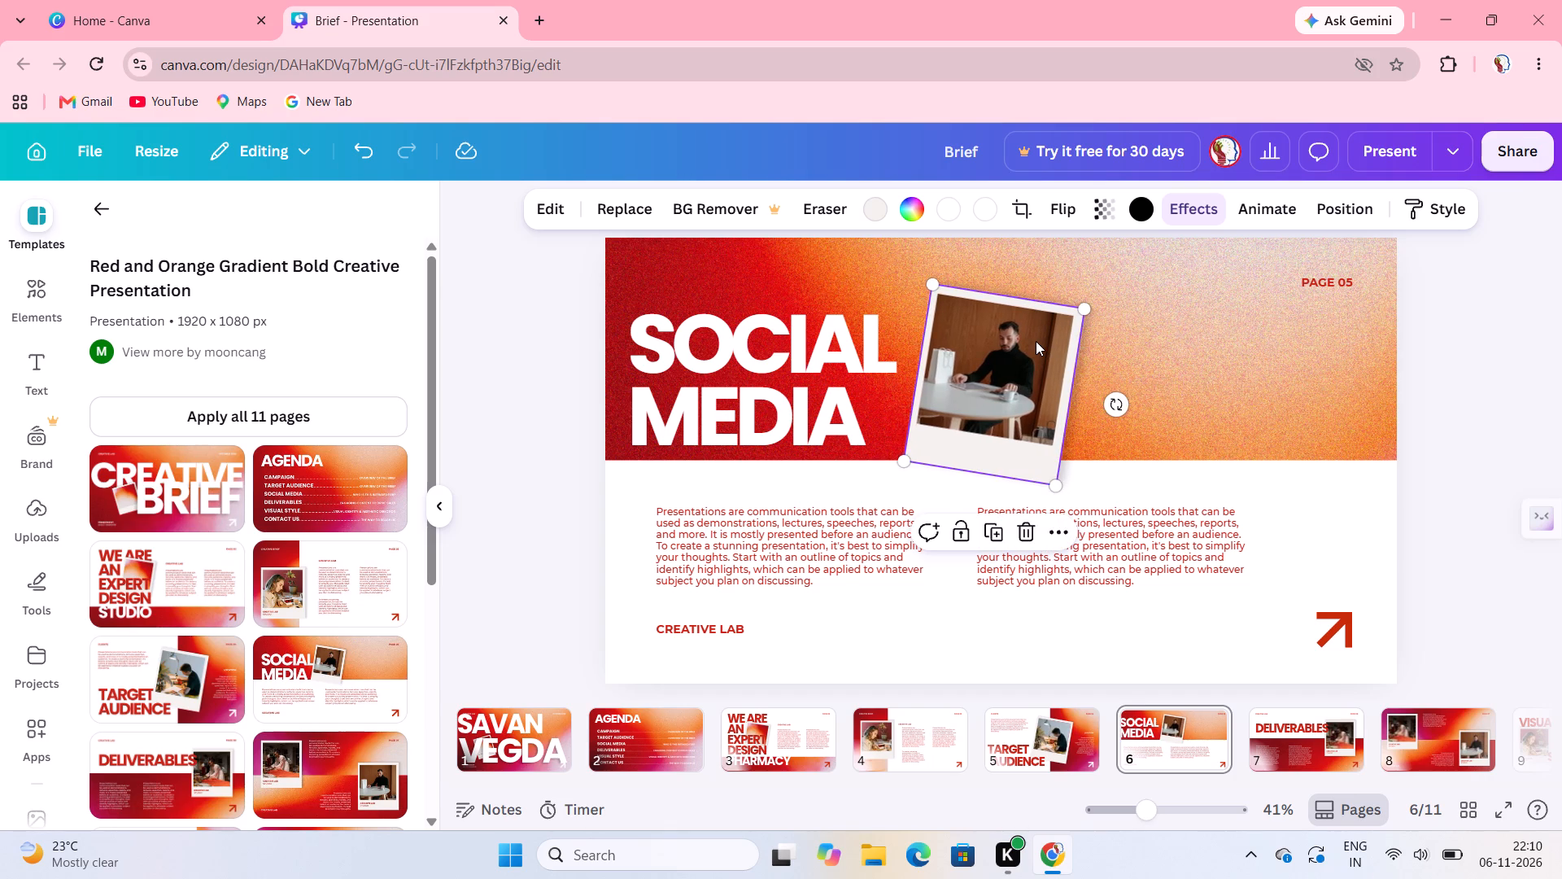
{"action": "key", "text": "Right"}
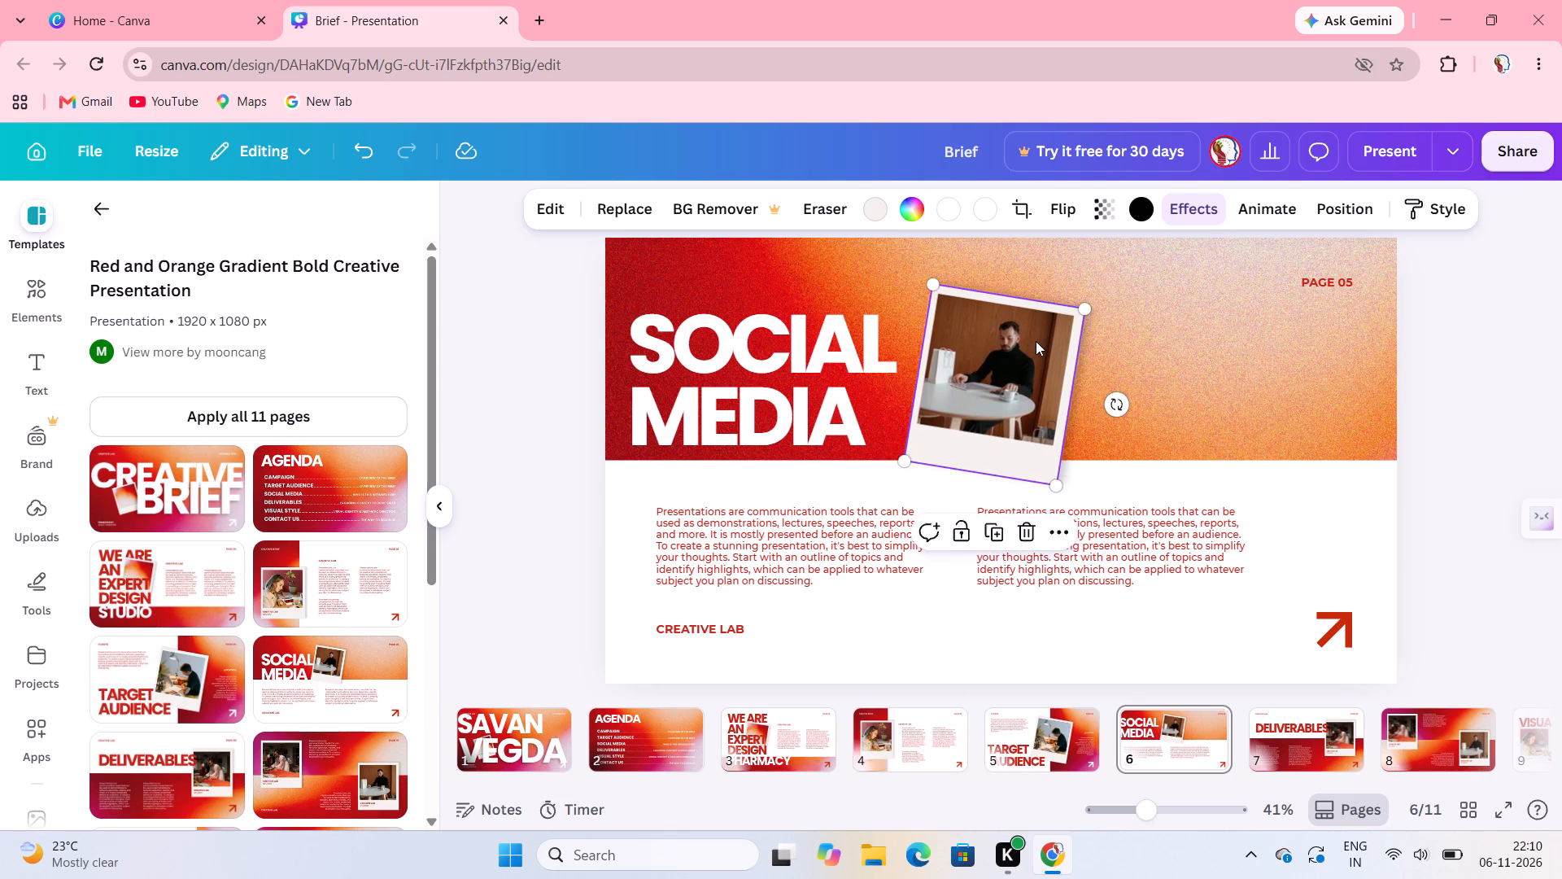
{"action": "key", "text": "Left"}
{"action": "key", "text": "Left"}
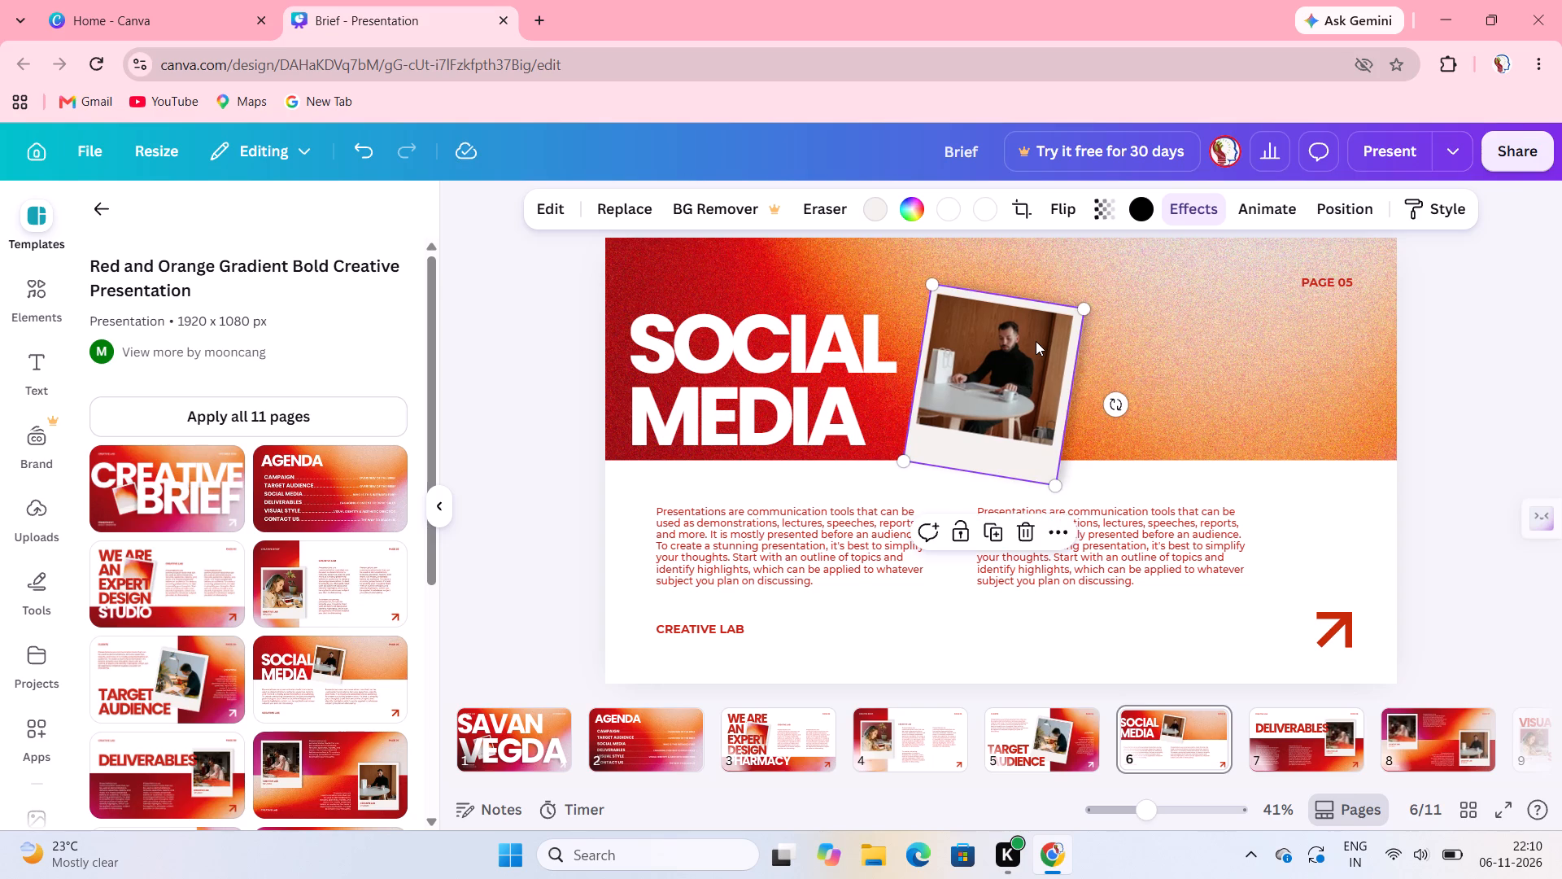
Nudge the framed photo on slide 6 slightly left, closer to the SOCIAL MEDIA heading.
{"action": "key", "text": "Left"}
{"action": "key", "text": "Left"}
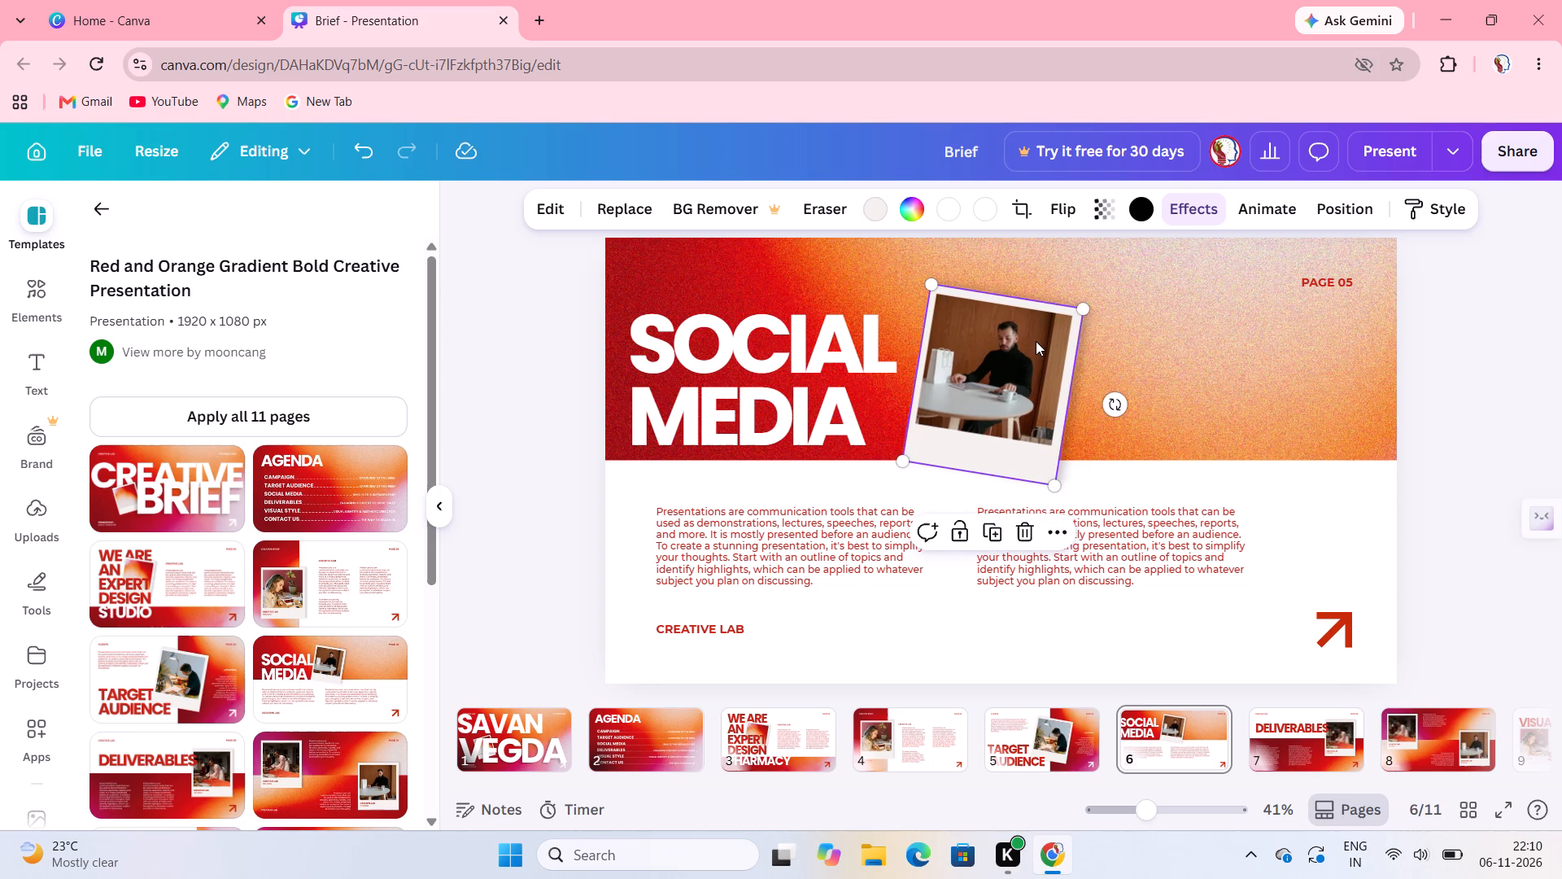
{"action": "key", "text": "Left"}
{"action": "key", "text": "Left"}
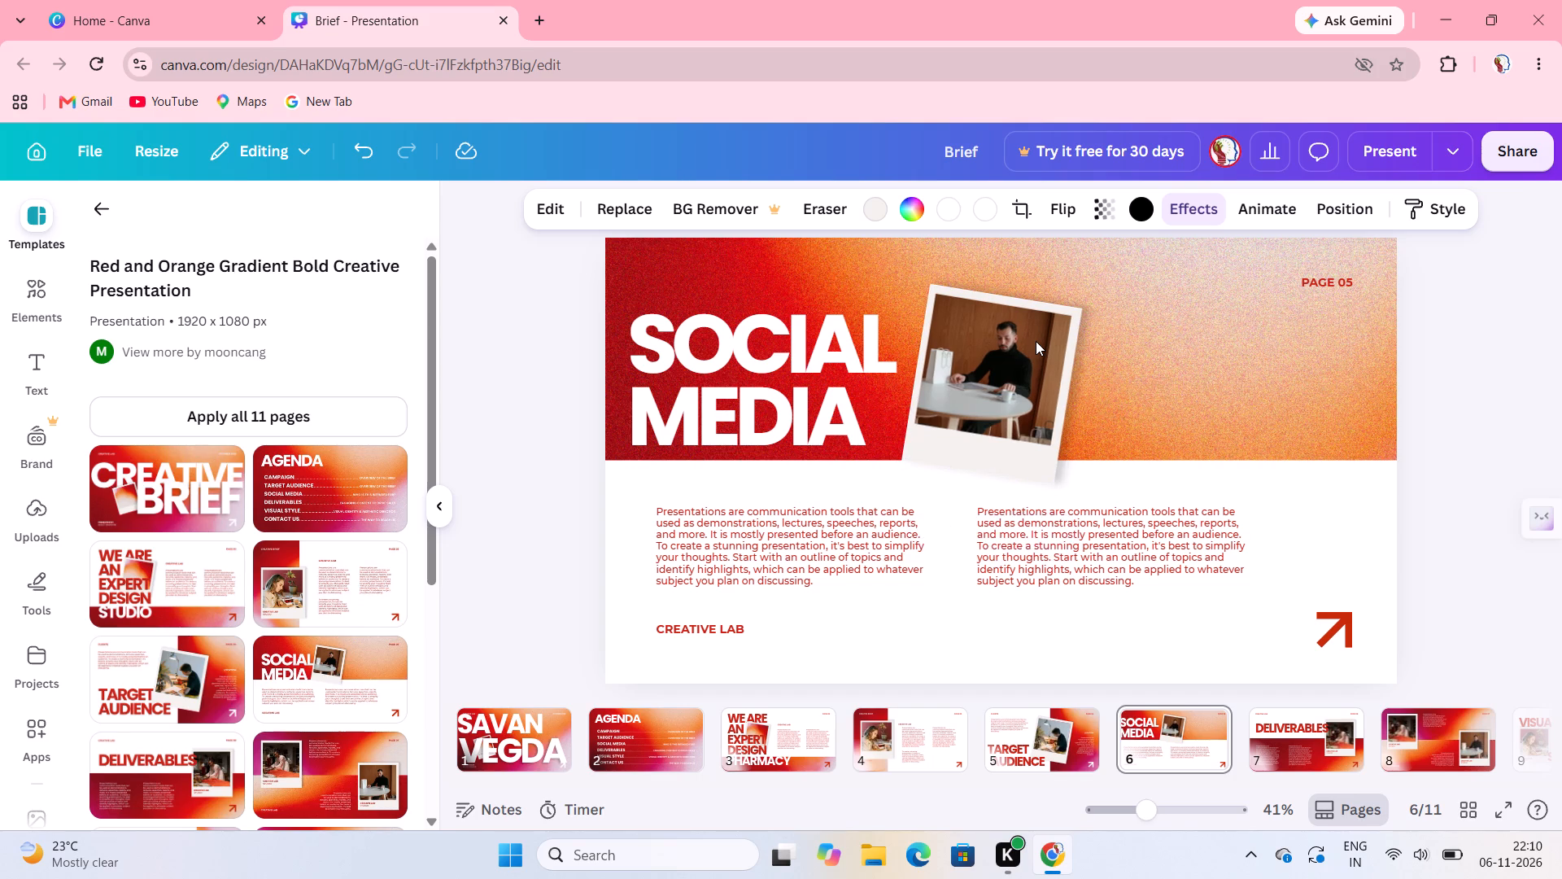
{"action": "key", "text": "Left"}
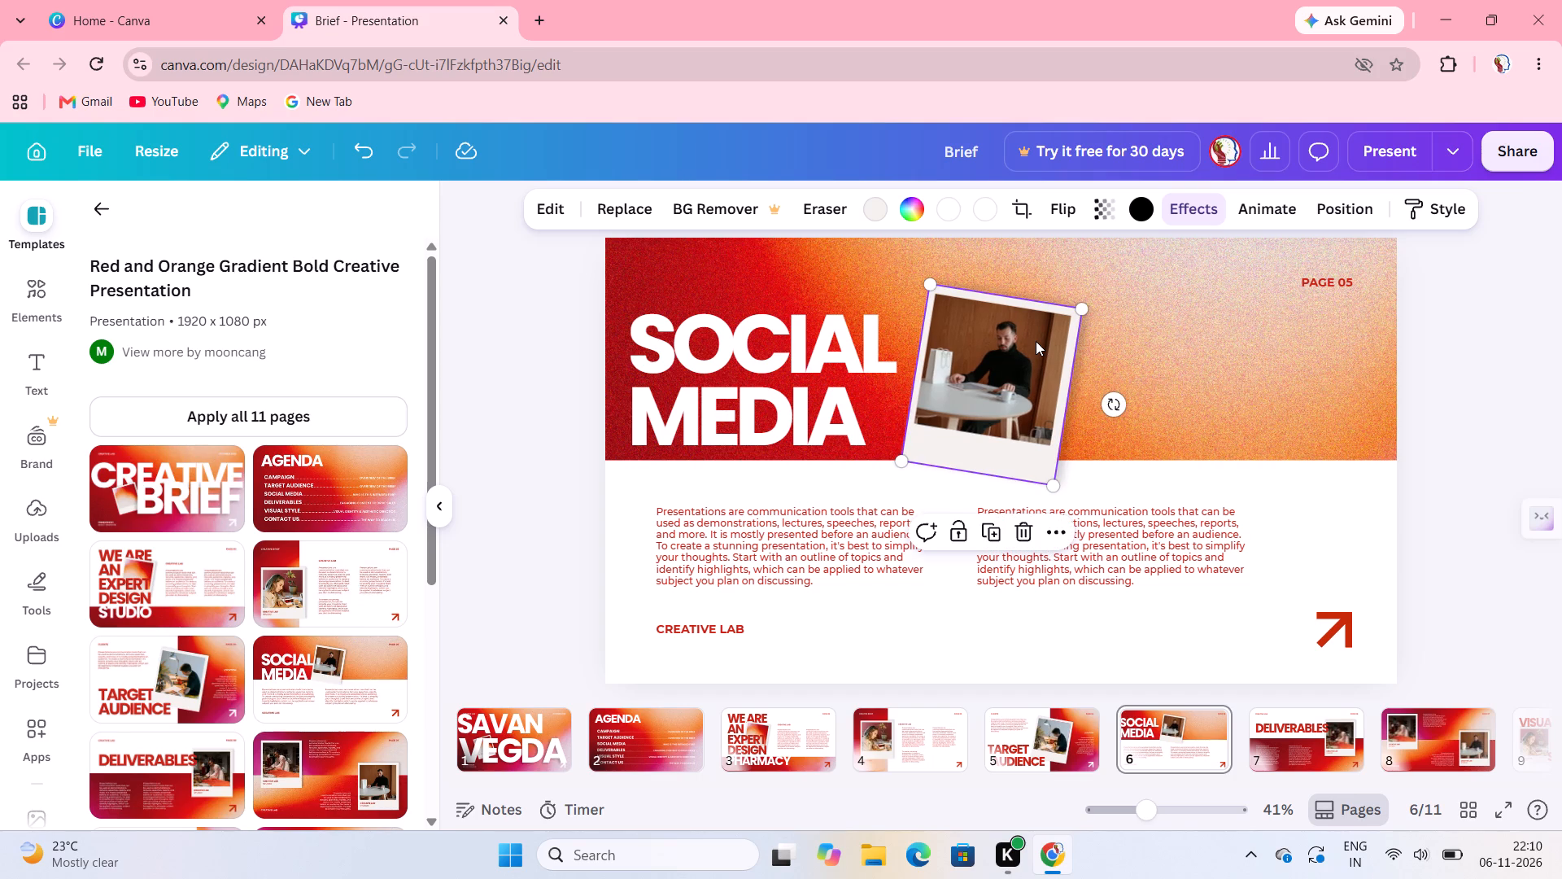
{"action": "key", "text": "Left"}
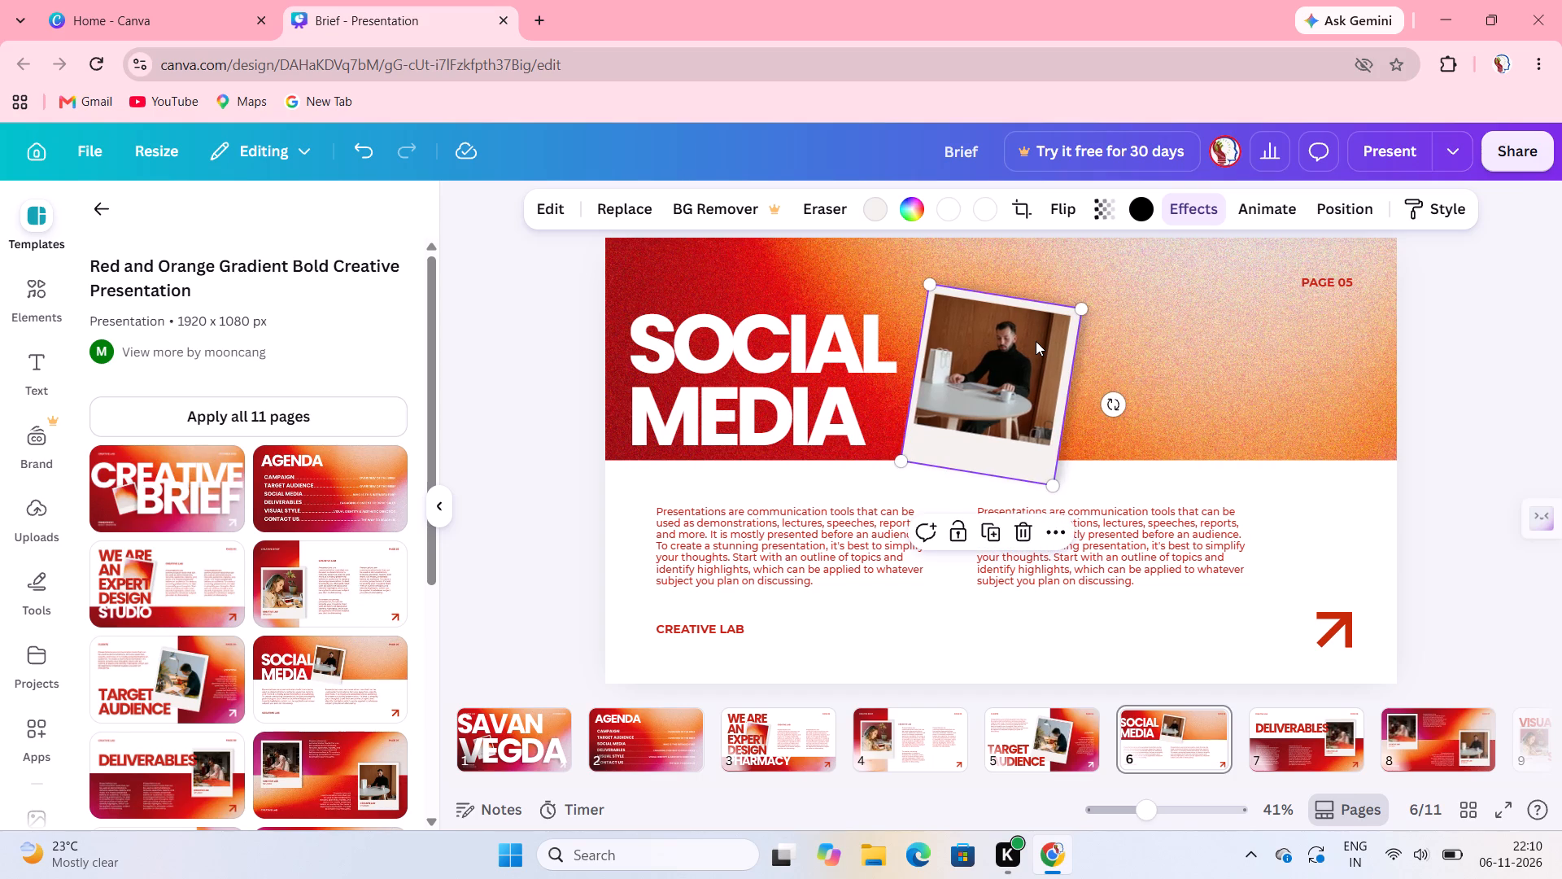
{"action": "key", "text": "Left"}
{"action": "key", "text": "Left"}
{"action": "key", "text": "Left"}
{"action": "key", "text": "Left"}
{"action": "key", "text": "Left"}
{"action": "key", "text": "Left"}
{"action": "key", "text": "Left"}
{"action": "key", "text": "Left"}
{"action": "key", "text": "Left"}
{"action": "key", "text": "Left"}
{"action": "key", "text": "Left"}
{"action": "key", "text": "Left"}
{"action": "key", "text": "Left"}
{"action": "key", "text": "Left"}
{"action": "key", "text": "Left"}
{"action": "key", "text": "Left"}
{"action": "key", "text": "Left"}
{"action": "key", "text": "Left"}
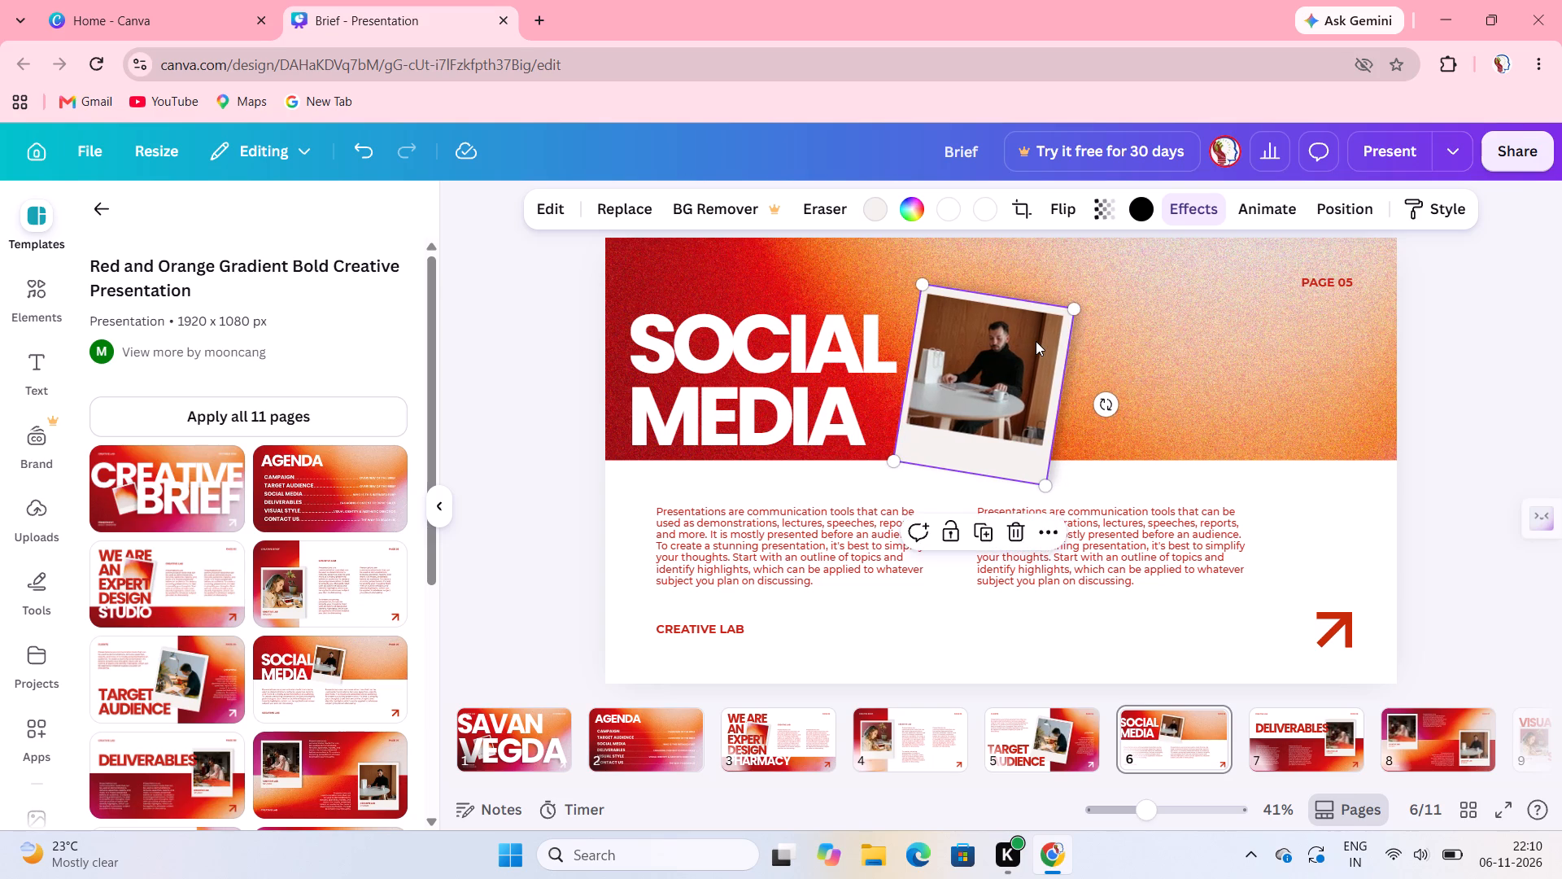
{"action": "key", "text": "Right"}
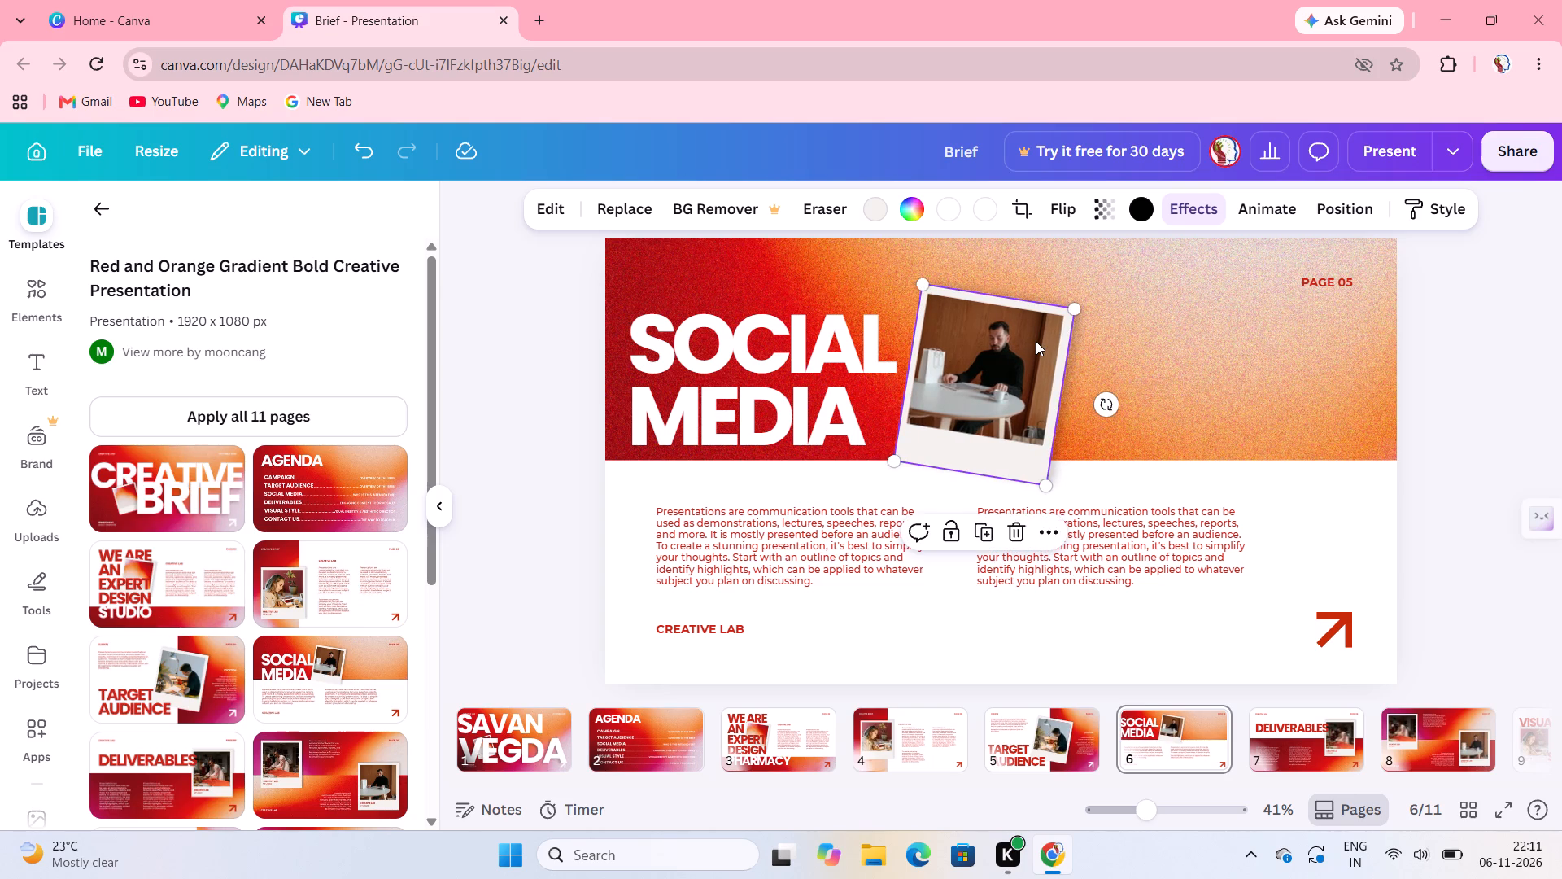
{"action": "key", "text": "Left"}
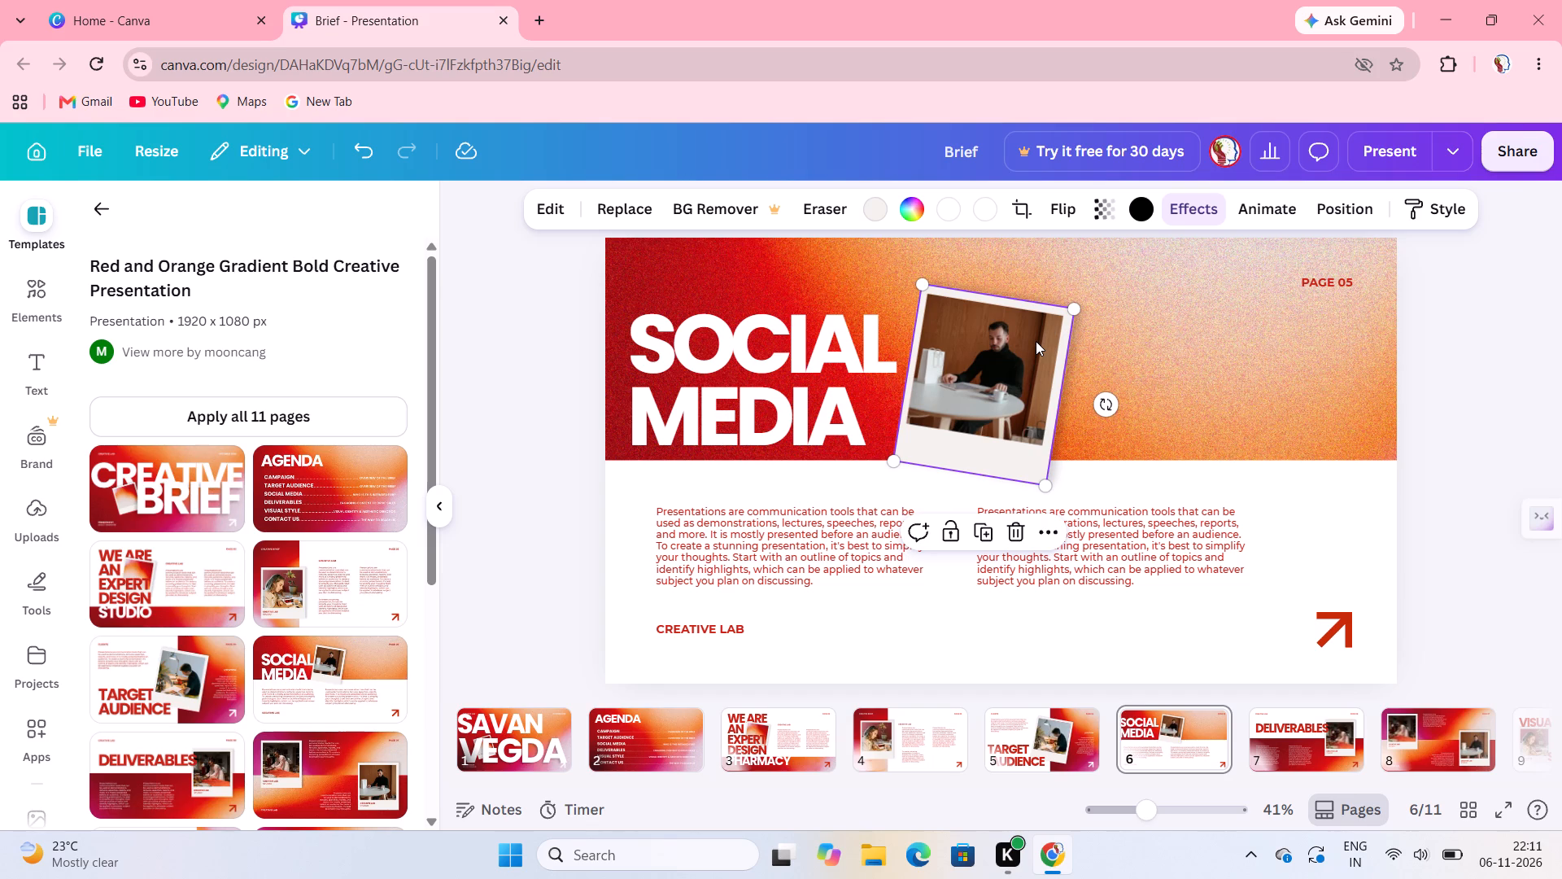
Shift the framed photo further left until its edge meets the final L of SOCIAL.
{"action": "key", "text": "Left"}
{"action": "key", "text": "Left"}
{"action": "key", "text": "Left"}
{"action": "key", "text": "Left"}
{"action": "key", "text": "Left"}
{"action": "key", "text": "Left"}
{"action": "key", "text": "Left"}
{"action": "key", "text": "Left"}
{"action": "key", "text": "Left"}
{"action": "key", "text": "Left"}
{"action": "key", "text": "Left"}
{"action": "key", "text": "Left"}
{"action": "key", "text": "Left"}
{"action": "key", "text": "Left"}
{"action": "key", "text": "Left"}
{"action": "key", "text": "Left"}
{"action": "key", "text": "Left"}
{"action": "key", "text": "Left"}
{"action": "key", "text": "Left"}
{"action": "key", "text": "Left"}
{"action": "key", "text": "Left"}
{"action": "key", "text": "Left"}
{"action": "key", "text": "Left"}
{"action": "key", "text": "Left"}
{"action": "key", "text": "Left"}
{"action": "key", "text": "Left"}
{"action": "key", "text": "Left"}
{"action": "key", "text": "Left"}
{"action": "key", "text": "Left"}
{"action": "key", "text": "Left"}
{"action": "key", "text": "Left"}
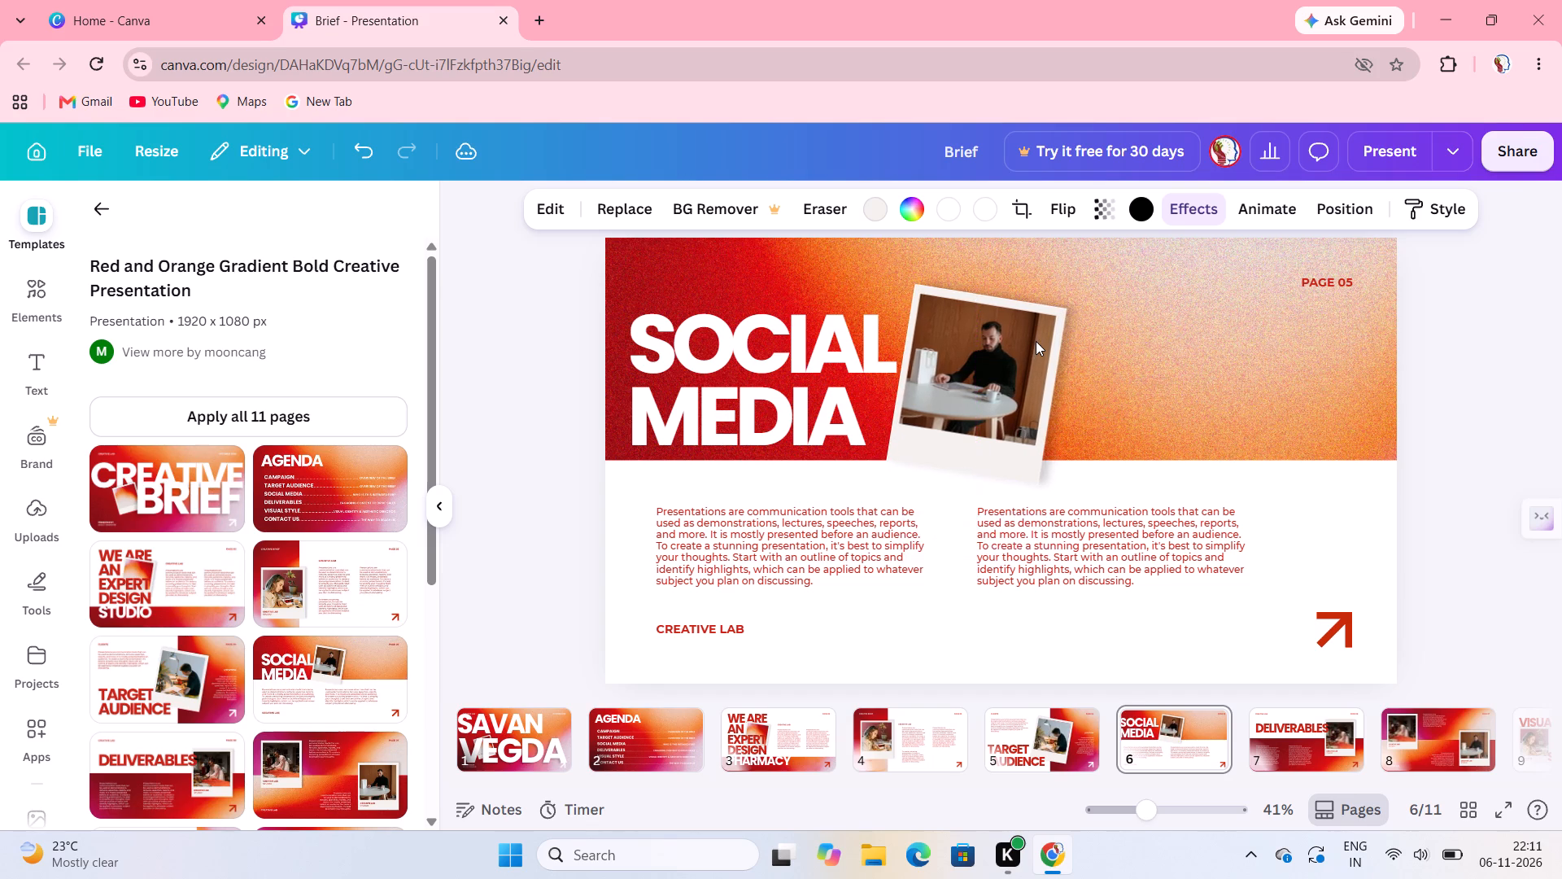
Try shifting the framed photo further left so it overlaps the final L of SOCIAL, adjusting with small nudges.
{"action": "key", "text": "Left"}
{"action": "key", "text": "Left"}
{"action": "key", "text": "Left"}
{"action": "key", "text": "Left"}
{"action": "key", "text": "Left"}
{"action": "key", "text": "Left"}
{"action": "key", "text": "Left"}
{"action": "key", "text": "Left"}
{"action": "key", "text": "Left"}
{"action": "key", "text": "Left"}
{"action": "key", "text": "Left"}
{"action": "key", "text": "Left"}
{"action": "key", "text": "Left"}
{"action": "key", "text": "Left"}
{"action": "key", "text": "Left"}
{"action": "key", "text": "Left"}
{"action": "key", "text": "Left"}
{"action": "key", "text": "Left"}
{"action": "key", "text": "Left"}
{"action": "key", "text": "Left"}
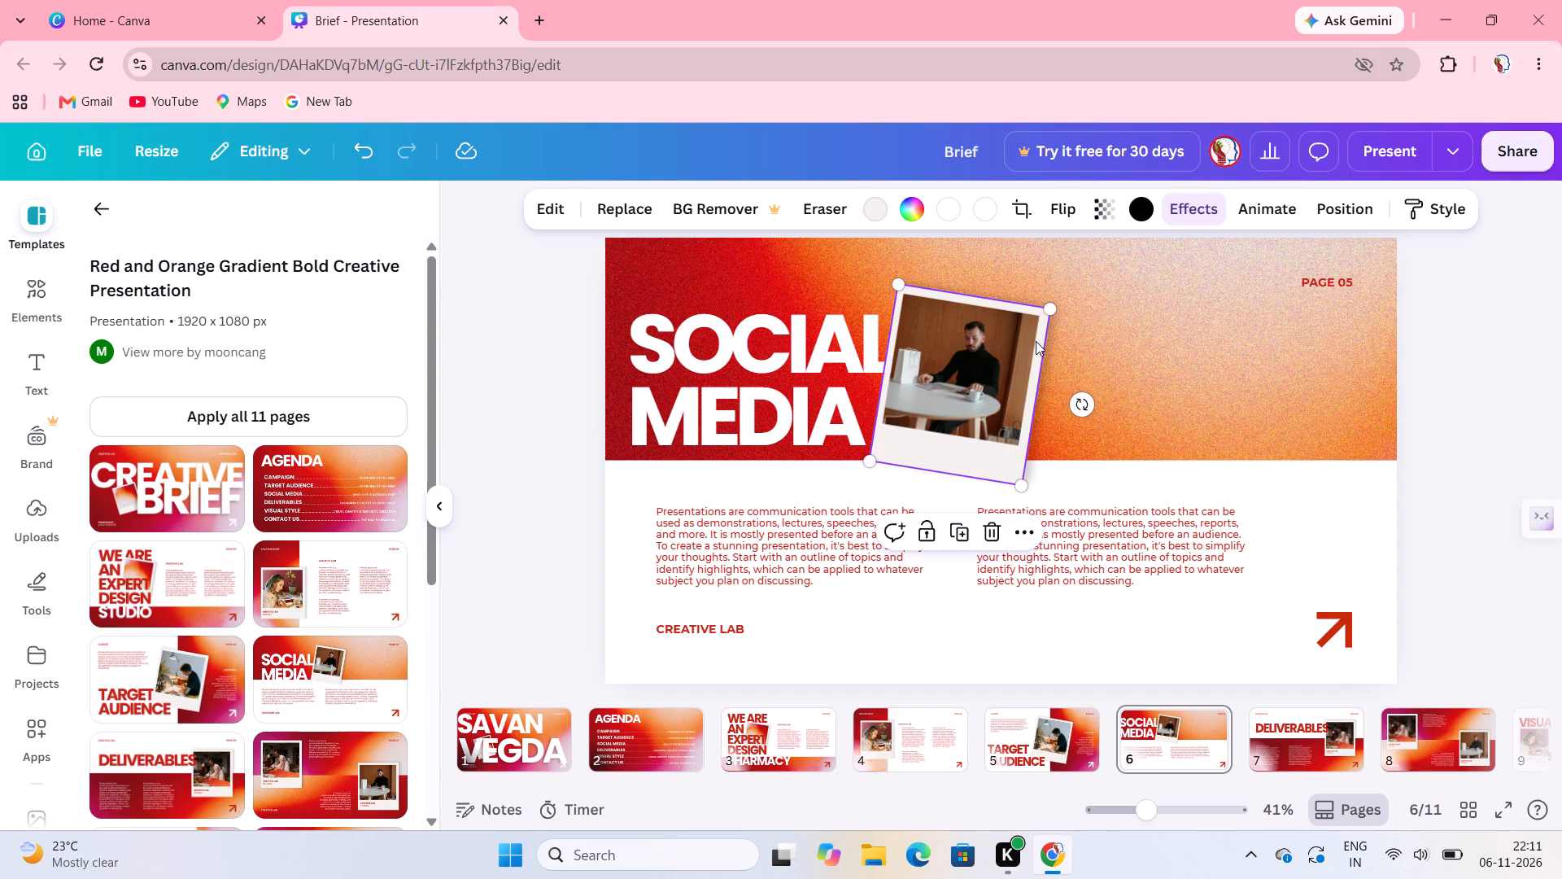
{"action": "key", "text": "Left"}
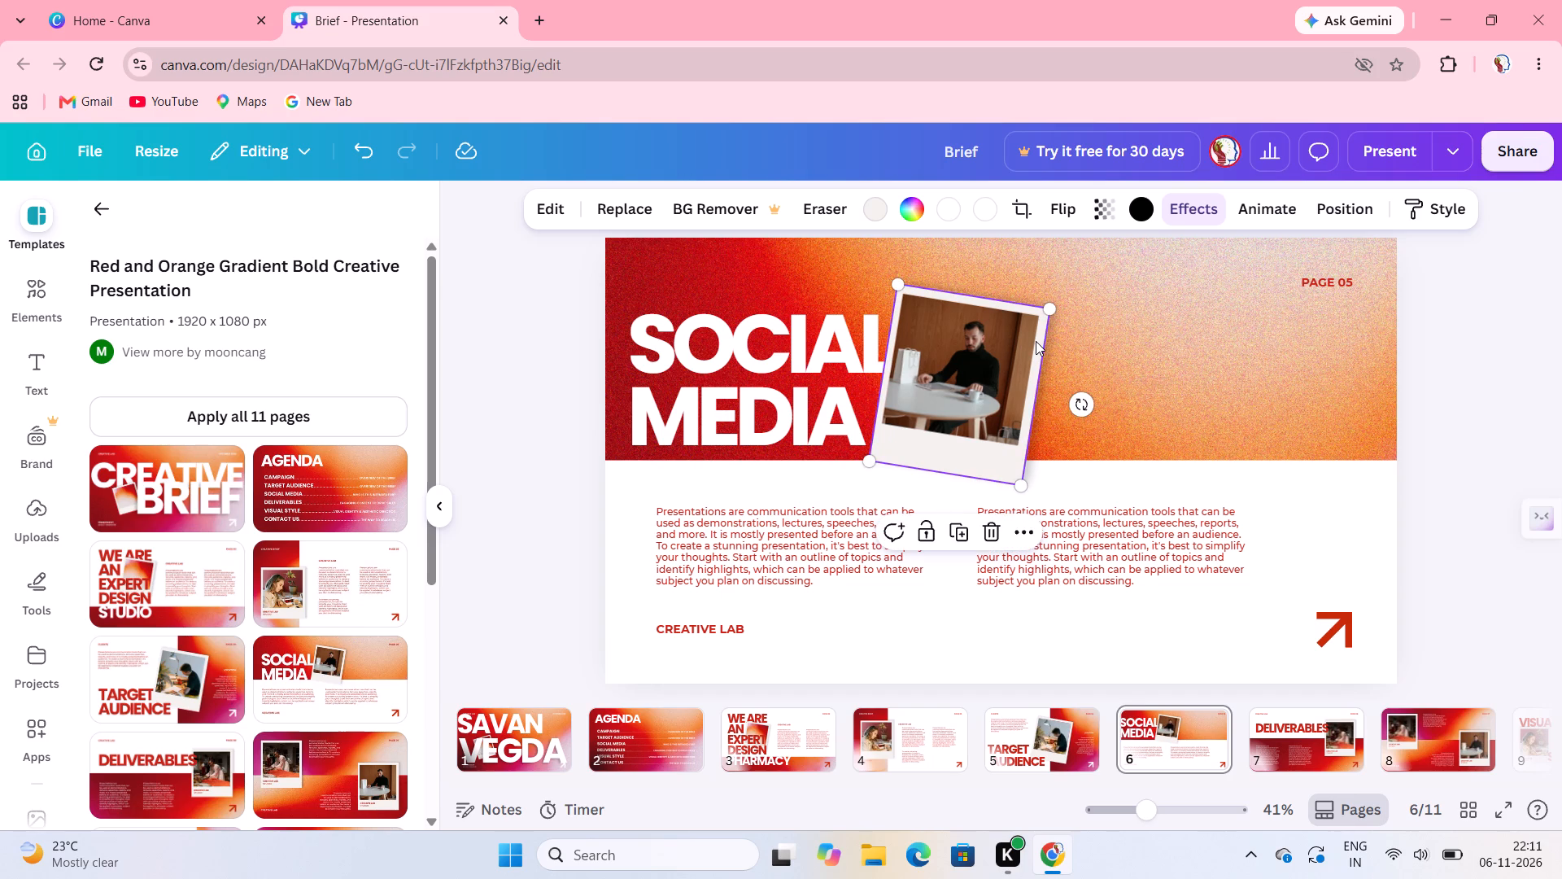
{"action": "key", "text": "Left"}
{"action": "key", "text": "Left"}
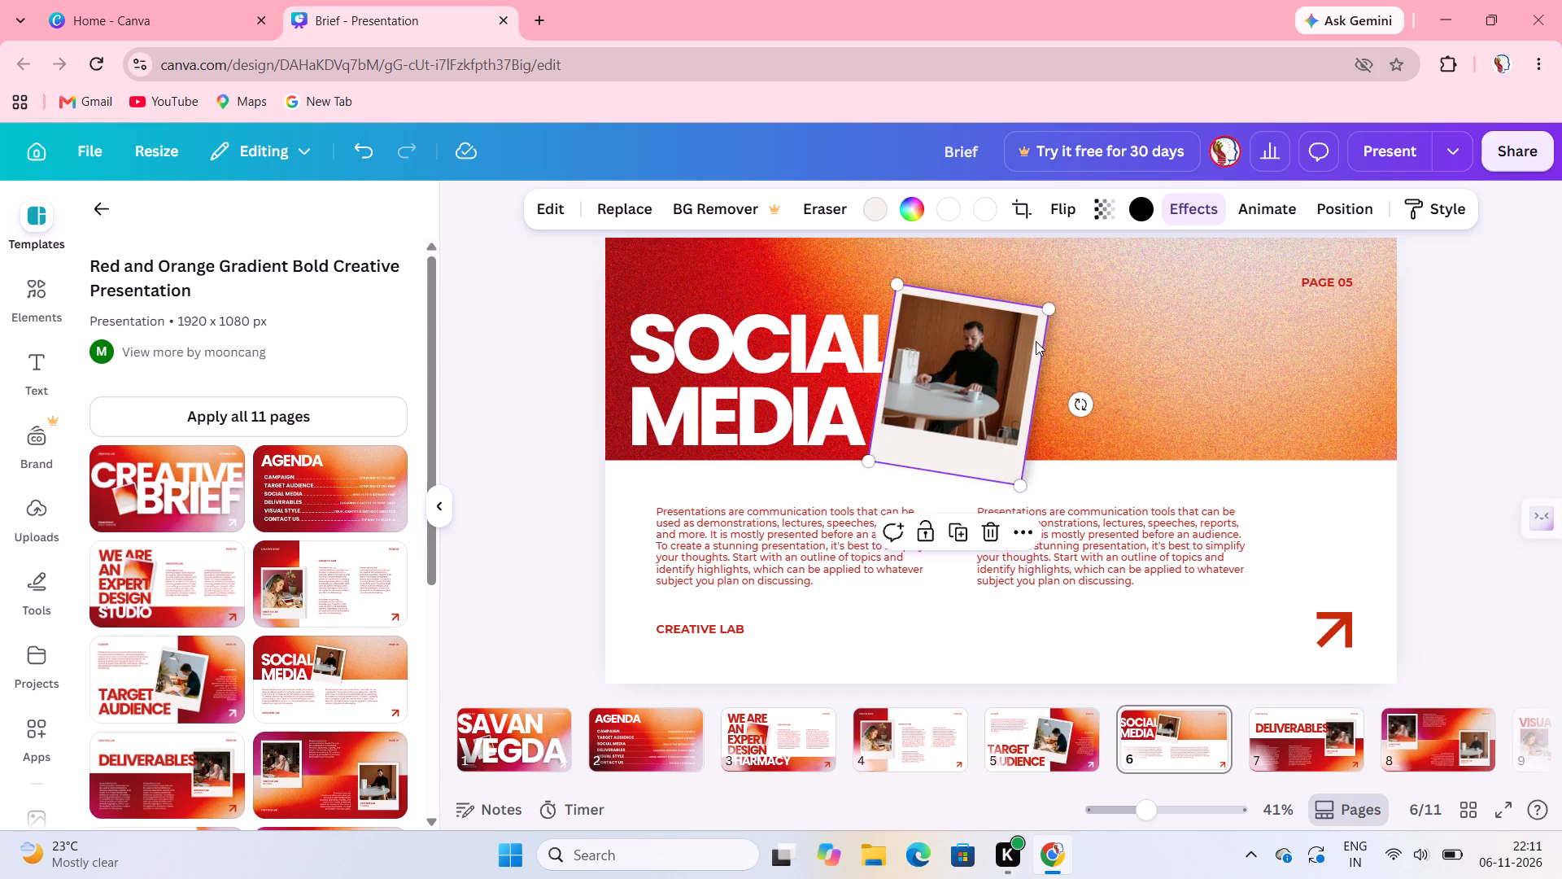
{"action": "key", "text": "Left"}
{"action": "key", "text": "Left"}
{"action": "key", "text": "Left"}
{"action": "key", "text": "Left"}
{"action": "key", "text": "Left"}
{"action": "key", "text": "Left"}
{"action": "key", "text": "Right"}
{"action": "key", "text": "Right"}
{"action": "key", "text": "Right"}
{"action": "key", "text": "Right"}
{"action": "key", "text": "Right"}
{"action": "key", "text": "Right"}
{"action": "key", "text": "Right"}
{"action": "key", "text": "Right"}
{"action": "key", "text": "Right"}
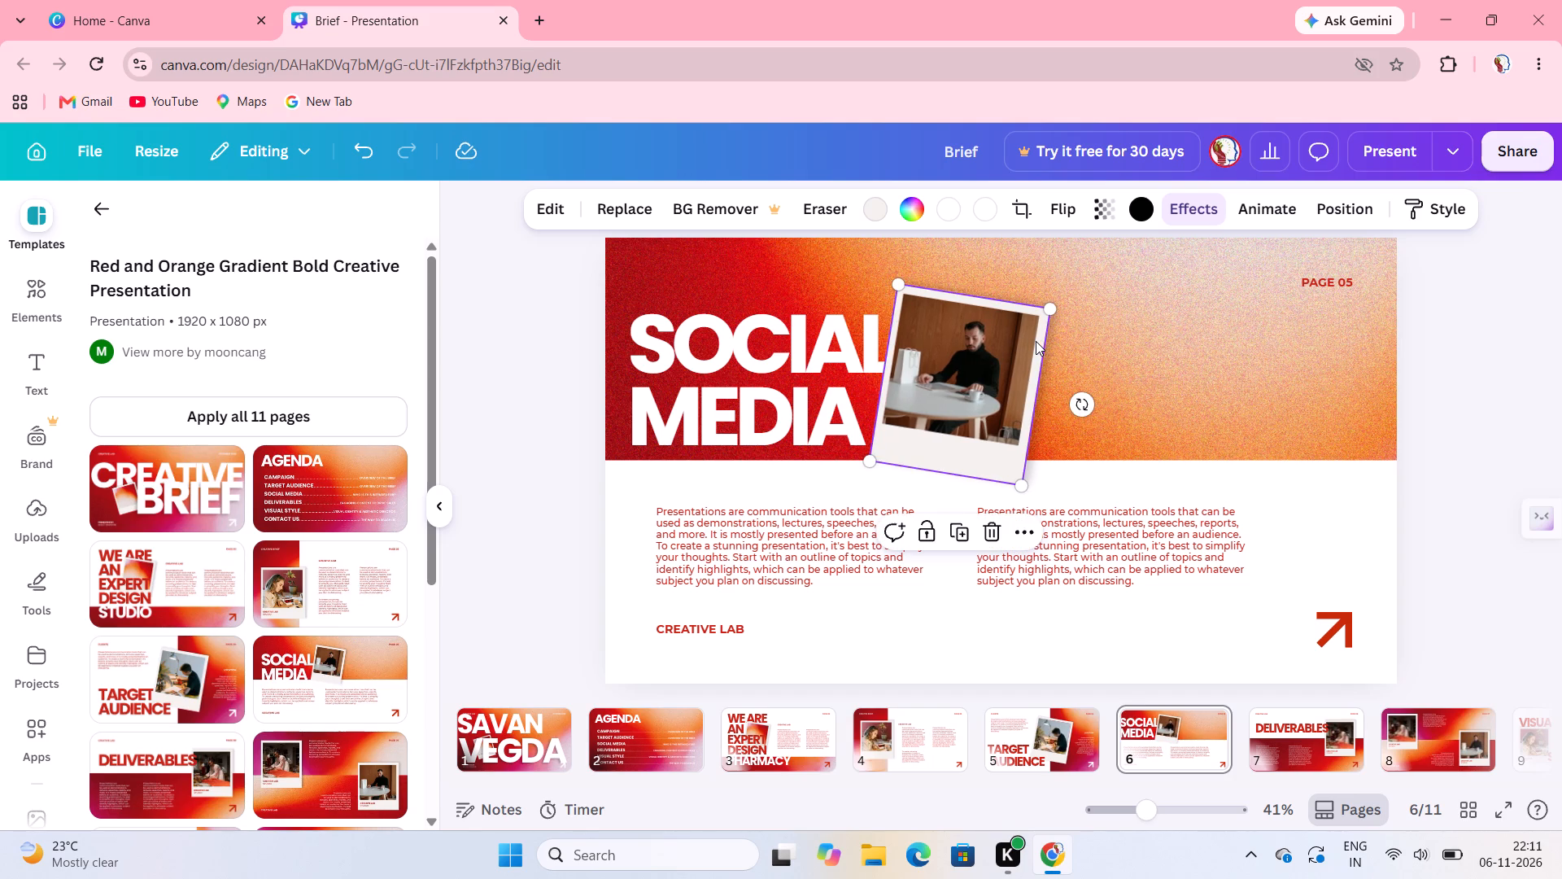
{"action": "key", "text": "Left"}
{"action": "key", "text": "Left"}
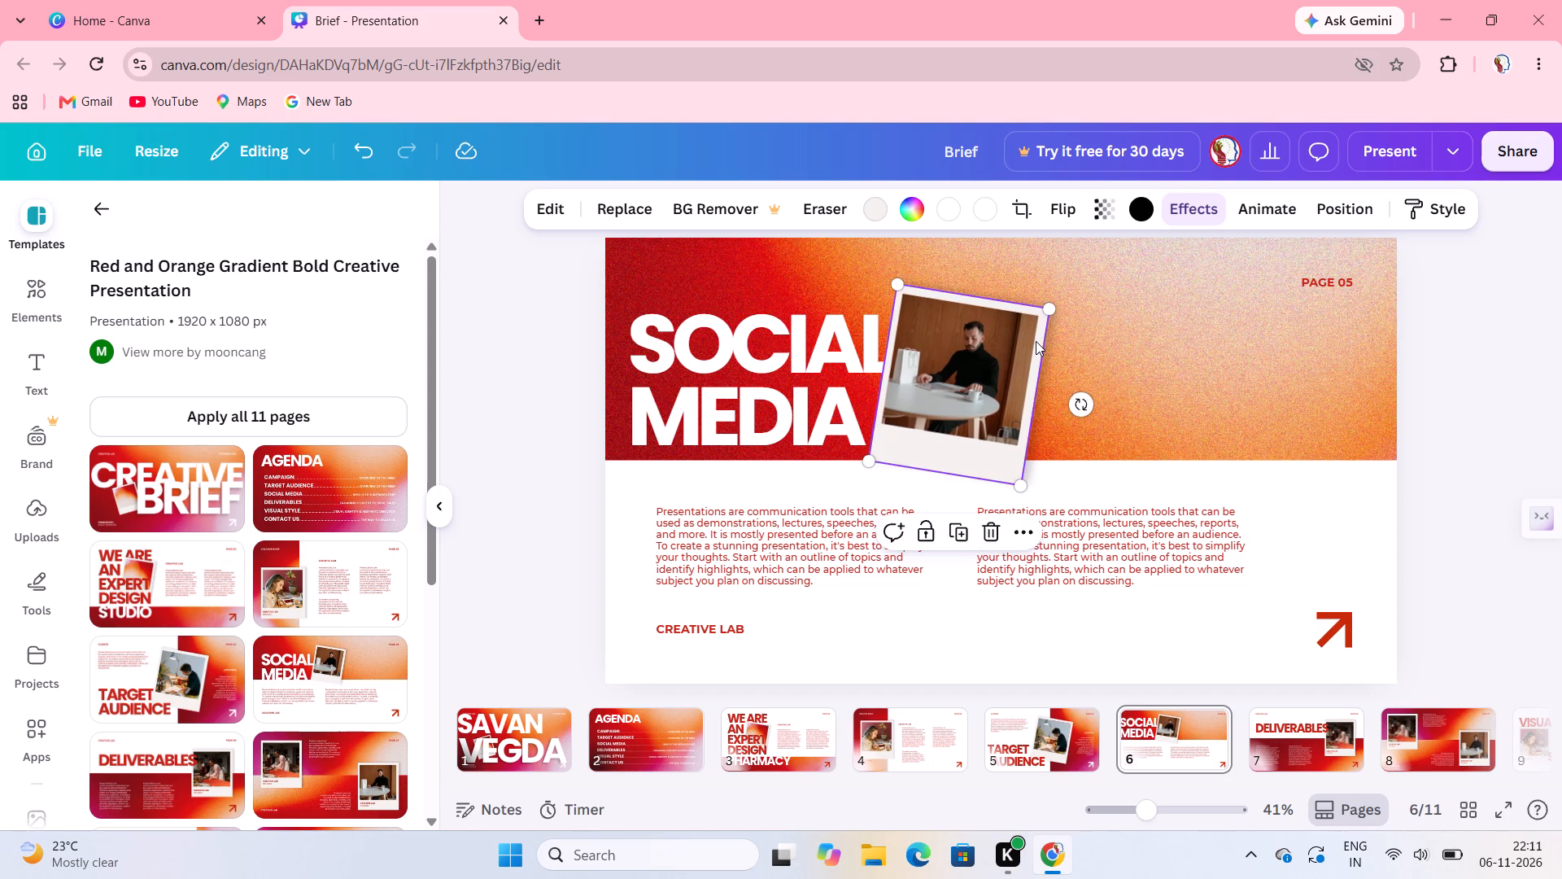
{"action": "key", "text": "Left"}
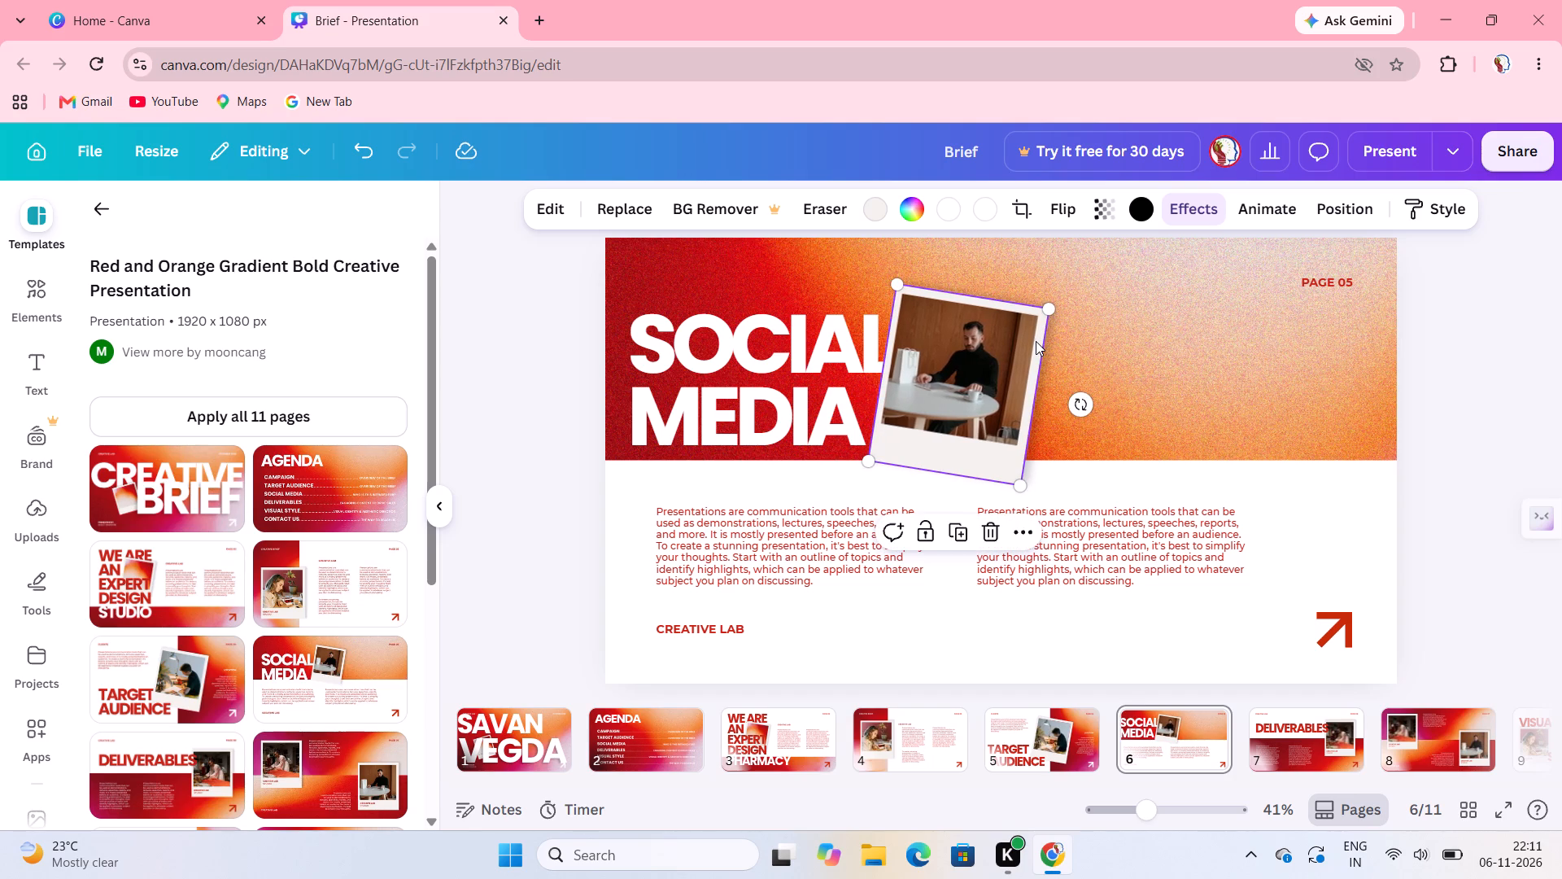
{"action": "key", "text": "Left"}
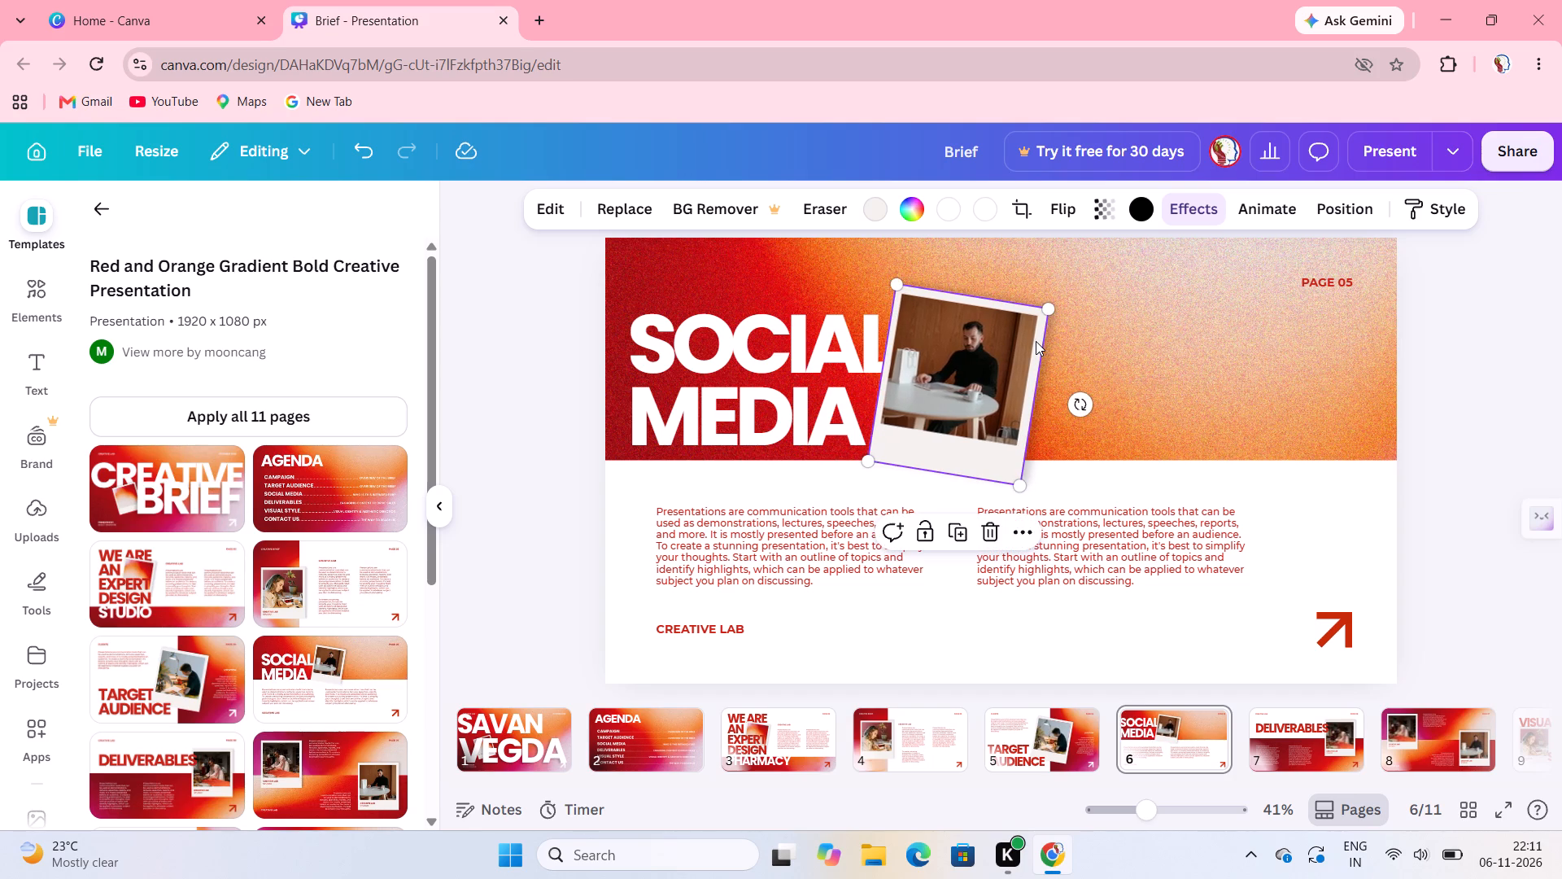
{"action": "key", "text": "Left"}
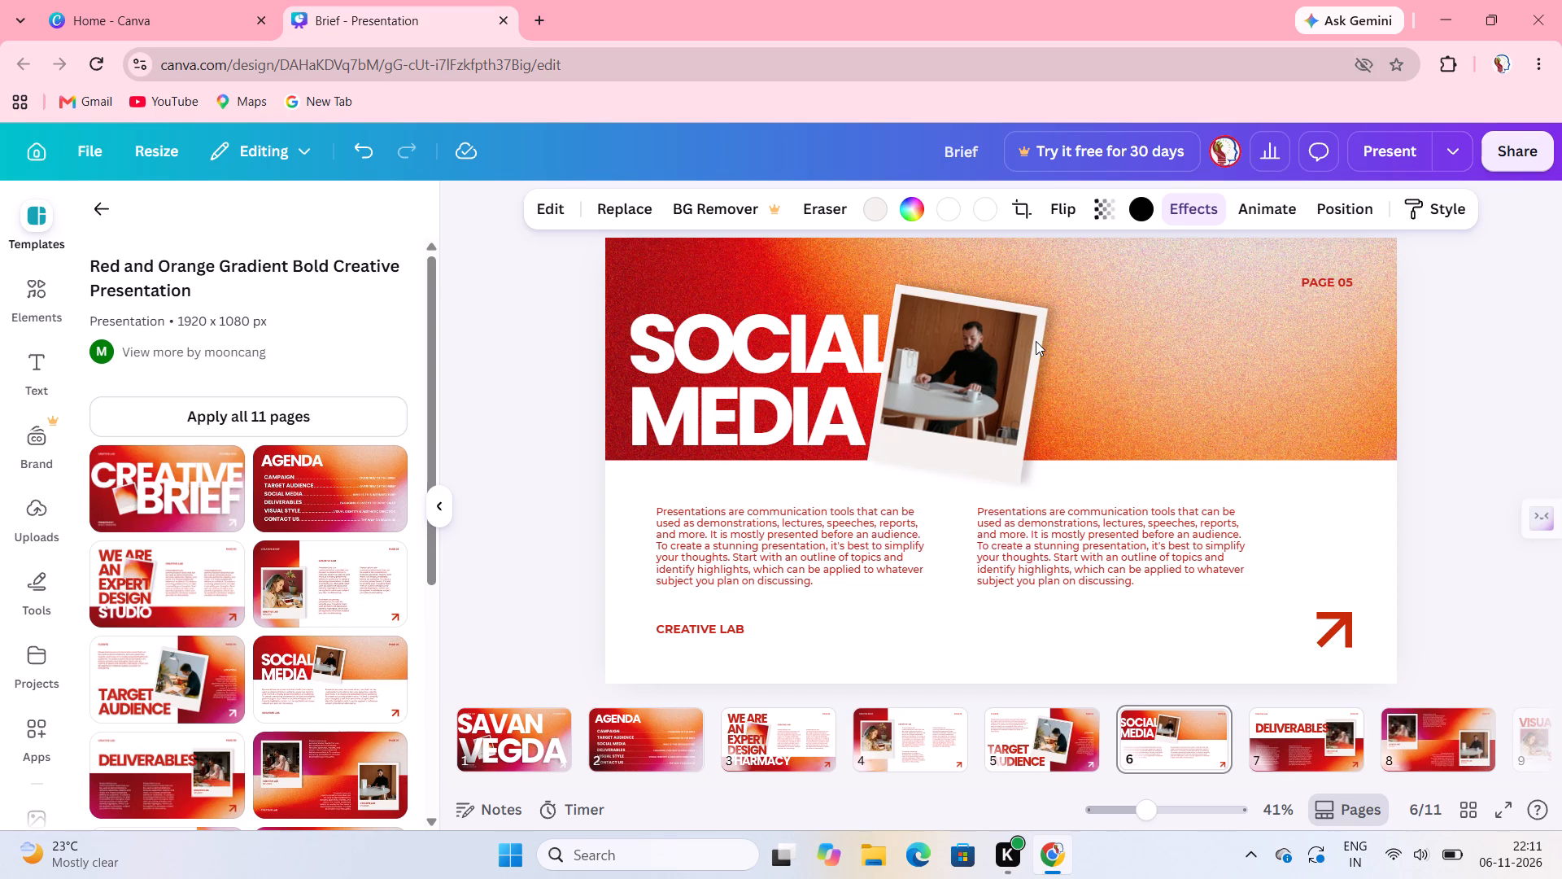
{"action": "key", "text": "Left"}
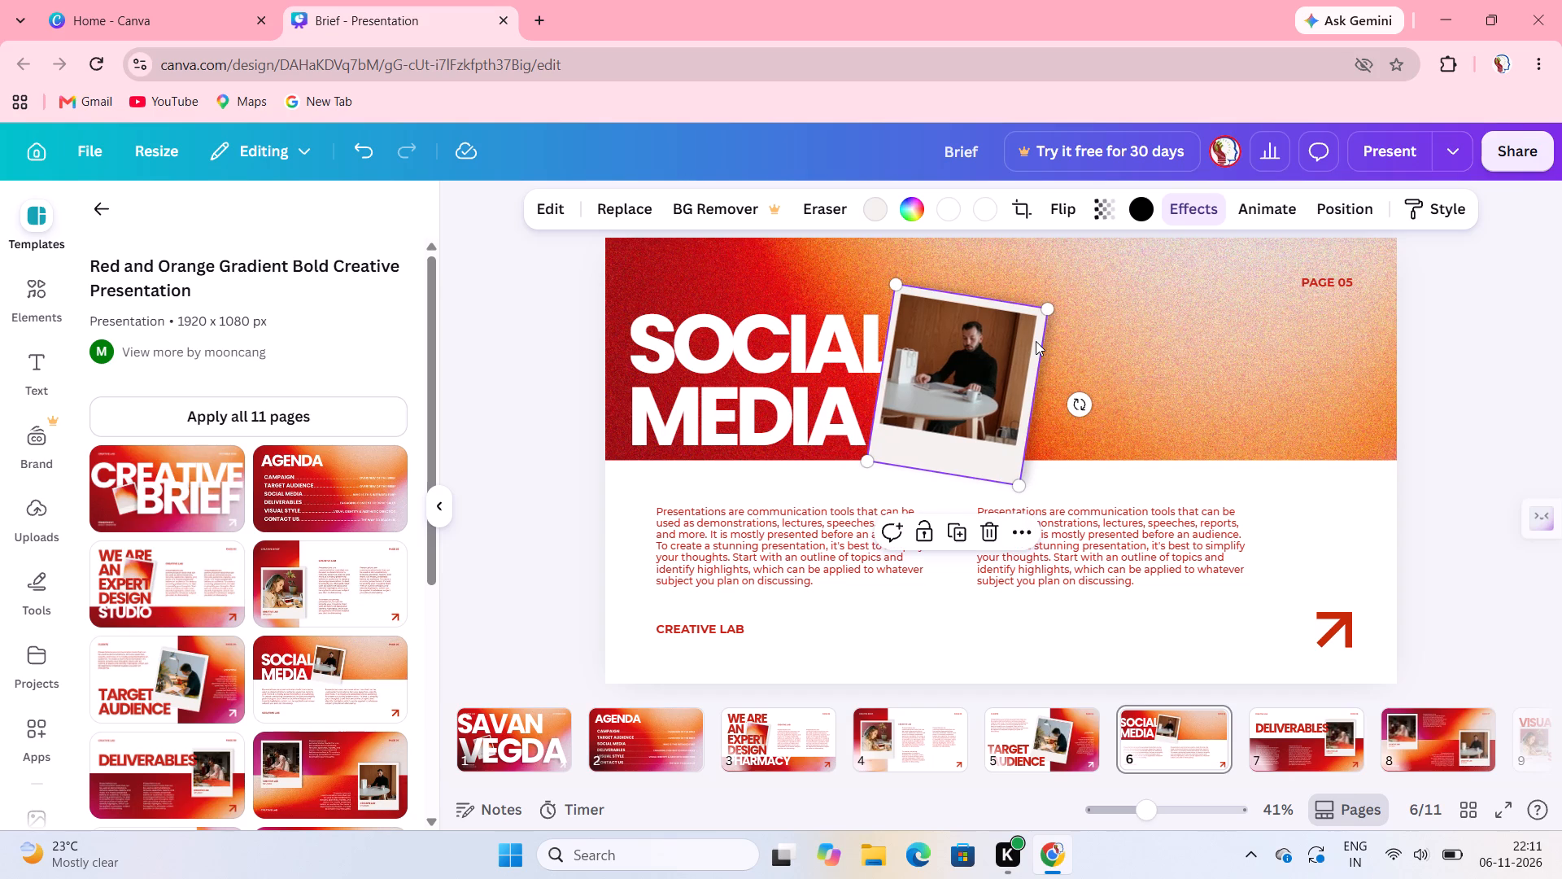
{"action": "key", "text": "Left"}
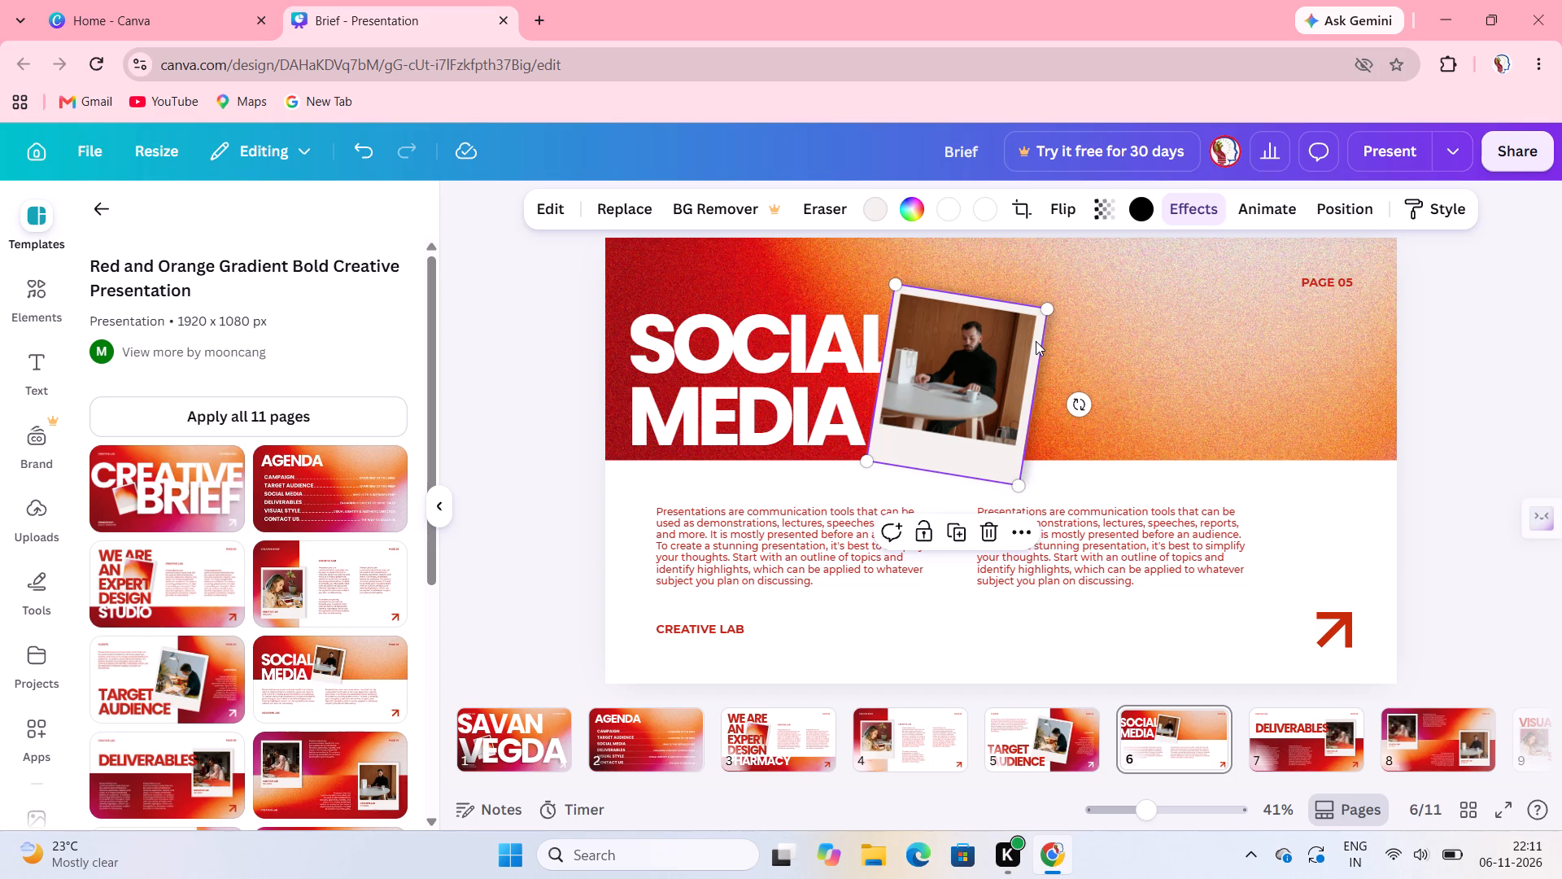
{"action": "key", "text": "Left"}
Move the framed photo back right until its edge sits just beside the final L of SOCIAL.
{"action": "key", "text": "Right"}
{"action": "key", "text": "Right"}
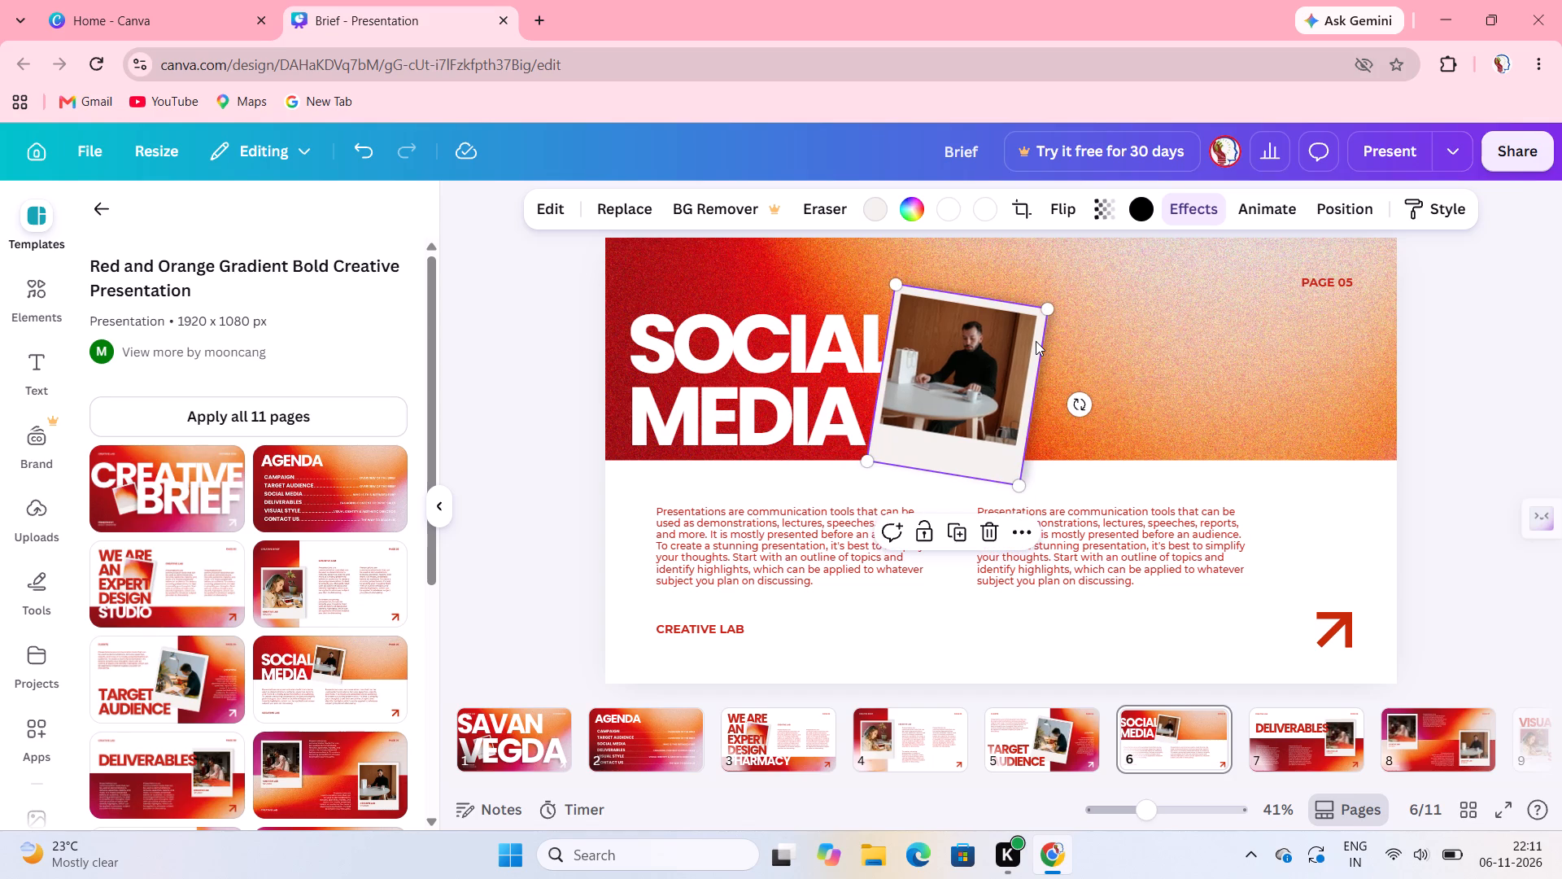
{"action": "key", "text": "Right"}
{"action": "key", "text": "Right"}
{"action": "key", "text": "Right"}
{"action": "key", "text": "Right"}
{"action": "key", "text": "Right"}
{"action": "key", "text": "Right"}
{"action": "key", "text": "Right"}
{"action": "key", "text": "Right"}
{"action": "key", "text": "Right"}
{"action": "key", "text": "Right"}
{"action": "key", "text": "Right"}
{"action": "key", "text": "Right"}
{"action": "key", "text": "Right"}
{"action": "key", "text": "Right"}
{"action": "key", "text": "Right"}
{"action": "key", "text": "Right"}
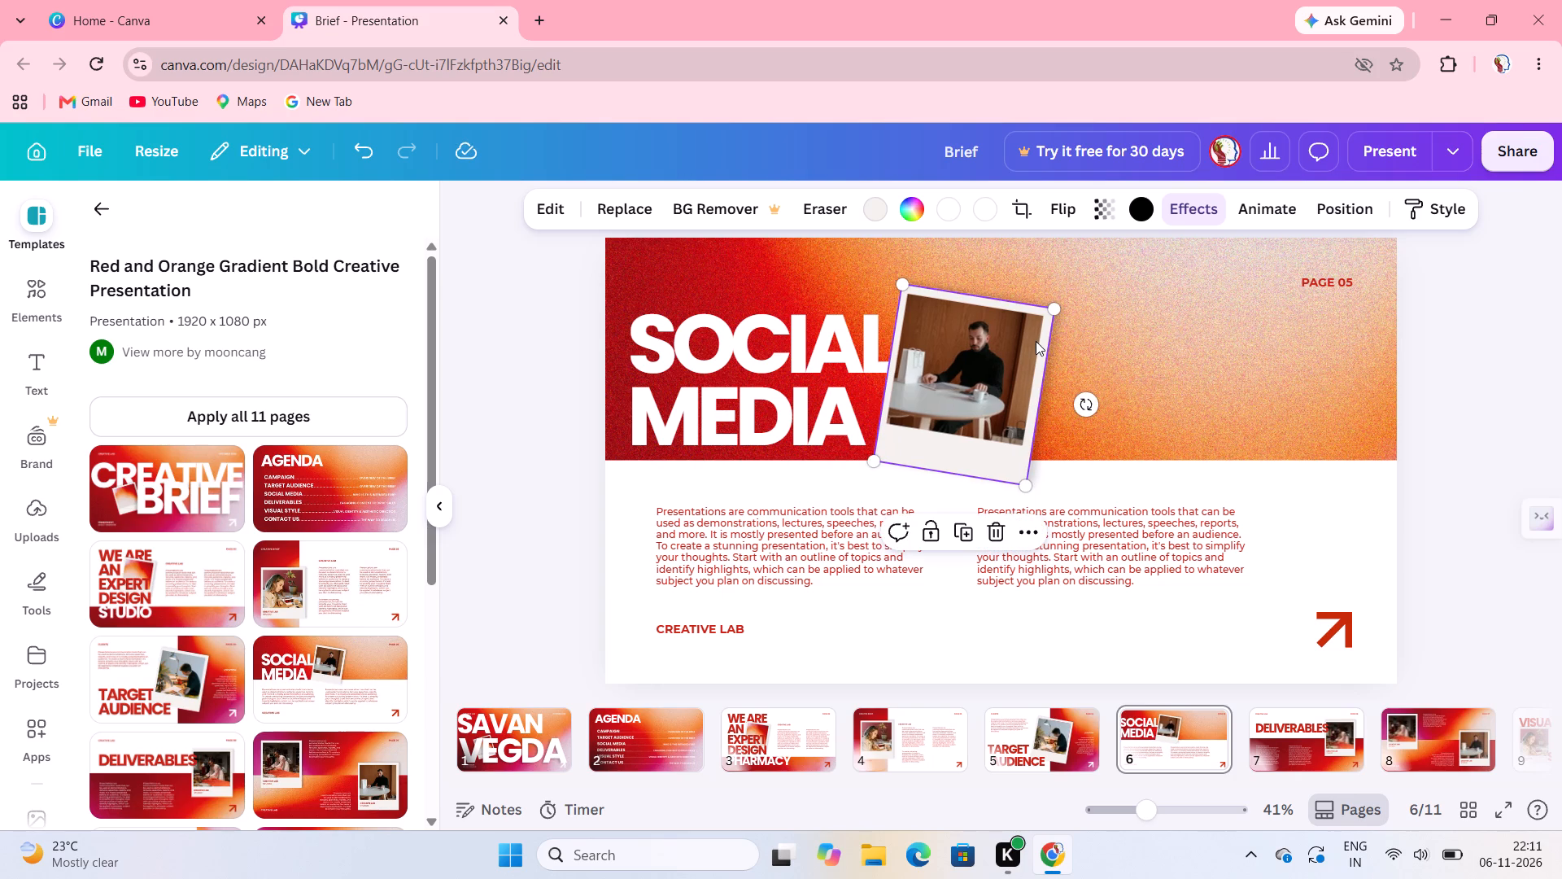
{"action": "key", "text": "Left"}
{"action": "key", "text": "Left"}
{"action": "key", "text": "Left"}
{"action": "key", "text": "Left"}
{"action": "key", "text": "Left"}
{"action": "key", "text": "Left"}
{"action": "key", "text": "Left"}
{"action": "key", "text": "Left"}
{"action": "key", "text": "Right"}
{"action": "key", "text": "Right"}
{"action": "key", "text": "Right"}
{"action": "key", "text": "Right"}
{"action": "key", "text": "Right"}
{"action": "key", "text": "Right"}
{"action": "key", "text": "Right"}
{"action": "key", "text": "Right"}
{"action": "key", "text": "Right"}
{"action": "key", "text": "Right"}
{"action": "key", "text": "Right"}
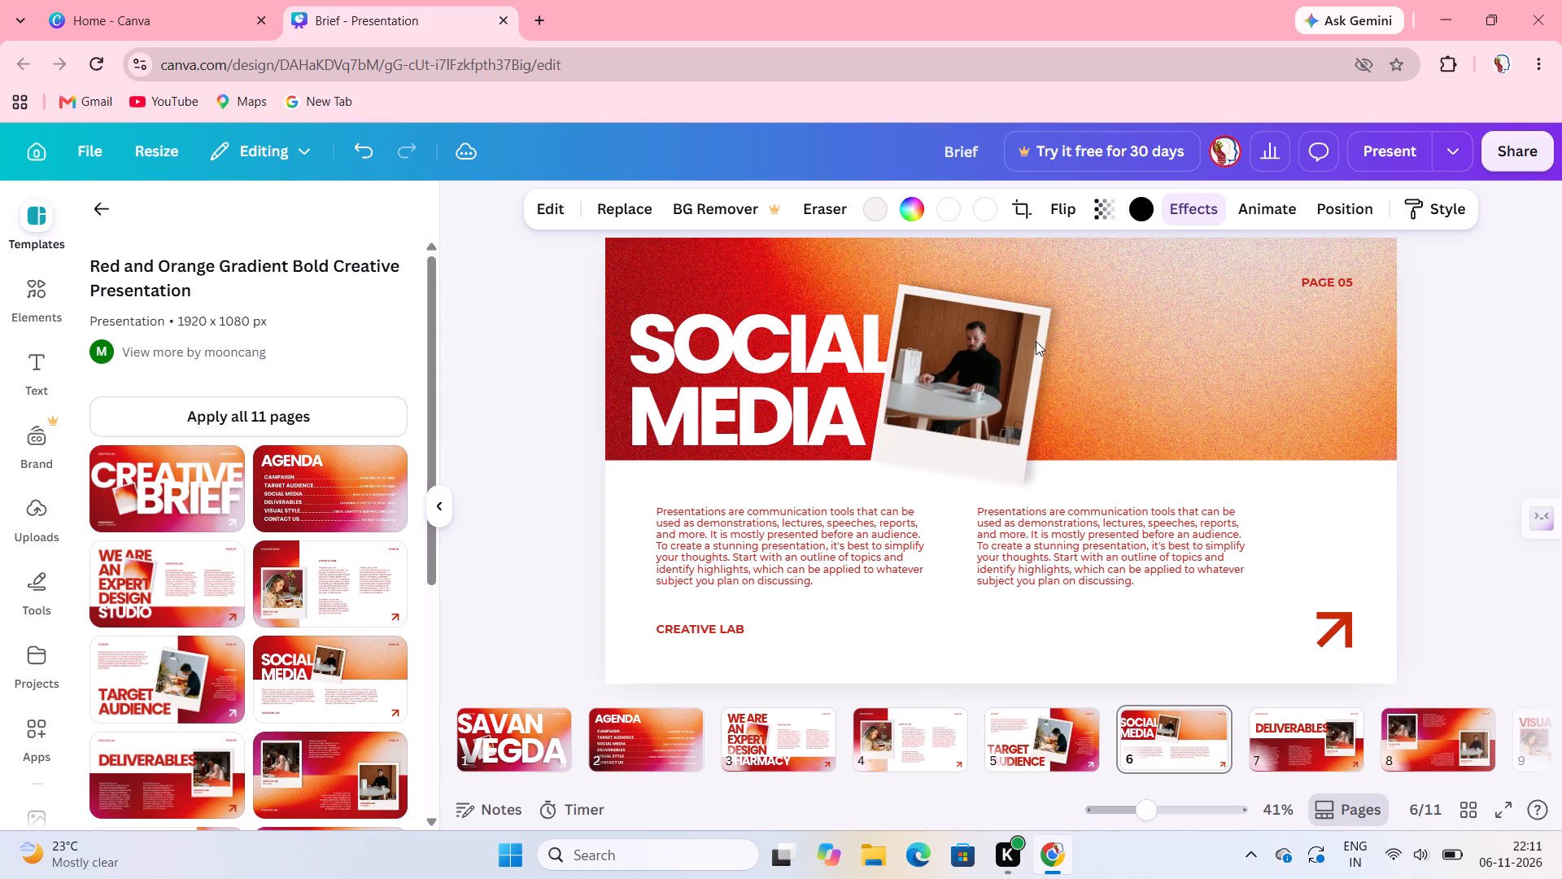
{"action": "key", "text": "Right"}
{"action": "key", "text": "Right"}
{"action": "key", "text": "Right"}
{"action": "key", "text": "Right"}
{"action": "key", "text": "Right"}
{"action": "key", "text": "Right"}
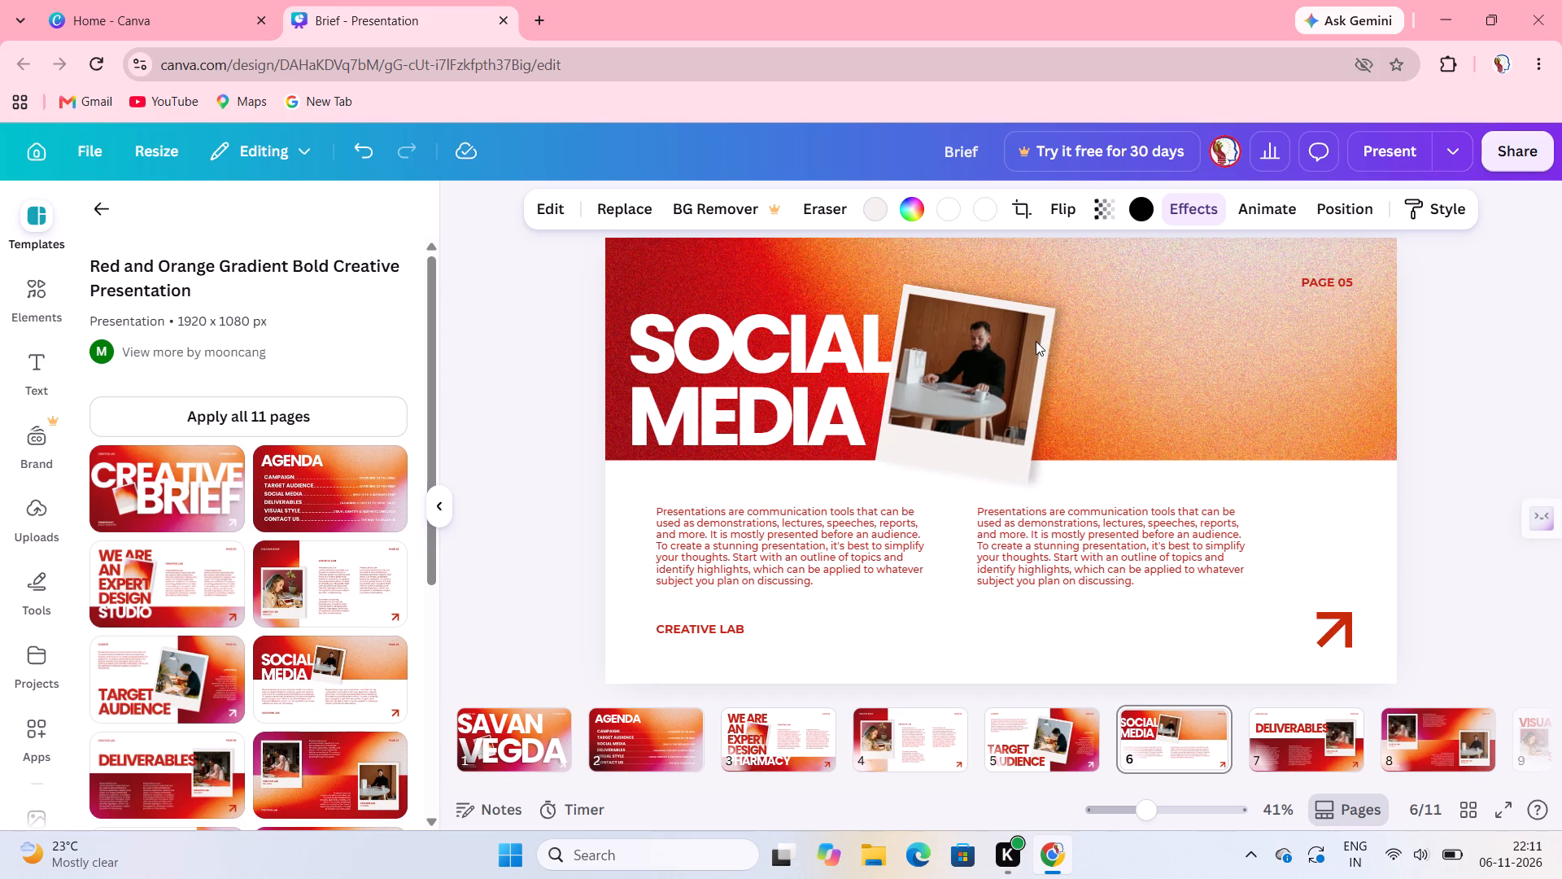
{"action": "key", "text": "Right"}
{"action": "key", "text": "Right"}
{"action": "key", "text": "Right"}
{"action": "key", "text": "Right"}
{"action": "key", "text": "Right"}
{"action": "key", "text": "Right"}
{"action": "key", "text": "Right"}
{"action": "key", "text": "Right"}
{"action": "key", "text": "Right"}
{"action": "key", "text": "Right"}
{"action": "key", "text": "Right"}
{"action": "key", "text": "Right"}
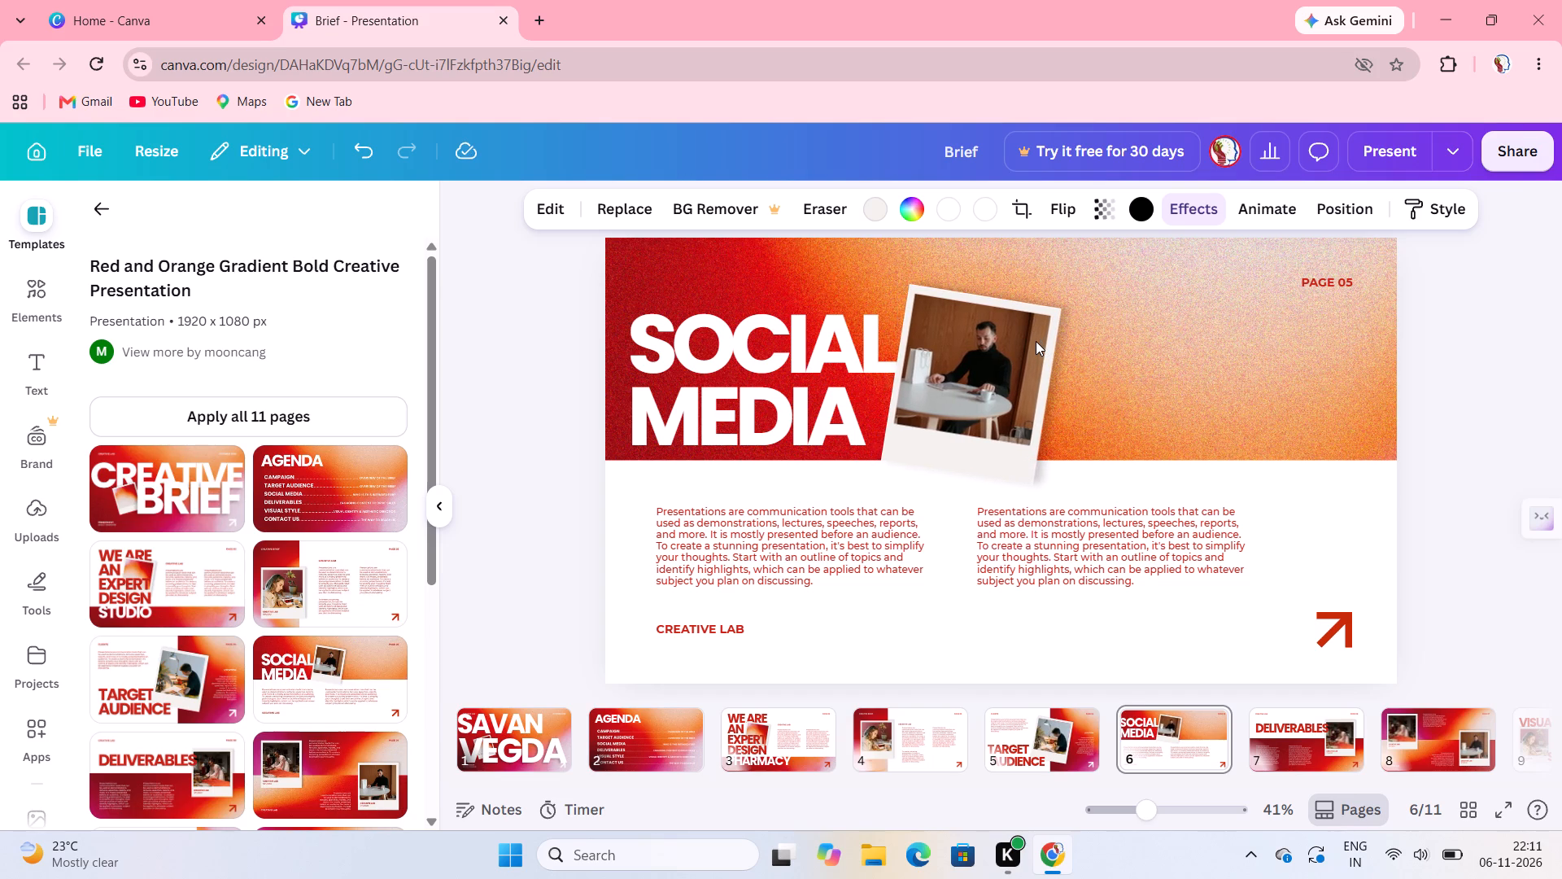
{"action": "key", "text": "Right"}
{"action": "key", "text": "Left"}
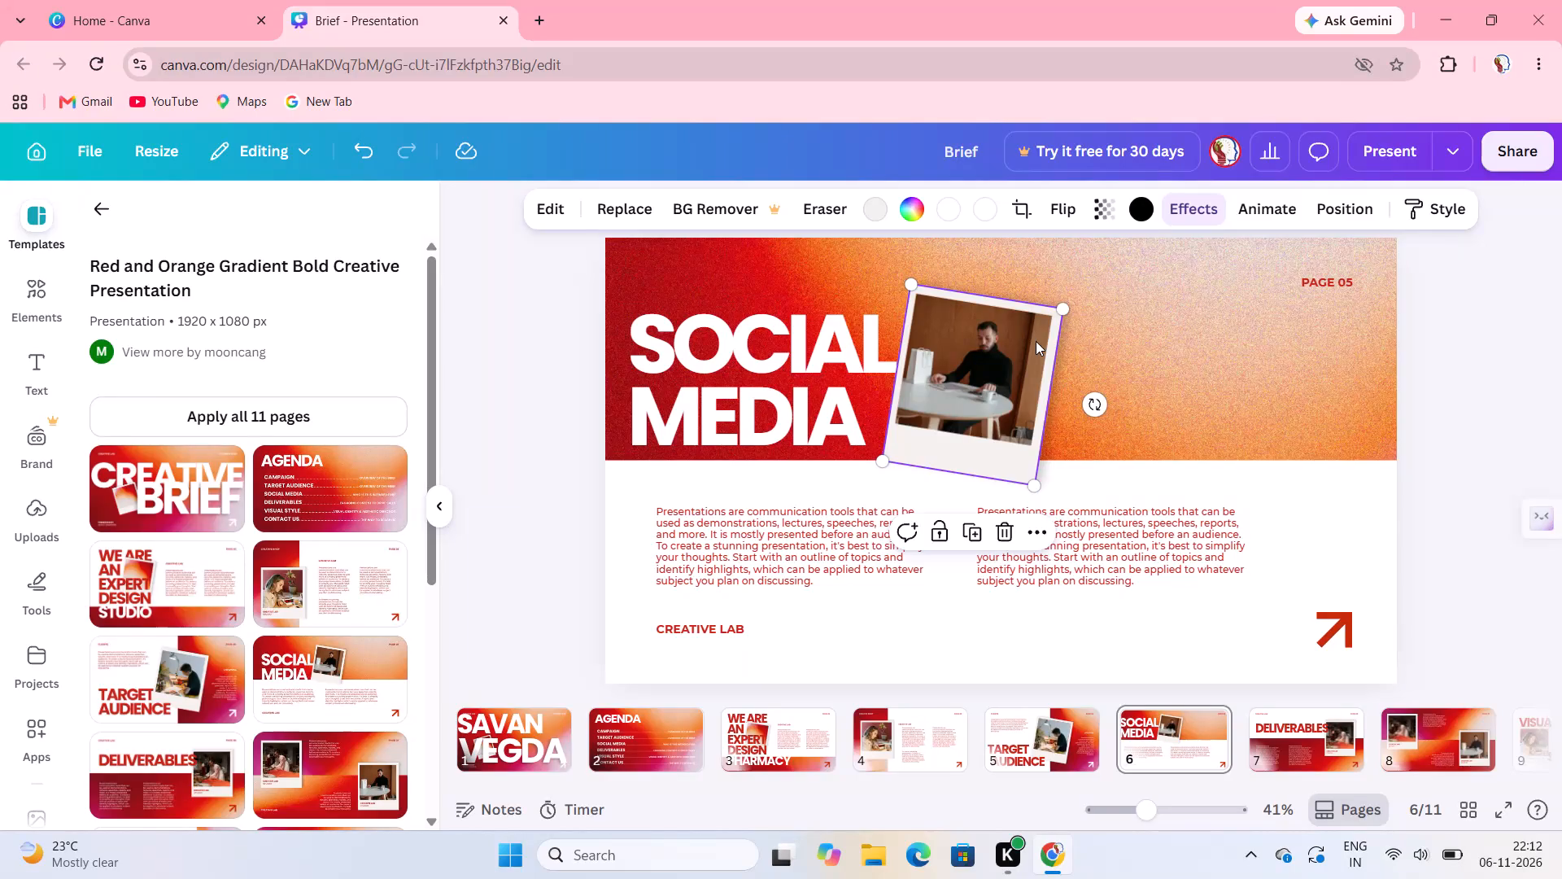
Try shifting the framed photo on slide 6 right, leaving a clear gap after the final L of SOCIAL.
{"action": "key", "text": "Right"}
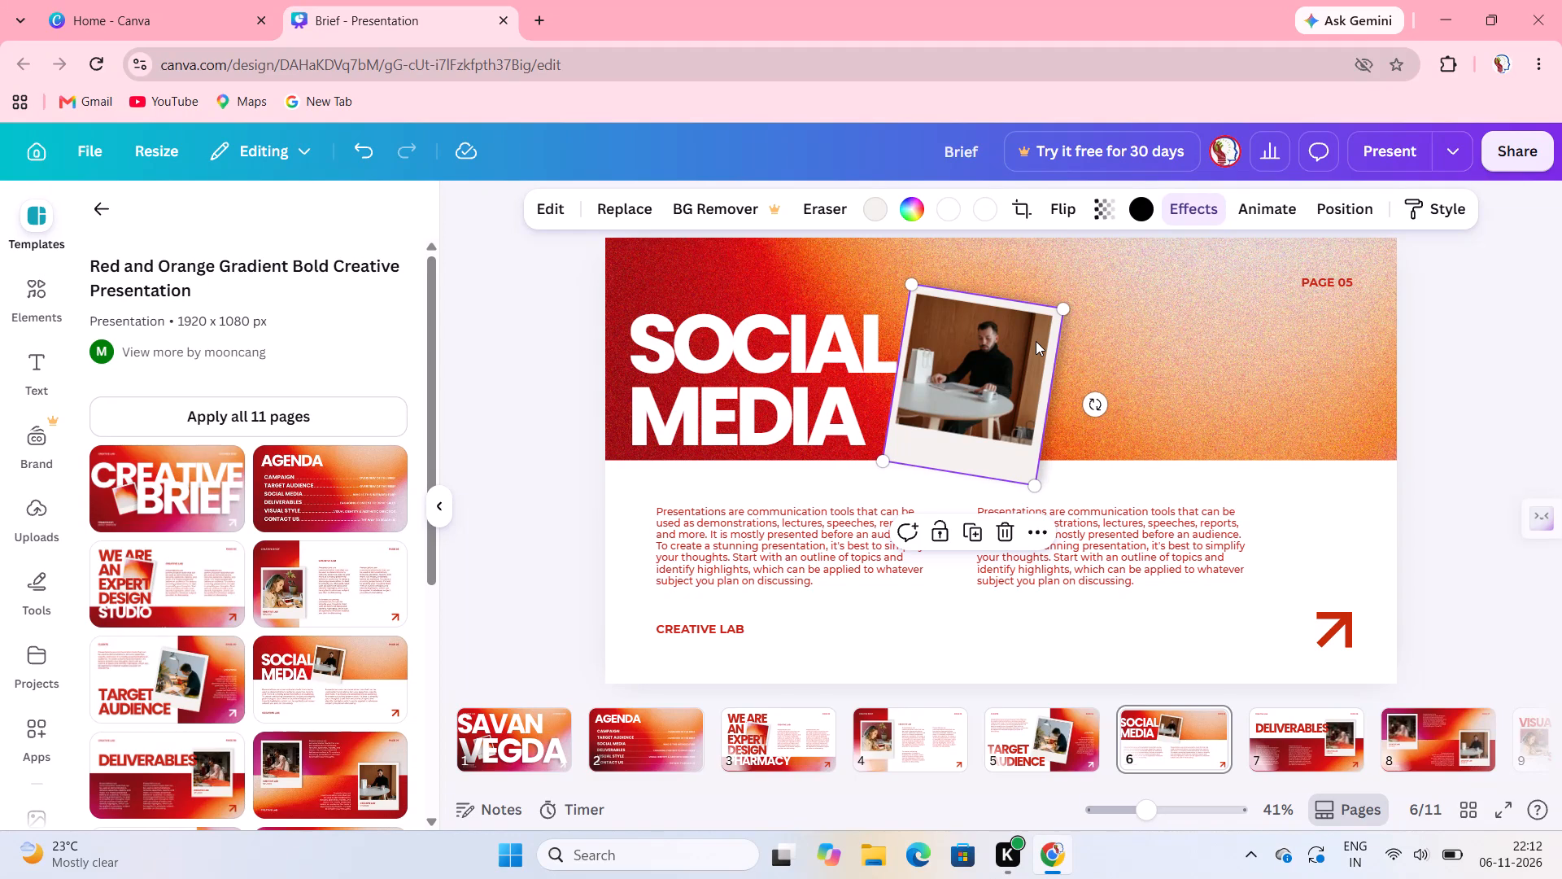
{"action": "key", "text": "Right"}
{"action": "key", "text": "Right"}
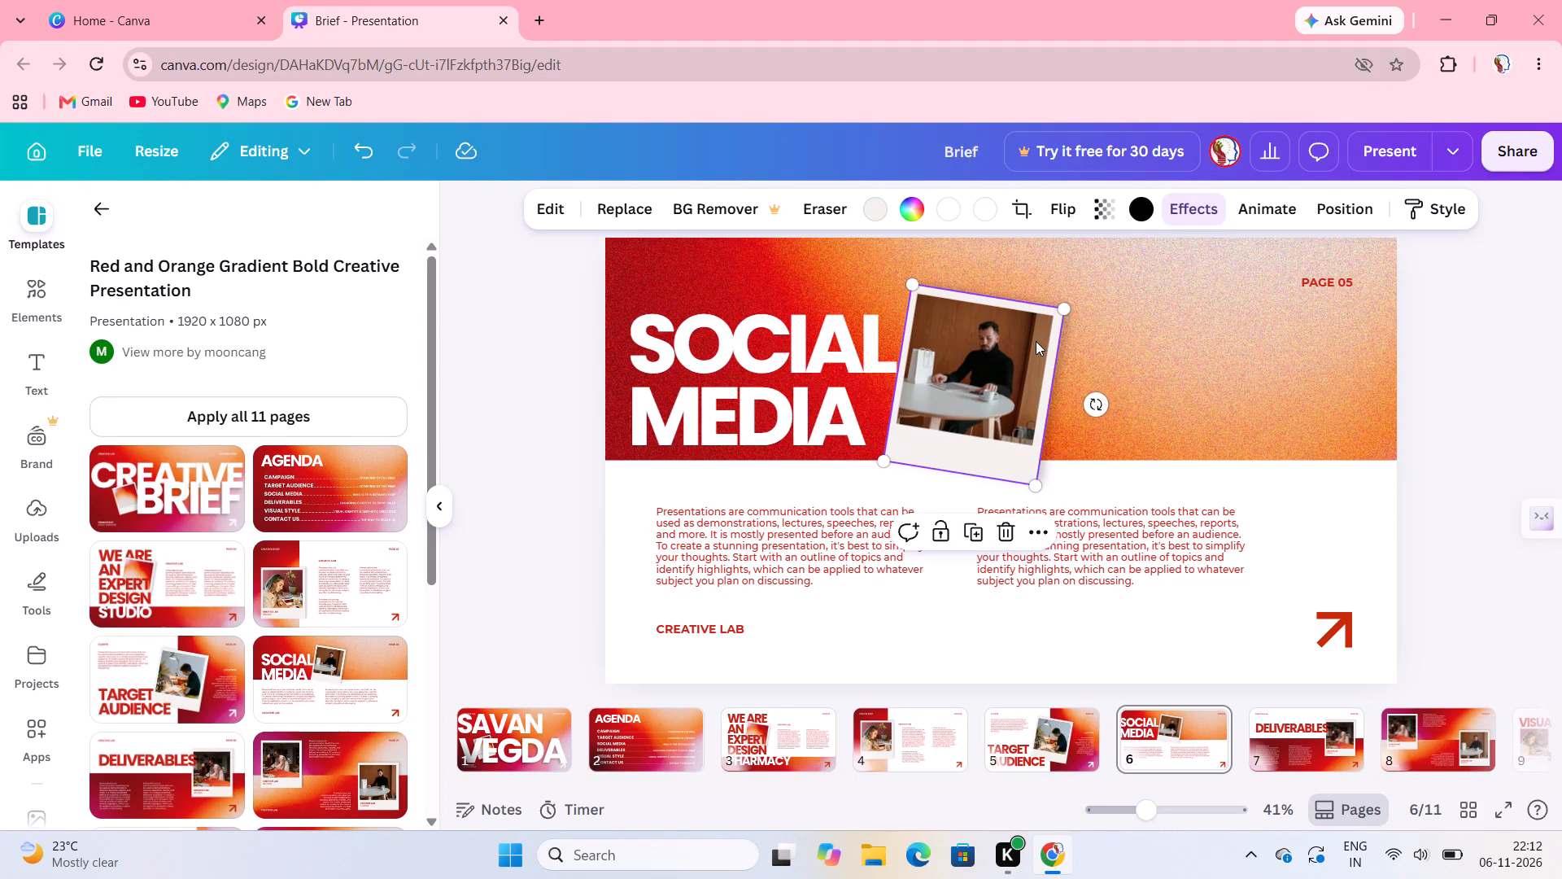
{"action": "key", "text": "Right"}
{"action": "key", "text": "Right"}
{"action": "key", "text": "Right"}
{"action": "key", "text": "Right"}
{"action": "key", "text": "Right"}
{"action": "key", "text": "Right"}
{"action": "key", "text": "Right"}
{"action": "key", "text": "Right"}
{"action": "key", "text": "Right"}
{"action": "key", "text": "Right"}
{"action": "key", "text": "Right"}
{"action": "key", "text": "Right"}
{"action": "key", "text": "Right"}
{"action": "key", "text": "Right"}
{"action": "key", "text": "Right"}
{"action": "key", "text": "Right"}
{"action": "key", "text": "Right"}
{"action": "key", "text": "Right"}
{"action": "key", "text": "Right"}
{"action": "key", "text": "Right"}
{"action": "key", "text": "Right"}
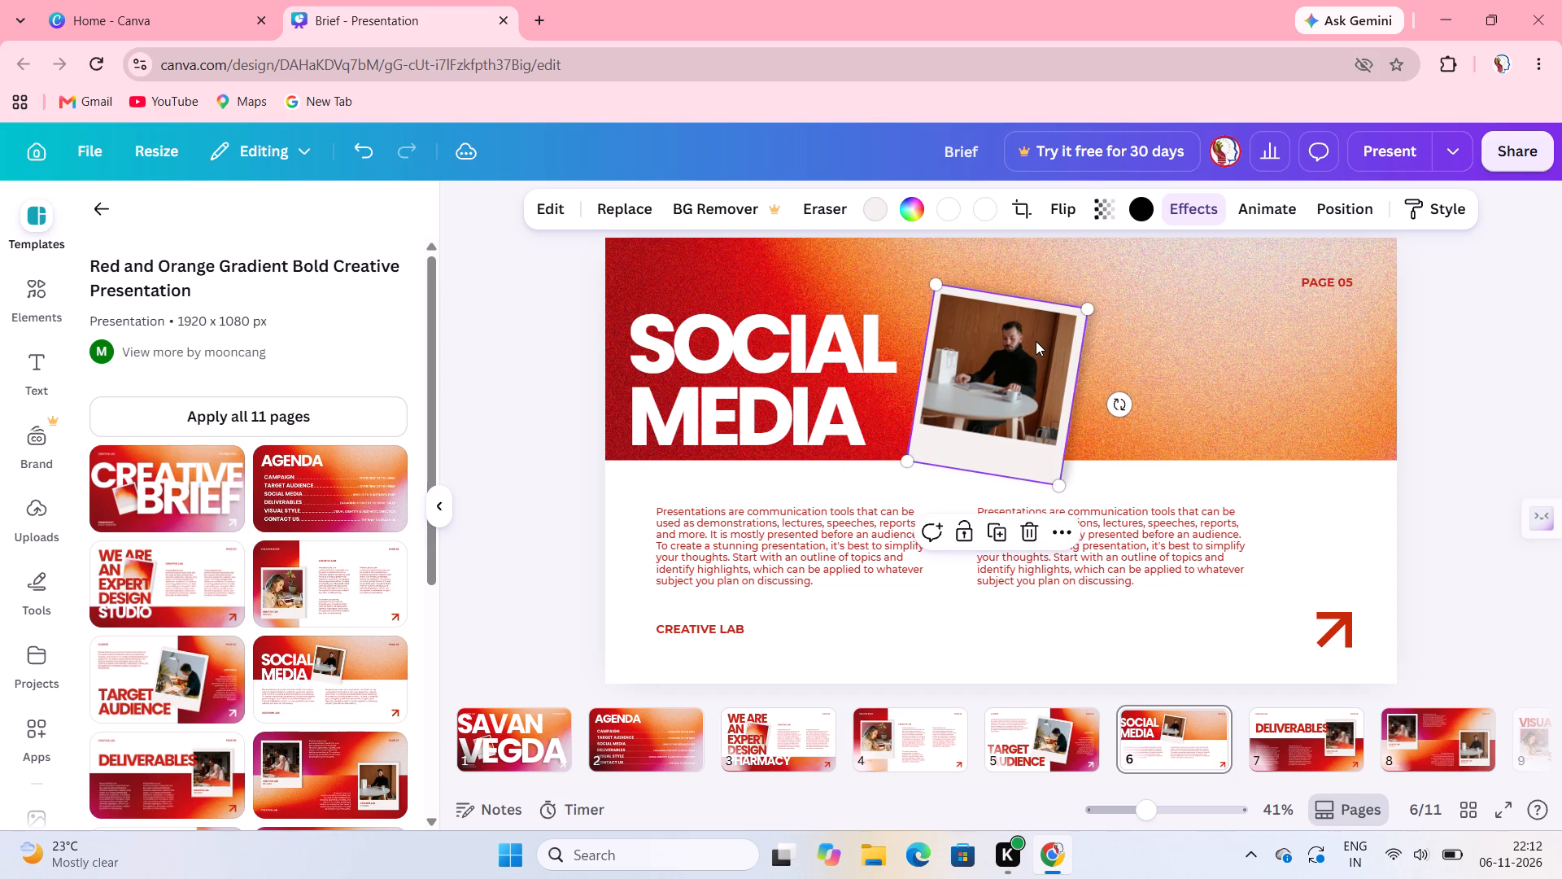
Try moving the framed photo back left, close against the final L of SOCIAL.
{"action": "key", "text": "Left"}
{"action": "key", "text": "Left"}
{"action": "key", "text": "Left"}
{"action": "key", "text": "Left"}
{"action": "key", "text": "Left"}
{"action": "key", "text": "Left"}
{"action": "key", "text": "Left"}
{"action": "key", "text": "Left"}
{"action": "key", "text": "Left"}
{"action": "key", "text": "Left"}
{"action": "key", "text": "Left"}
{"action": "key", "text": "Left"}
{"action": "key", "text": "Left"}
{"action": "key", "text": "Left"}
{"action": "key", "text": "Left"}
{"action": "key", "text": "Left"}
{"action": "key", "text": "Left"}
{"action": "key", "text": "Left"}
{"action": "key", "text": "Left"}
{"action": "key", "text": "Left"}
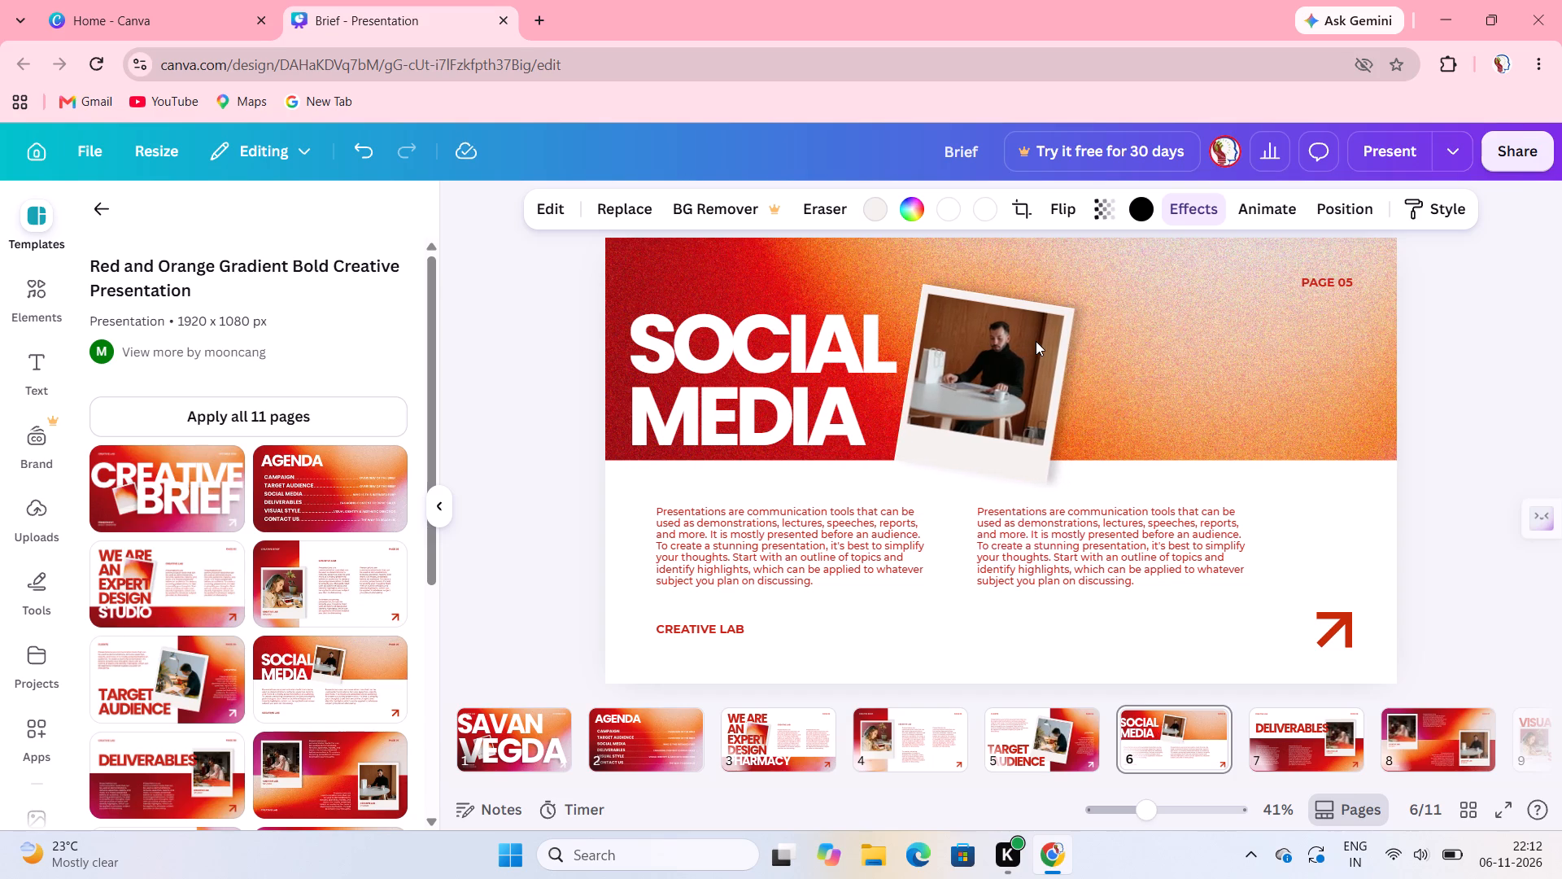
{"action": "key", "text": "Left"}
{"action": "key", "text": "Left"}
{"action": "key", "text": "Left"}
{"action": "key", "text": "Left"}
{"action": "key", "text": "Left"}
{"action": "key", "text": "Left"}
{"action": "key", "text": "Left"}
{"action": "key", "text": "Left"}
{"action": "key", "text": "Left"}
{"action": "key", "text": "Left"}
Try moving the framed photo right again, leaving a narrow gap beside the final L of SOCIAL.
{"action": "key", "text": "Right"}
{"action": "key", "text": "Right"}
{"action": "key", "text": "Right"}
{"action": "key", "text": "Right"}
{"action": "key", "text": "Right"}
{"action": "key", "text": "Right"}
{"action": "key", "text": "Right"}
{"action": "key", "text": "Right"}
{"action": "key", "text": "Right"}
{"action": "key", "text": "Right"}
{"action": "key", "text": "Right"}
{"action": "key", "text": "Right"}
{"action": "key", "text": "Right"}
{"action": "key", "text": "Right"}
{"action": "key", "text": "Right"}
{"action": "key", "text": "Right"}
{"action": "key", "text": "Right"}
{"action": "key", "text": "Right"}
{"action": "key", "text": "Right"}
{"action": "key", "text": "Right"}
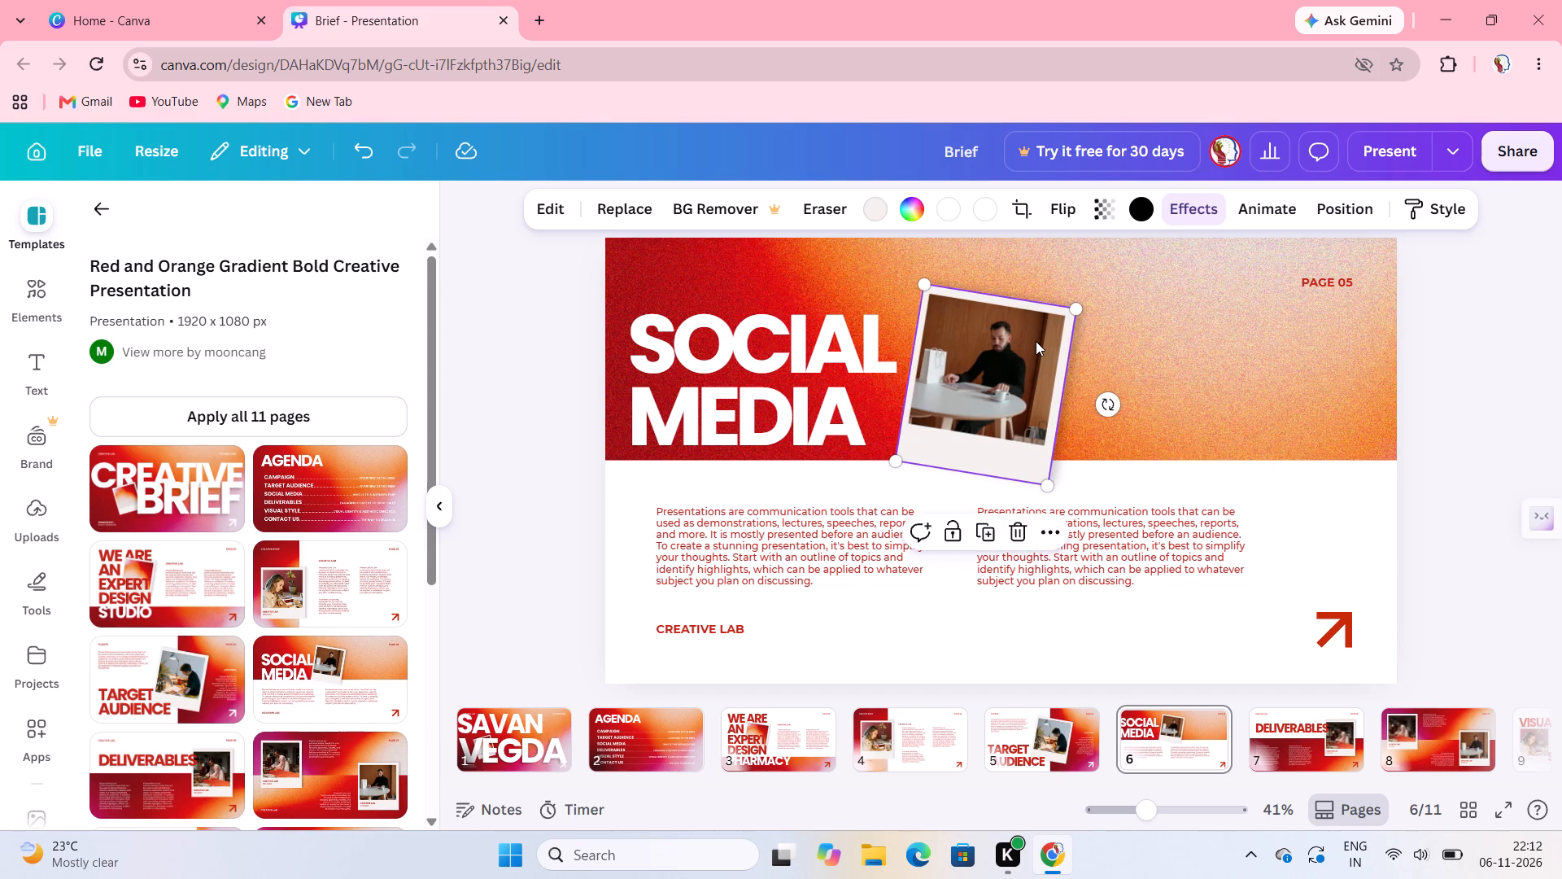
Shift the framed photo left until its edge slightly overlaps the foot of the final L of SOCIAL.
{"action": "key", "text": "Left"}
{"action": "key", "text": "Left"}
{"action": "key", "text": "Left"}
{"action": "key", "text": "Left"}
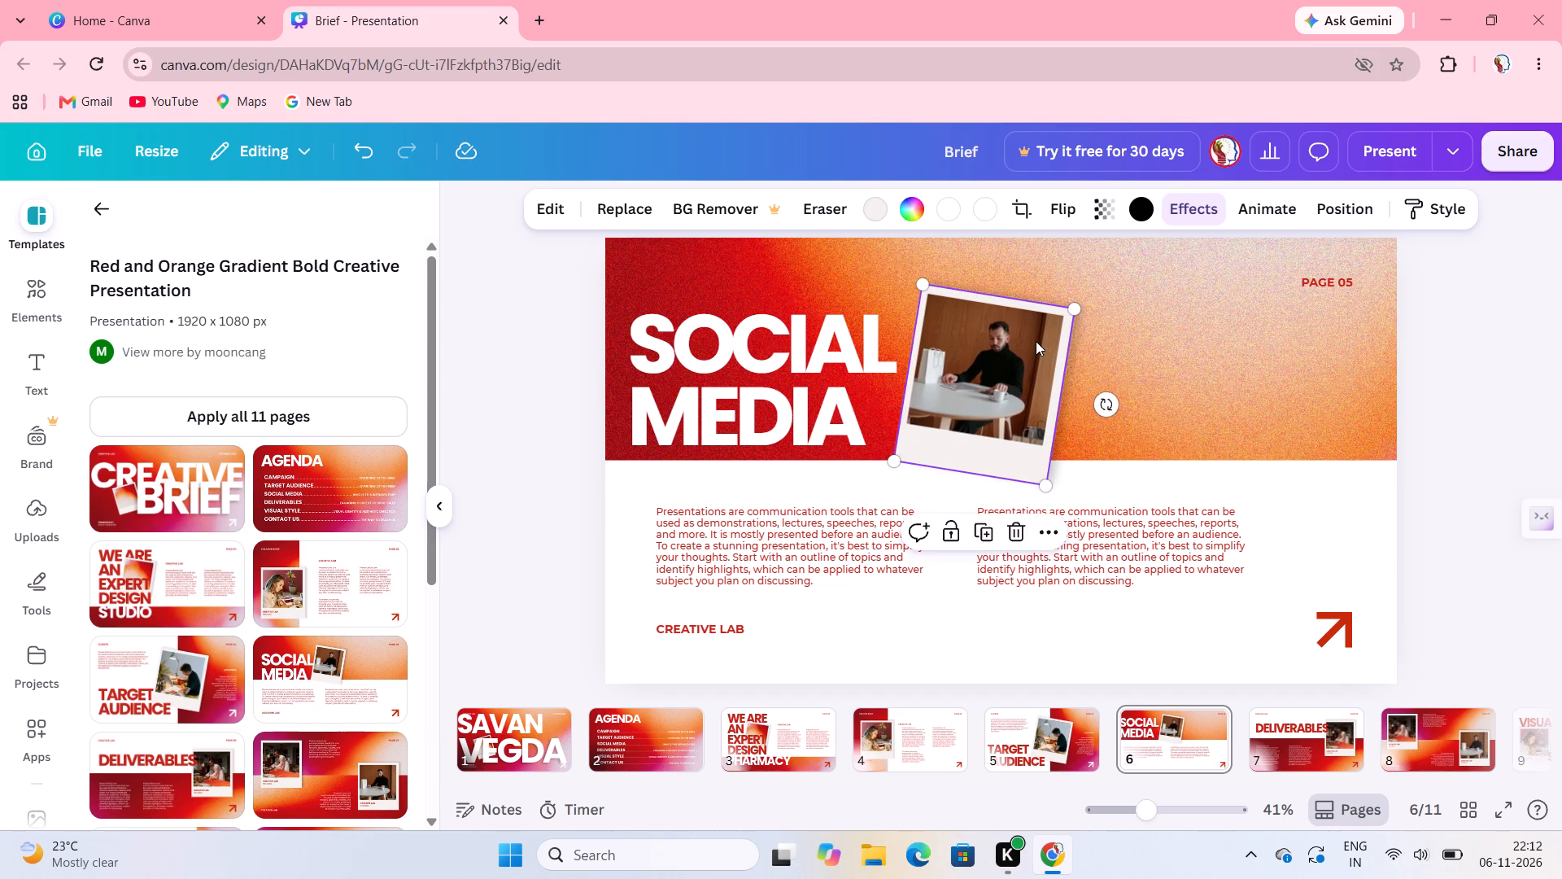
{"action": "key", "text": "Left"}
{"action": "key", "text": "Left"}
{"action": "key", "text": "Left"}
{"action": "key", "text": "Left"}
{"action": "key", "text": "Left"}
{"action": "key", "text": "Left"}
{"action": "key", "text": "Left"}
{"action": "key", "text": "Left"}
{"action": "key", "text": "Left"}
{"action": "key", "text": "Left"}
{"action": "key", "text": "Left"}
{"action": "key", "text": "Left"}
{"action": "key", "text": "Left"}
{"action": "key", "text": "Left"}
{"action": "key", "text": "Left"}
{"action": "key", "text": "Left"}
{"action": "key", "text": "Left"}
{"action": "key", "text": "Left"}
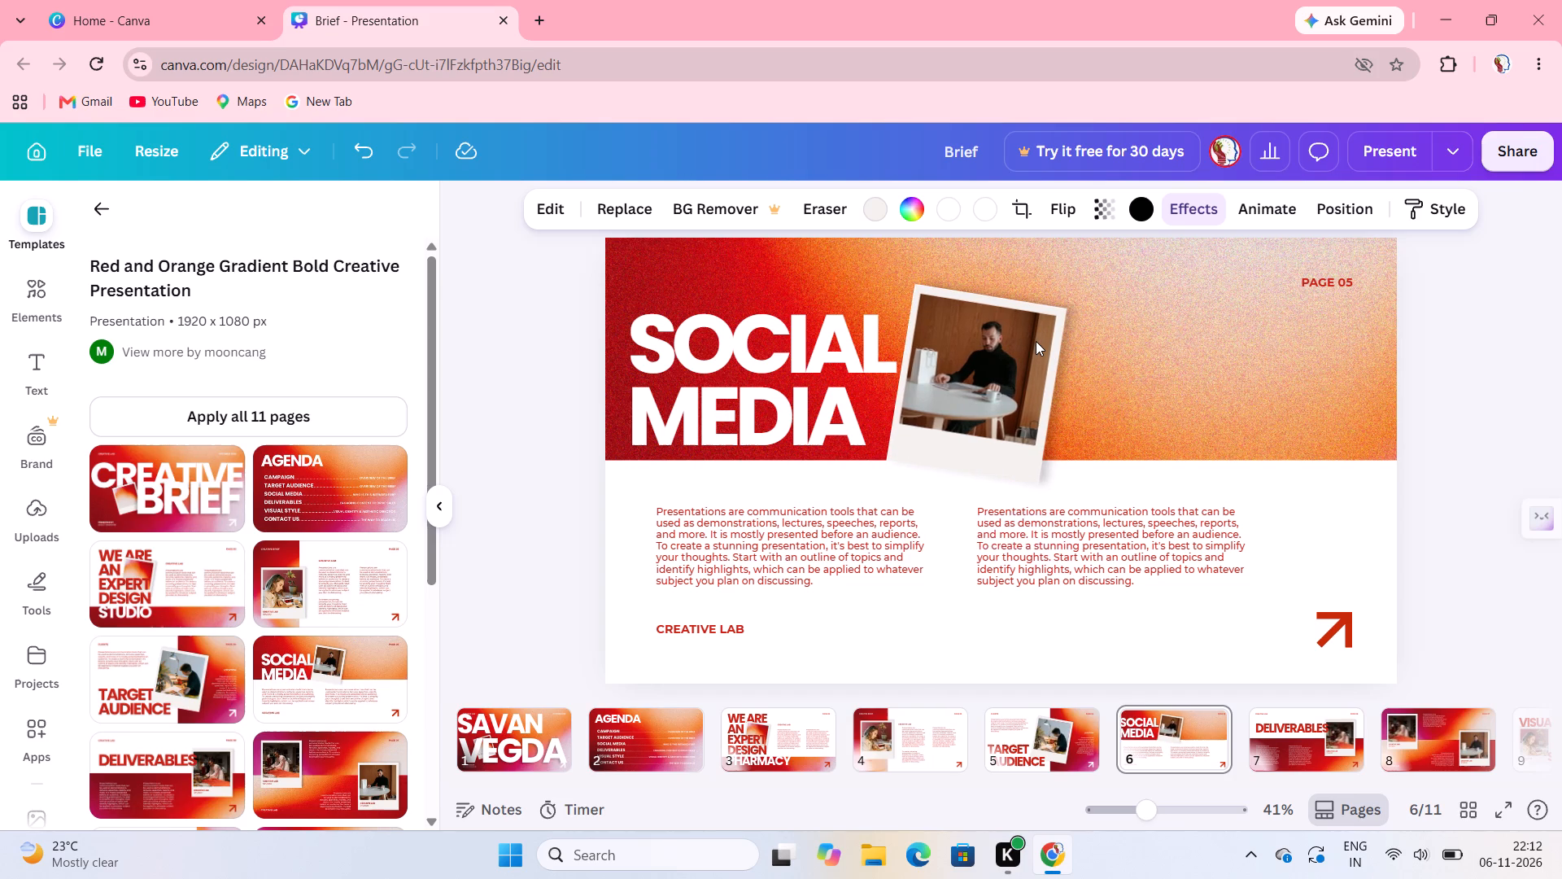
{"action": "key", "text": "Left"}
{"action": "key", "text": "Left"}
{"action": "key", "text": "Left"}
{"action": "key", "text": "Left"}
{"action": "key", "text": "Left"}
{"action": "key", "text": "Left"}
{"action": "key", "text": "Left"}
{"action": "key", "text": "Left"}
{"action": "key", "text": "Left"}
{"action": "key", "text": "Left"}
{"action": "key", "text": "Left"}
{"action": "key", "text": "Left"}
{"action": "key", "text": "Left"}
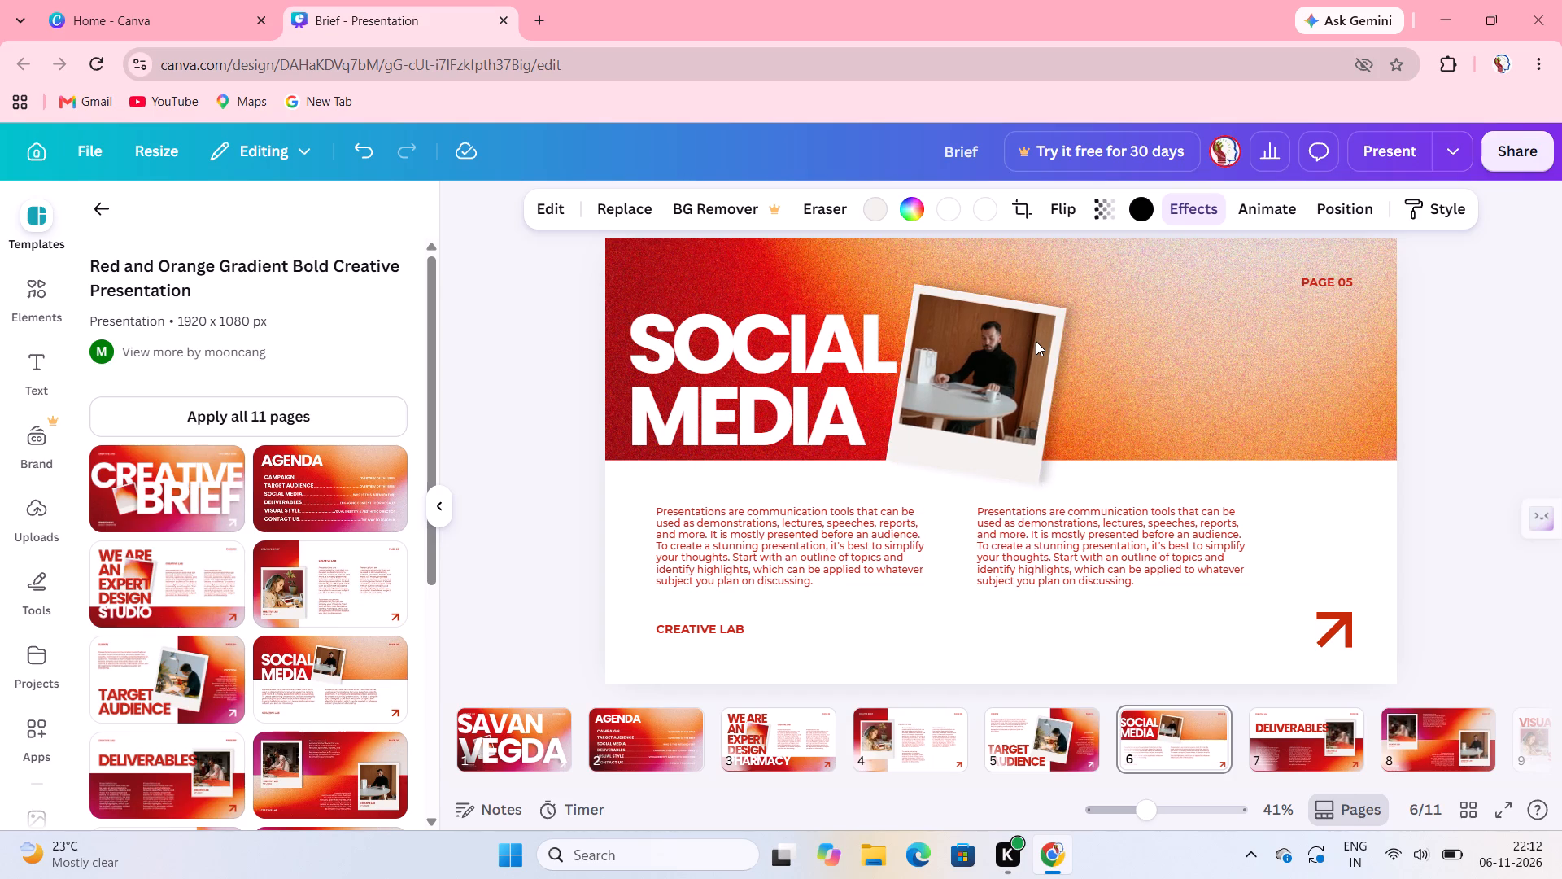
{"action": "key", "text": "Left"}
{"action": "key", "text": "Left"}
{"action": "key", "text": "Left"}
{"action": "key", "text": "Left"}
{"action": "key", "text": "Left"}
{"action": "key", "text": "Left"}
{"action": "key", "text": "Left"}
{"action": "key", "text": "Left"}
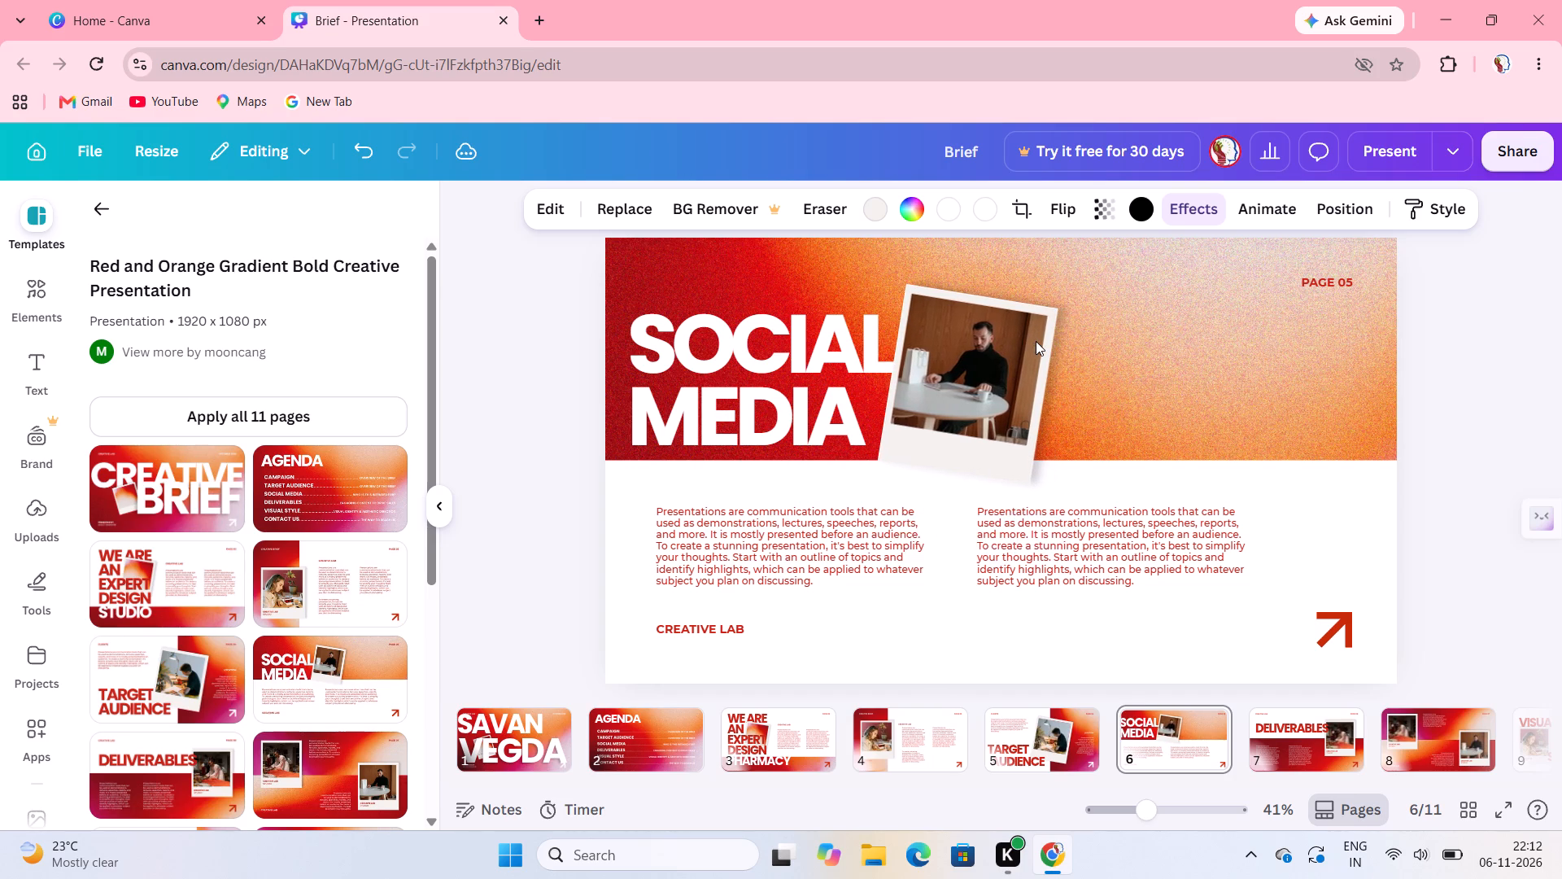
{"action": "key", "text": "Right"}
{"action": "key", "text": "Right"}
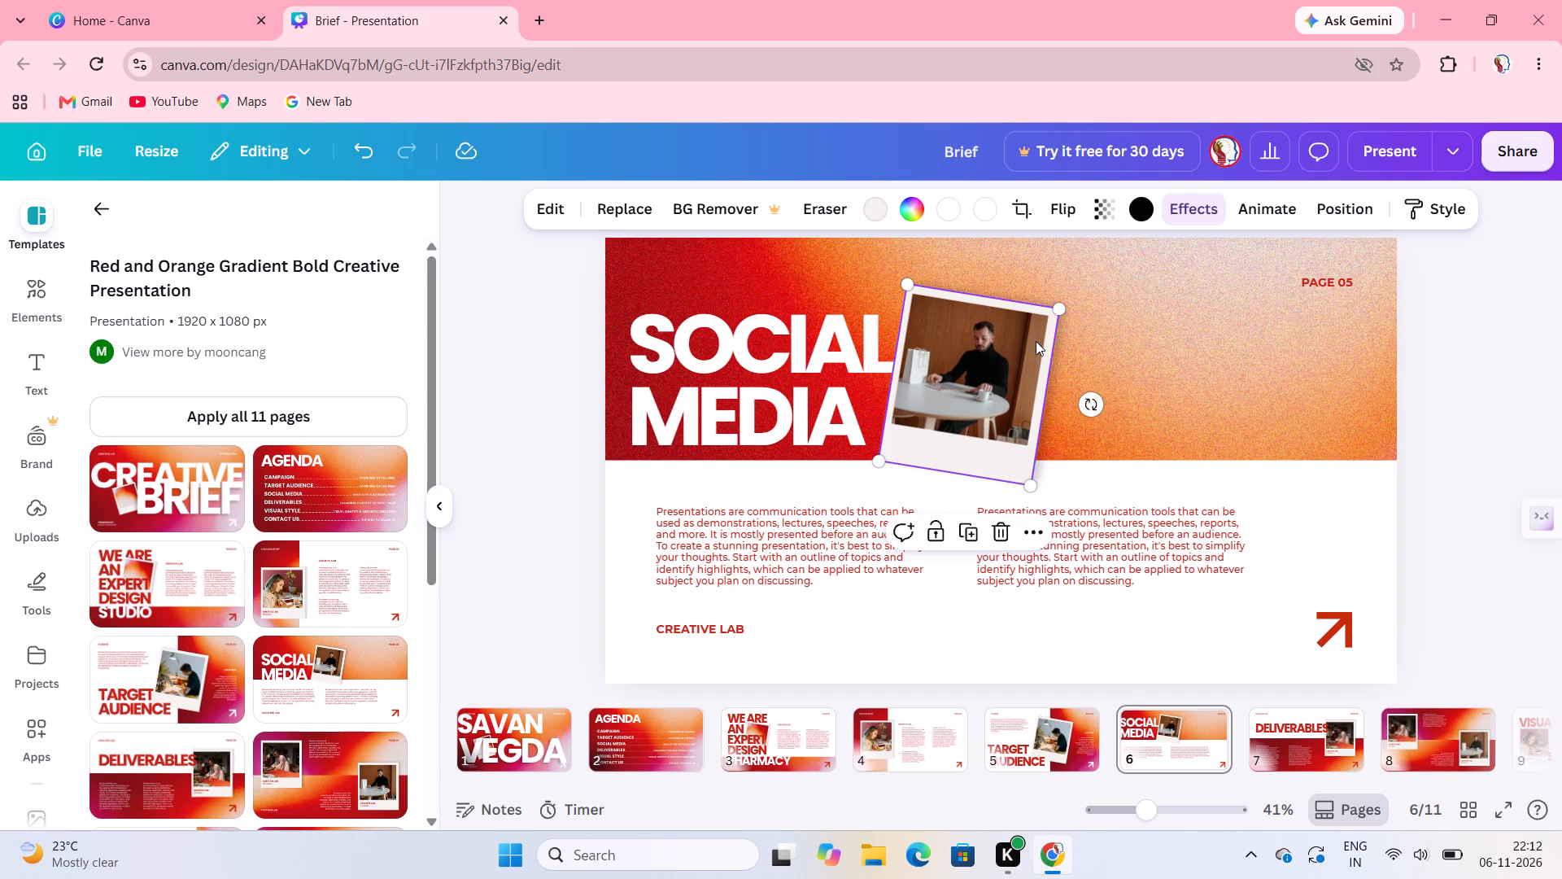
Shift the framed photo further left until it covers the foot of SOCIAL's L and its lower corner meets the A of MEDIA.
{"action": "key", "text": "Left"}
{"action": "key", "text": "Left"}
{"action": "key", "text": "Left"}
{"action": "key", "text": "Left"}
{"action": "key", "text": "Left"}
{"action": "key", "text": "Left"}
{"action": "key", "text": "Left"}
{"action": "key", "text": "Left"}
{"action": "key", "text": "Left"}
{"action": "key", "text": "Left"}
{"action": "key", "text": "Left"}
{"action": "key", "text": "Left"}
{"action": "key", "text": "Left"}
{"action": "key", "text": "Left"}
{"action": "key", "text": "Left"}
{"action": "key", "text": "Left"}
{"action": "key", "text": "Left"}
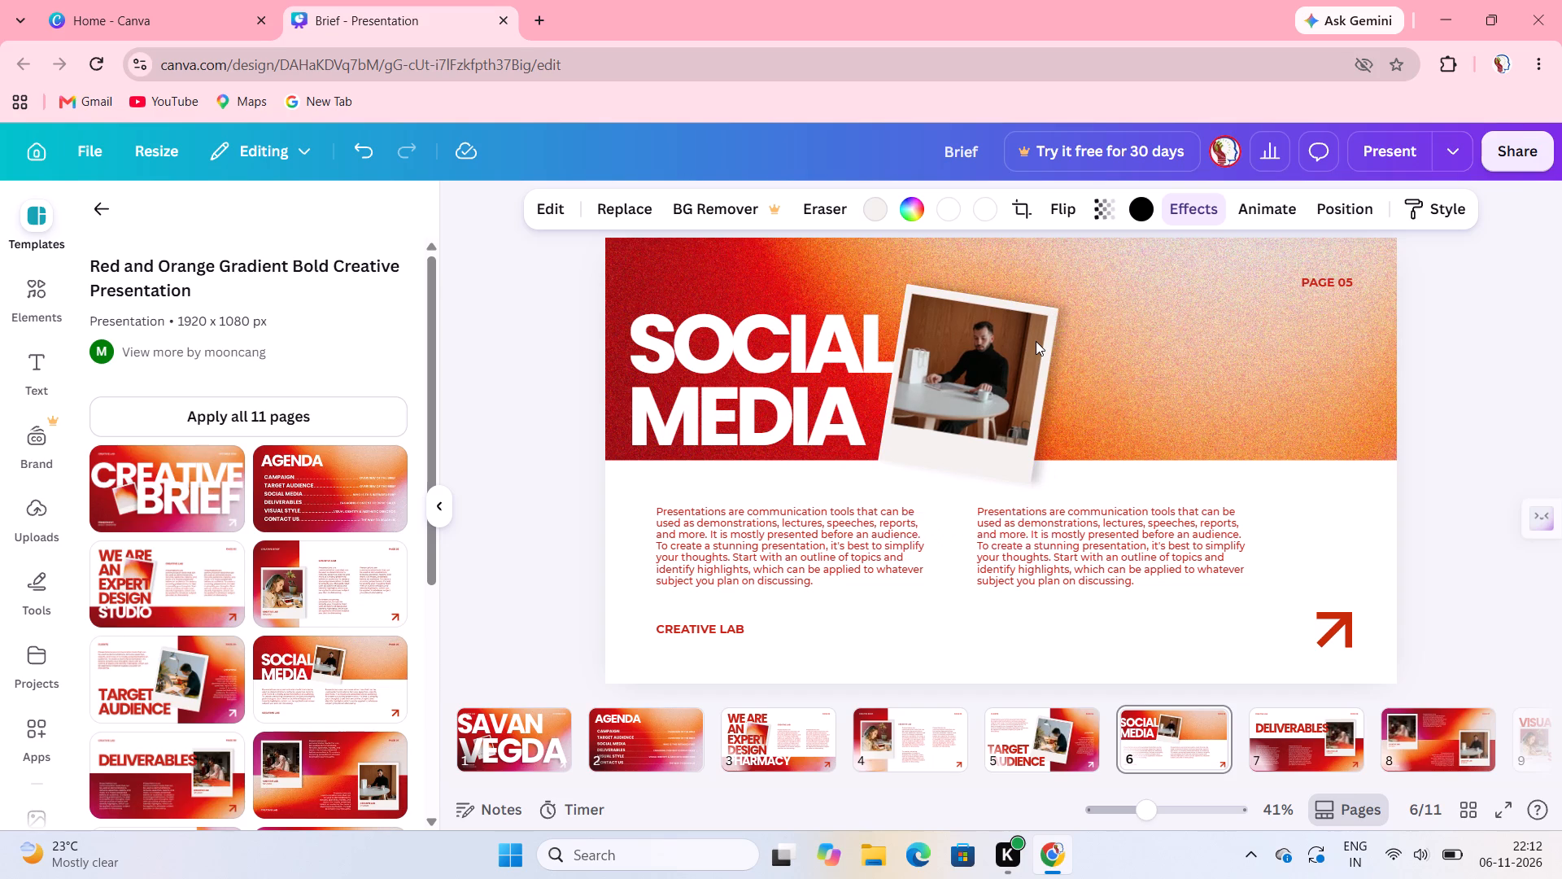
{"action": "key", "text": "Left"}
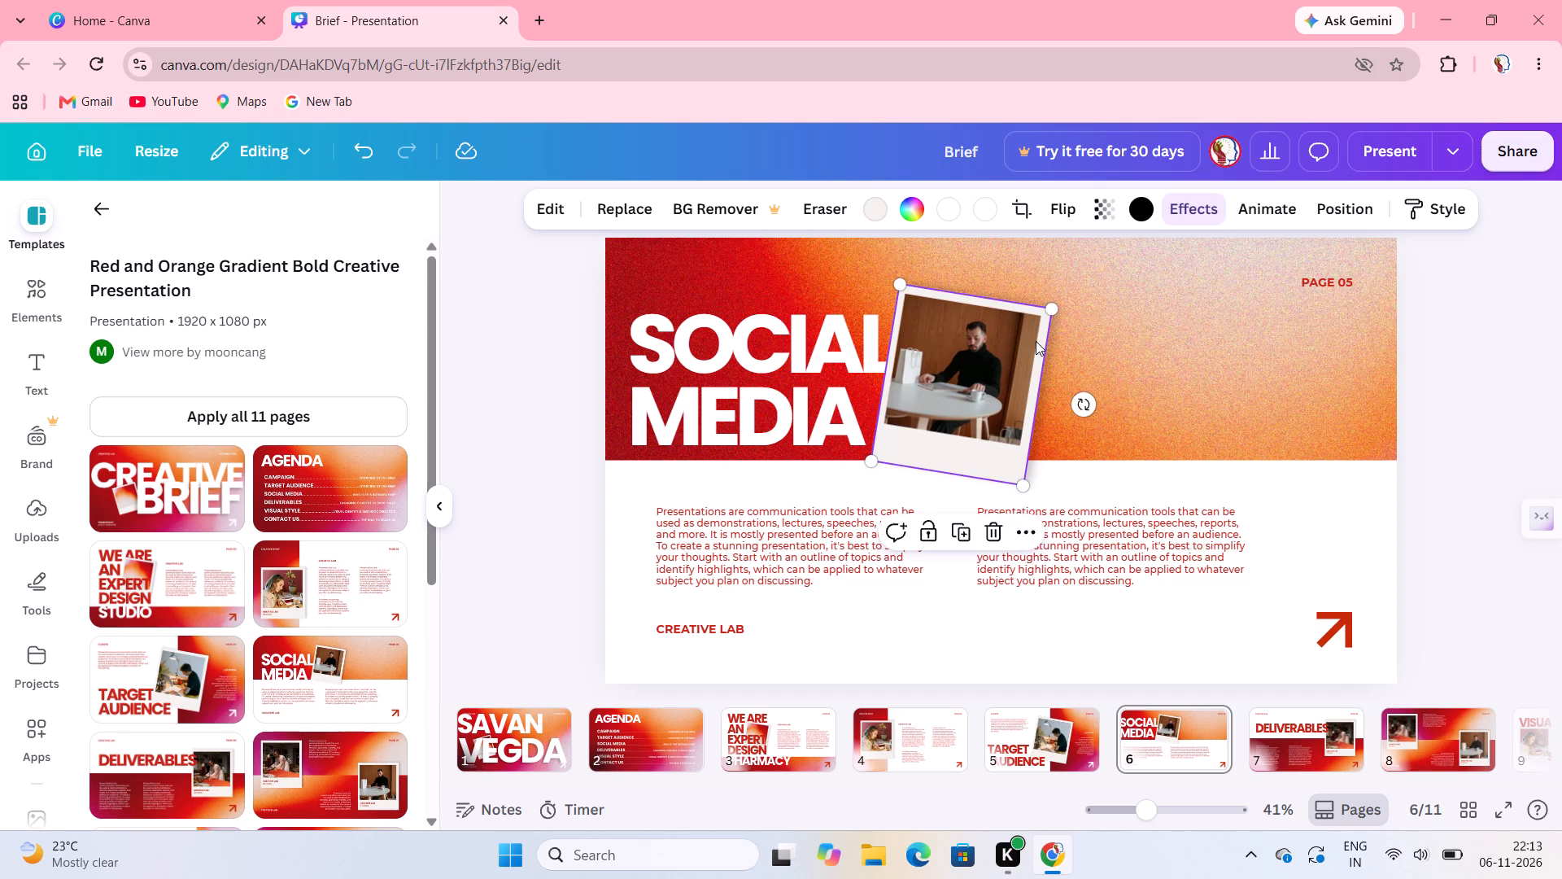
{"action": "key", "text": "Left"}
{"action": "key", "text": "Left"}
{"action": "key", "text": "Left"}
{"action": "key", "text": "Left"}
{"action": "key", "text": "Left"}
{"action": "key", "text": "Left"}
{"action": "key", "text": "Left"}
{"action": "key", "text": "Left"}
{"action": "key", "text": "Left"}
{"action": "key", "text": "Left"}
{"action": "key", "text": "Left"}
{"action": "key", "text": "Left"}
{"action": "key", "text": "Left"}
{"action": "key", "text": "Left"}
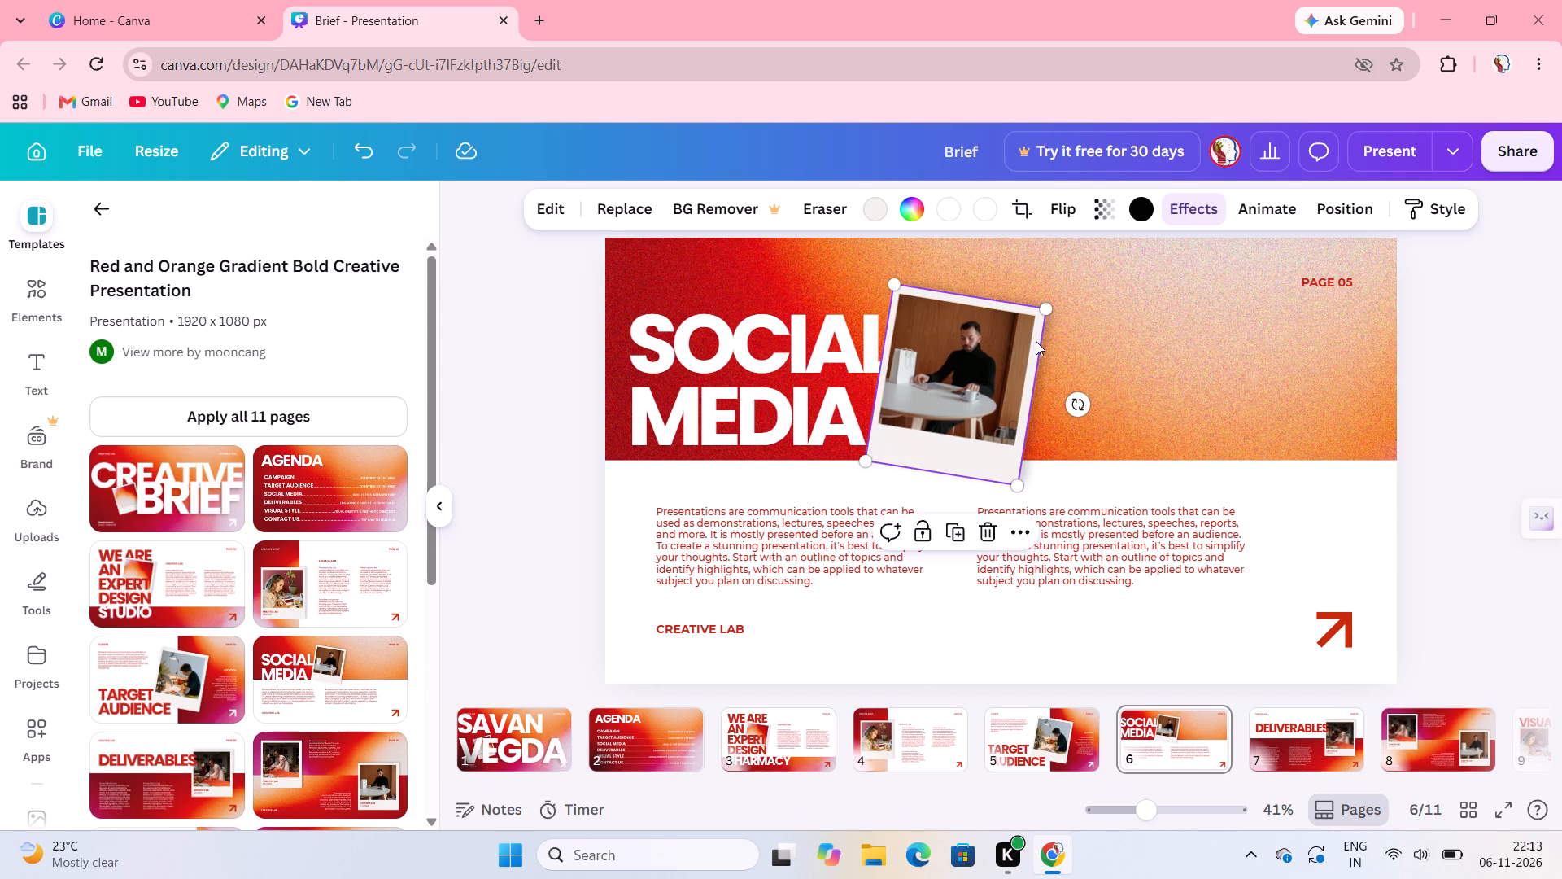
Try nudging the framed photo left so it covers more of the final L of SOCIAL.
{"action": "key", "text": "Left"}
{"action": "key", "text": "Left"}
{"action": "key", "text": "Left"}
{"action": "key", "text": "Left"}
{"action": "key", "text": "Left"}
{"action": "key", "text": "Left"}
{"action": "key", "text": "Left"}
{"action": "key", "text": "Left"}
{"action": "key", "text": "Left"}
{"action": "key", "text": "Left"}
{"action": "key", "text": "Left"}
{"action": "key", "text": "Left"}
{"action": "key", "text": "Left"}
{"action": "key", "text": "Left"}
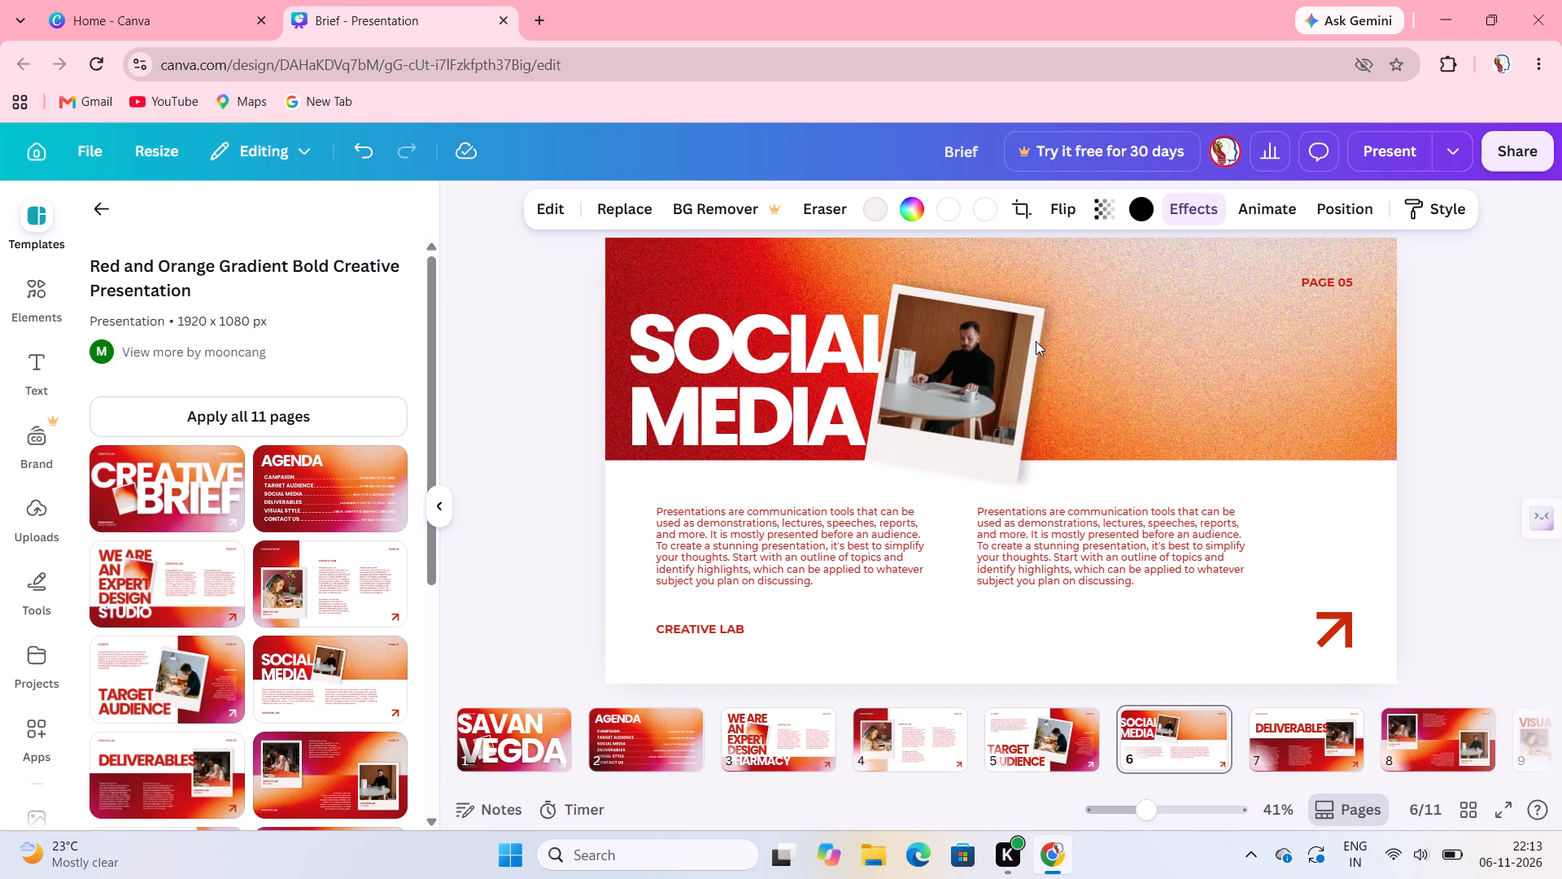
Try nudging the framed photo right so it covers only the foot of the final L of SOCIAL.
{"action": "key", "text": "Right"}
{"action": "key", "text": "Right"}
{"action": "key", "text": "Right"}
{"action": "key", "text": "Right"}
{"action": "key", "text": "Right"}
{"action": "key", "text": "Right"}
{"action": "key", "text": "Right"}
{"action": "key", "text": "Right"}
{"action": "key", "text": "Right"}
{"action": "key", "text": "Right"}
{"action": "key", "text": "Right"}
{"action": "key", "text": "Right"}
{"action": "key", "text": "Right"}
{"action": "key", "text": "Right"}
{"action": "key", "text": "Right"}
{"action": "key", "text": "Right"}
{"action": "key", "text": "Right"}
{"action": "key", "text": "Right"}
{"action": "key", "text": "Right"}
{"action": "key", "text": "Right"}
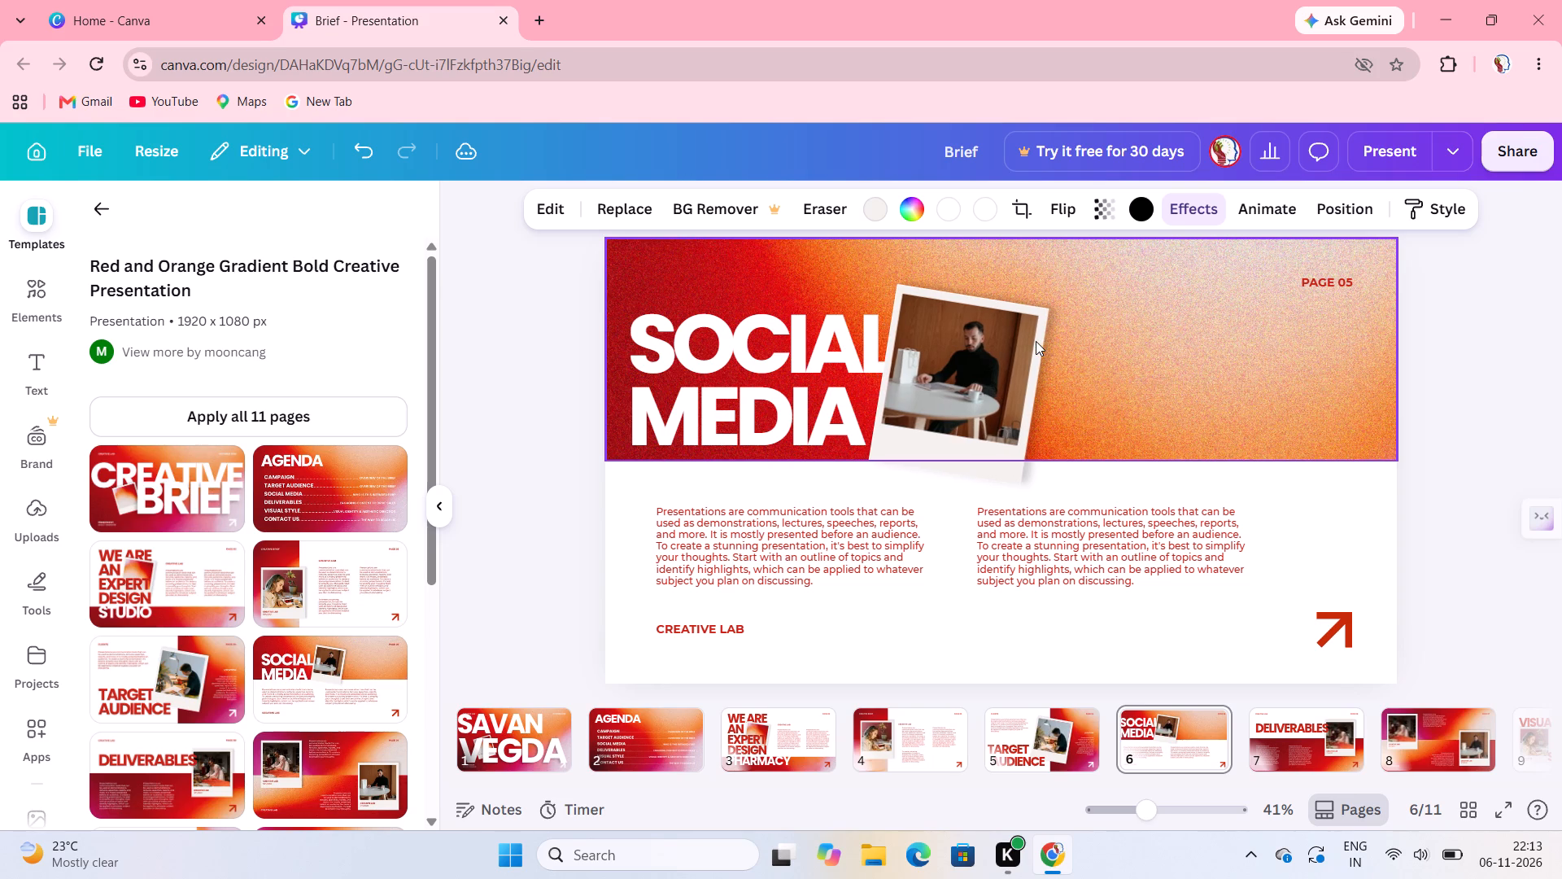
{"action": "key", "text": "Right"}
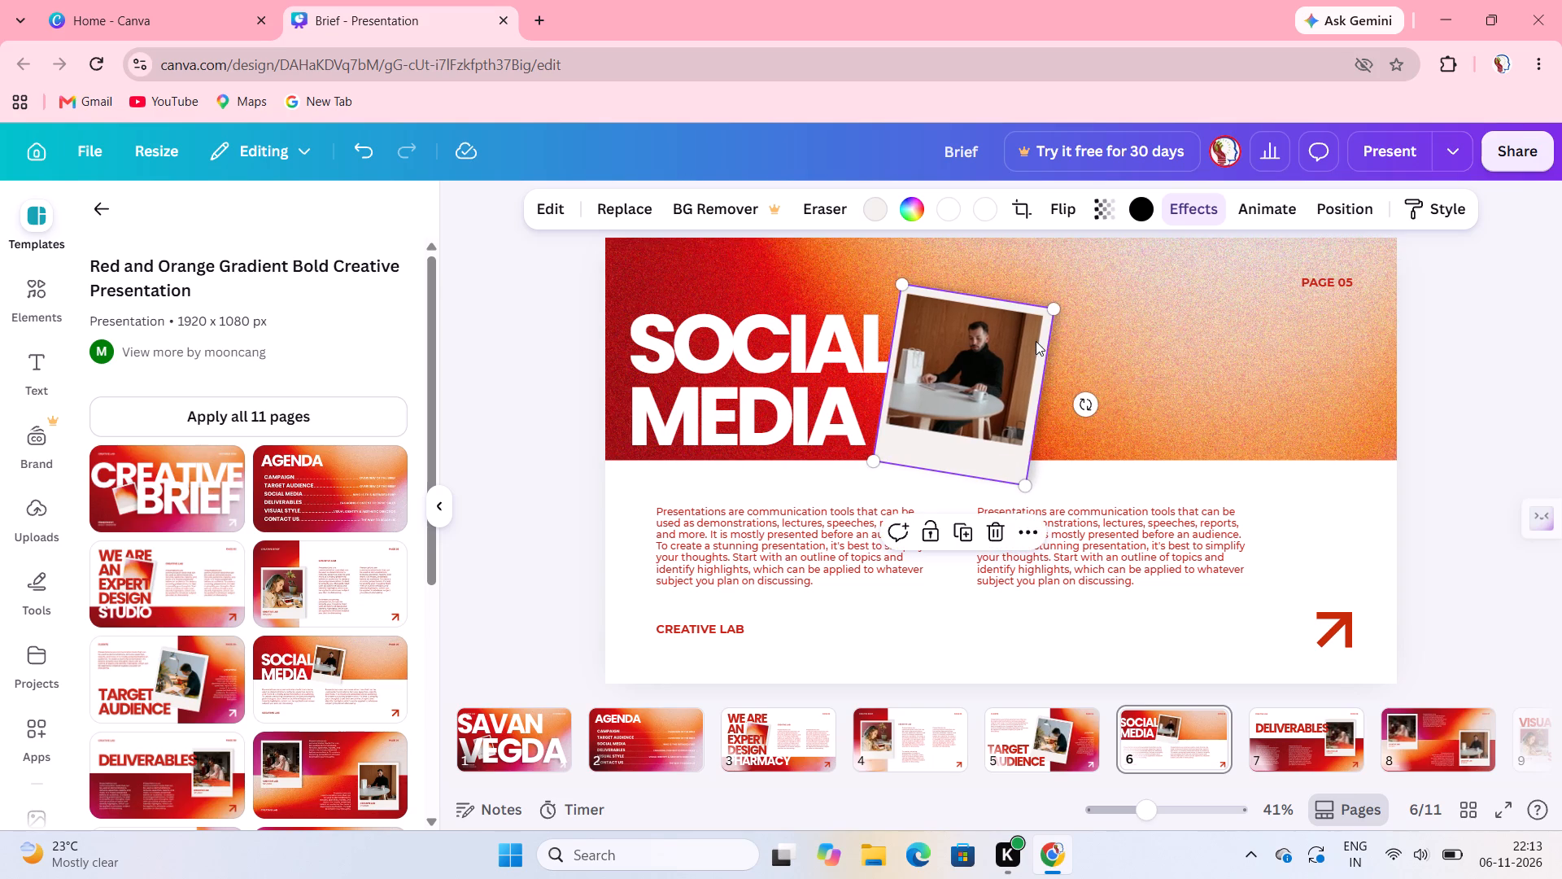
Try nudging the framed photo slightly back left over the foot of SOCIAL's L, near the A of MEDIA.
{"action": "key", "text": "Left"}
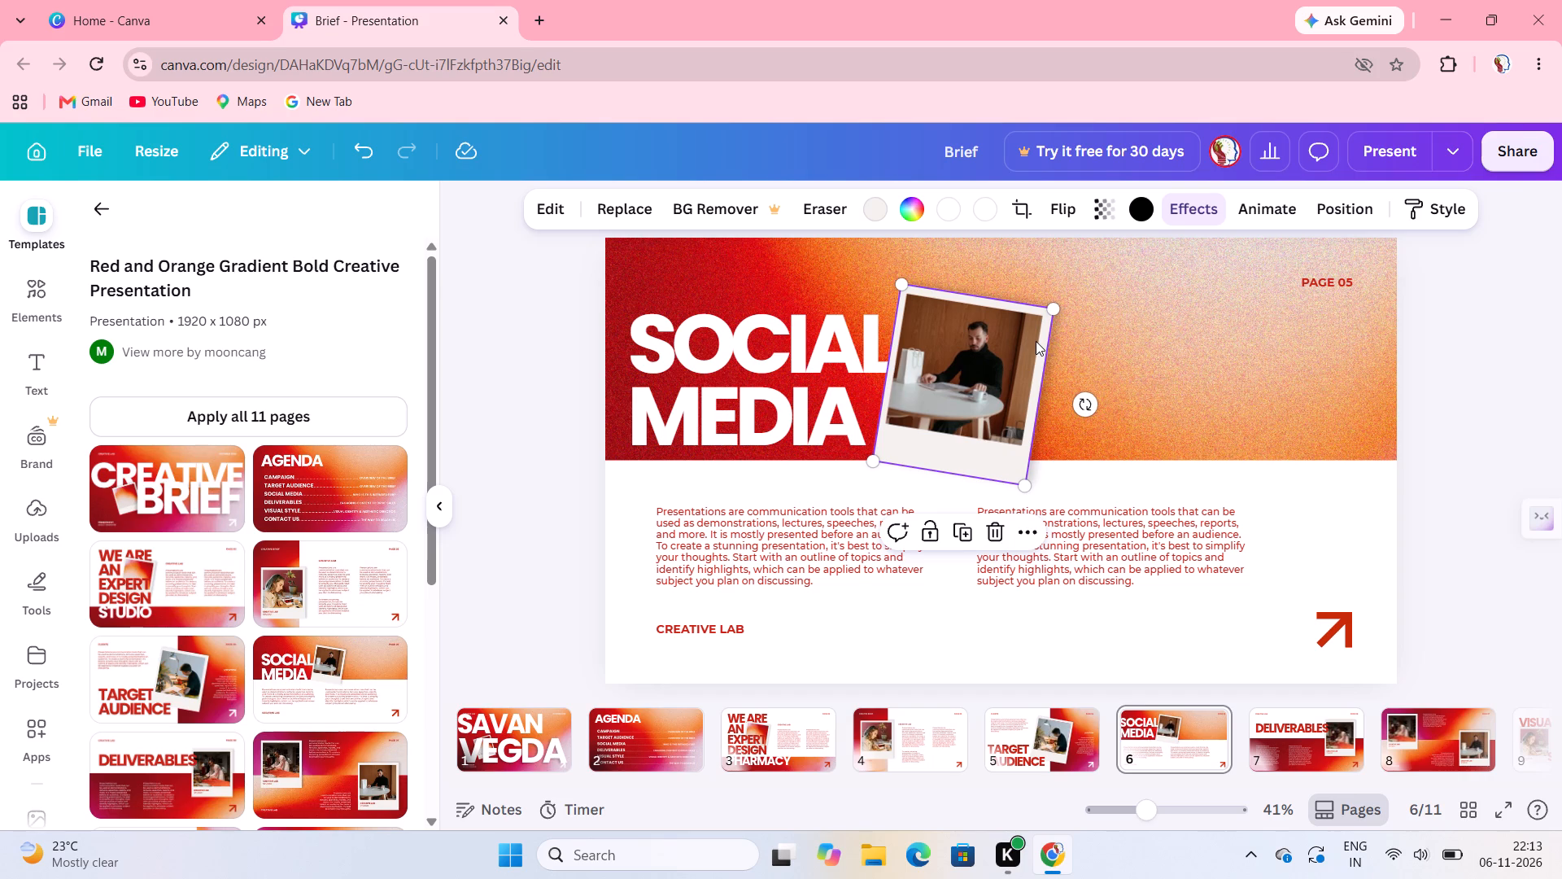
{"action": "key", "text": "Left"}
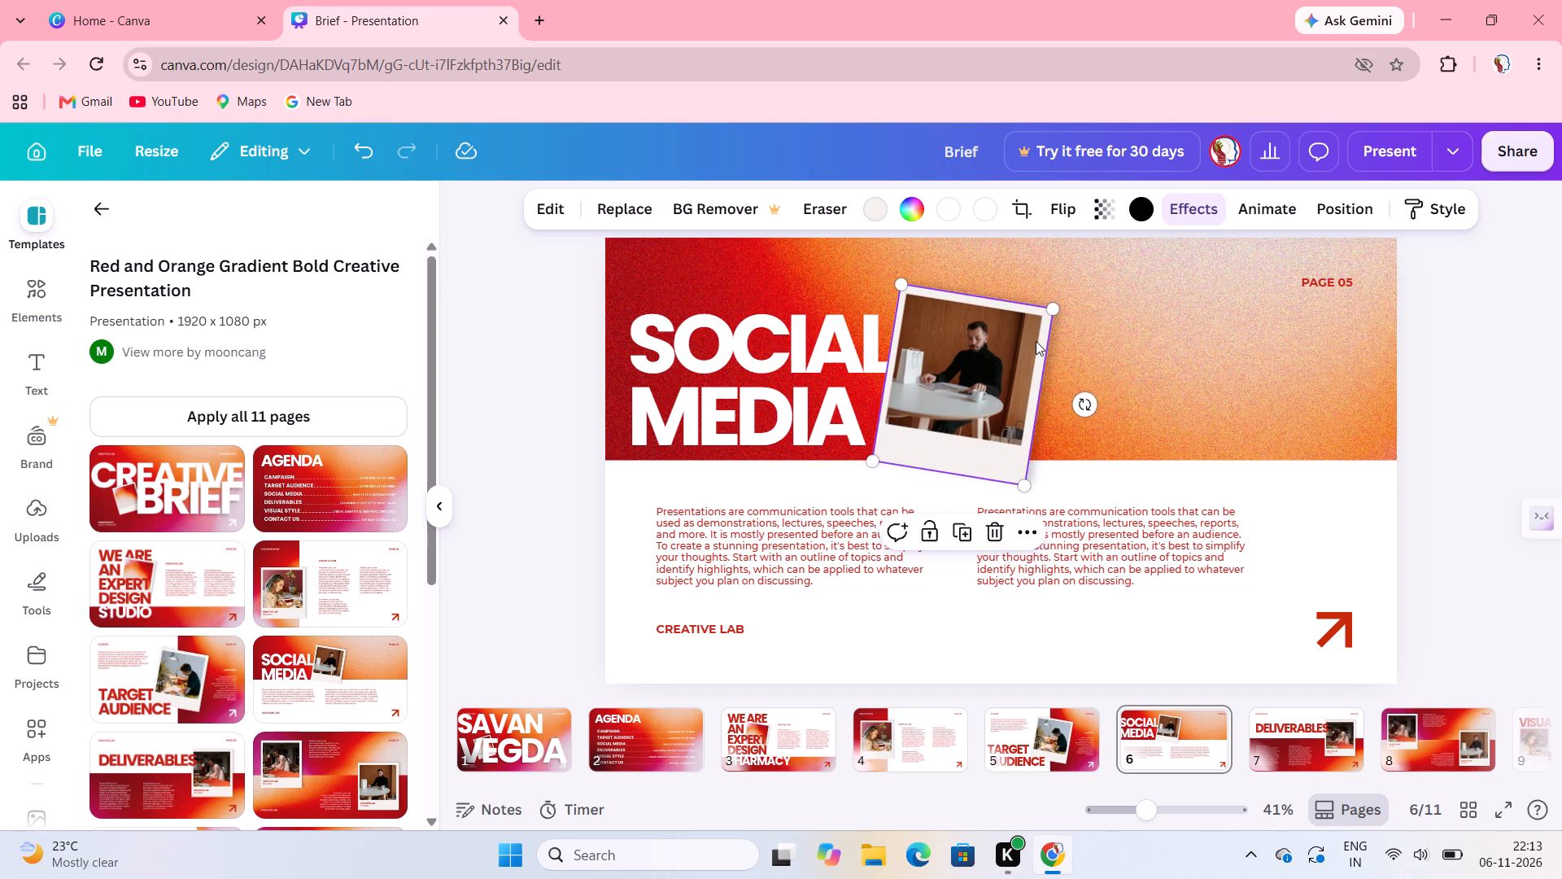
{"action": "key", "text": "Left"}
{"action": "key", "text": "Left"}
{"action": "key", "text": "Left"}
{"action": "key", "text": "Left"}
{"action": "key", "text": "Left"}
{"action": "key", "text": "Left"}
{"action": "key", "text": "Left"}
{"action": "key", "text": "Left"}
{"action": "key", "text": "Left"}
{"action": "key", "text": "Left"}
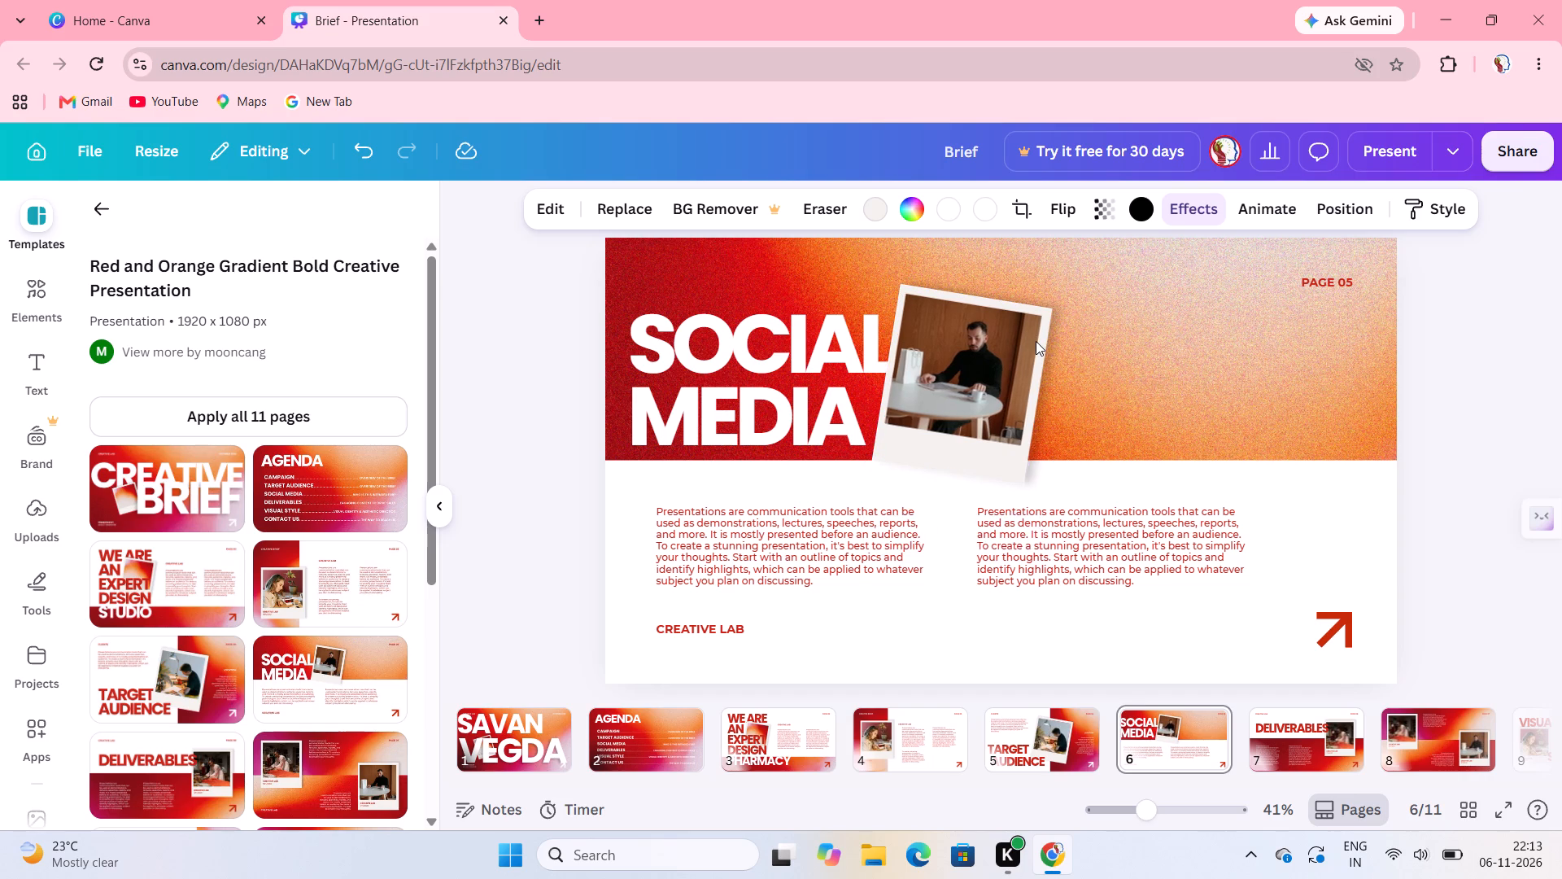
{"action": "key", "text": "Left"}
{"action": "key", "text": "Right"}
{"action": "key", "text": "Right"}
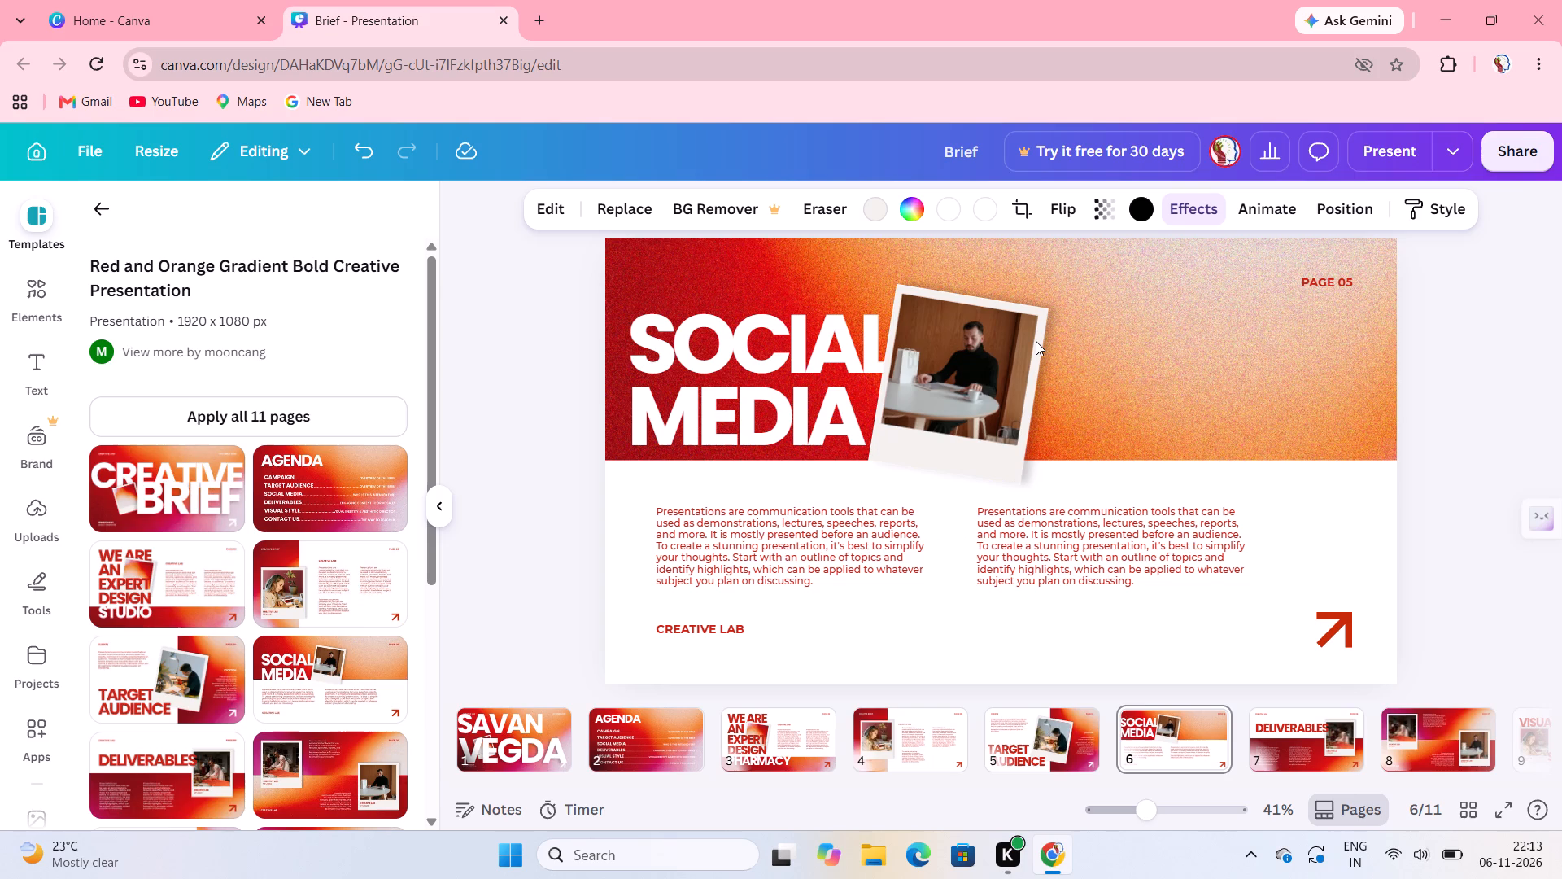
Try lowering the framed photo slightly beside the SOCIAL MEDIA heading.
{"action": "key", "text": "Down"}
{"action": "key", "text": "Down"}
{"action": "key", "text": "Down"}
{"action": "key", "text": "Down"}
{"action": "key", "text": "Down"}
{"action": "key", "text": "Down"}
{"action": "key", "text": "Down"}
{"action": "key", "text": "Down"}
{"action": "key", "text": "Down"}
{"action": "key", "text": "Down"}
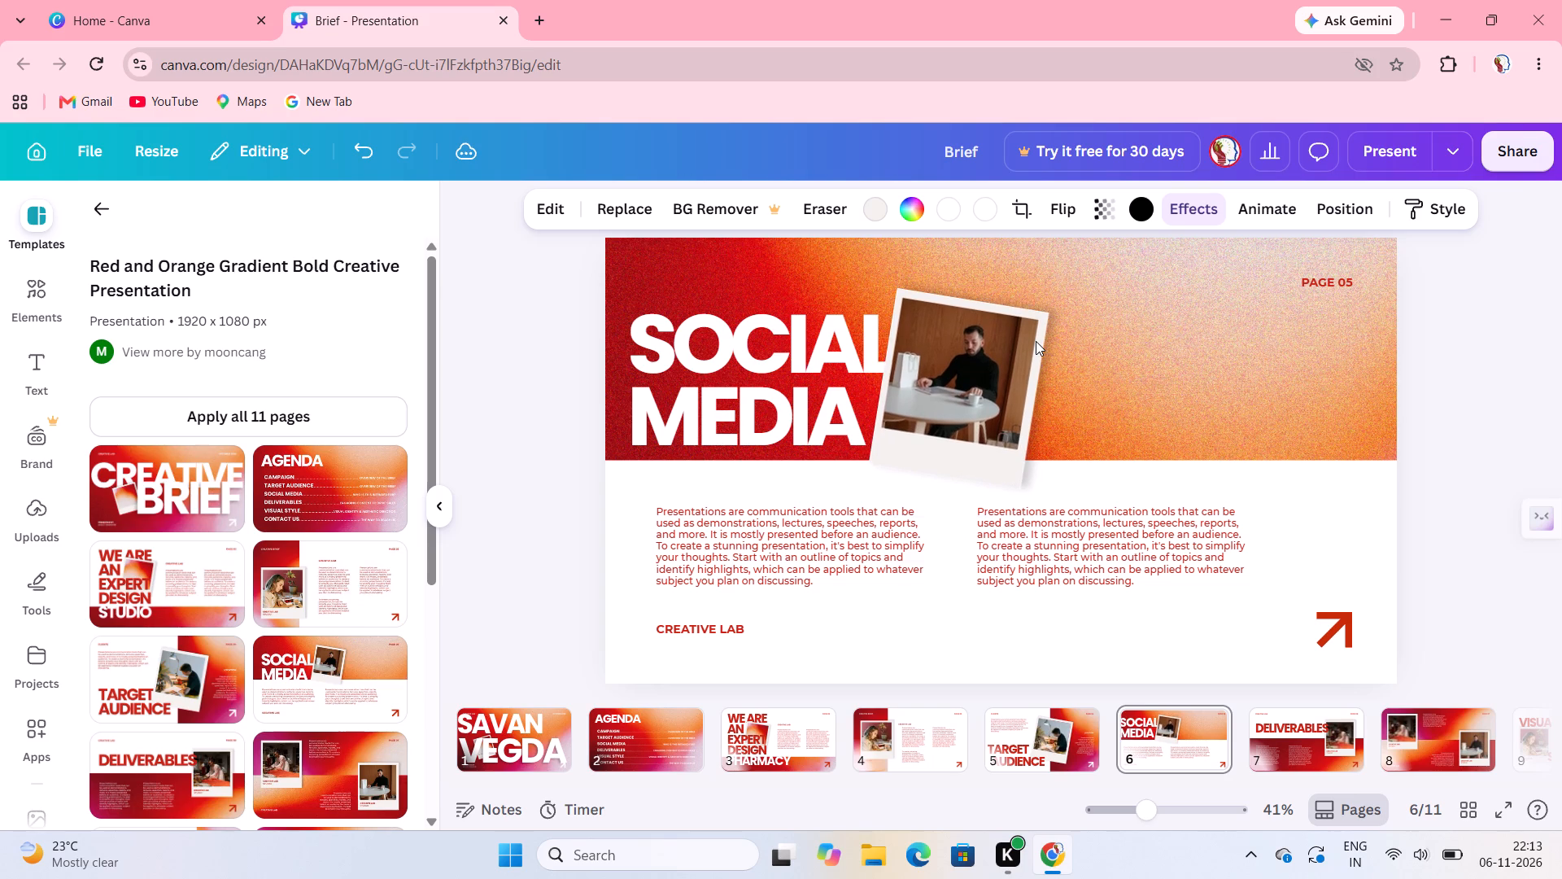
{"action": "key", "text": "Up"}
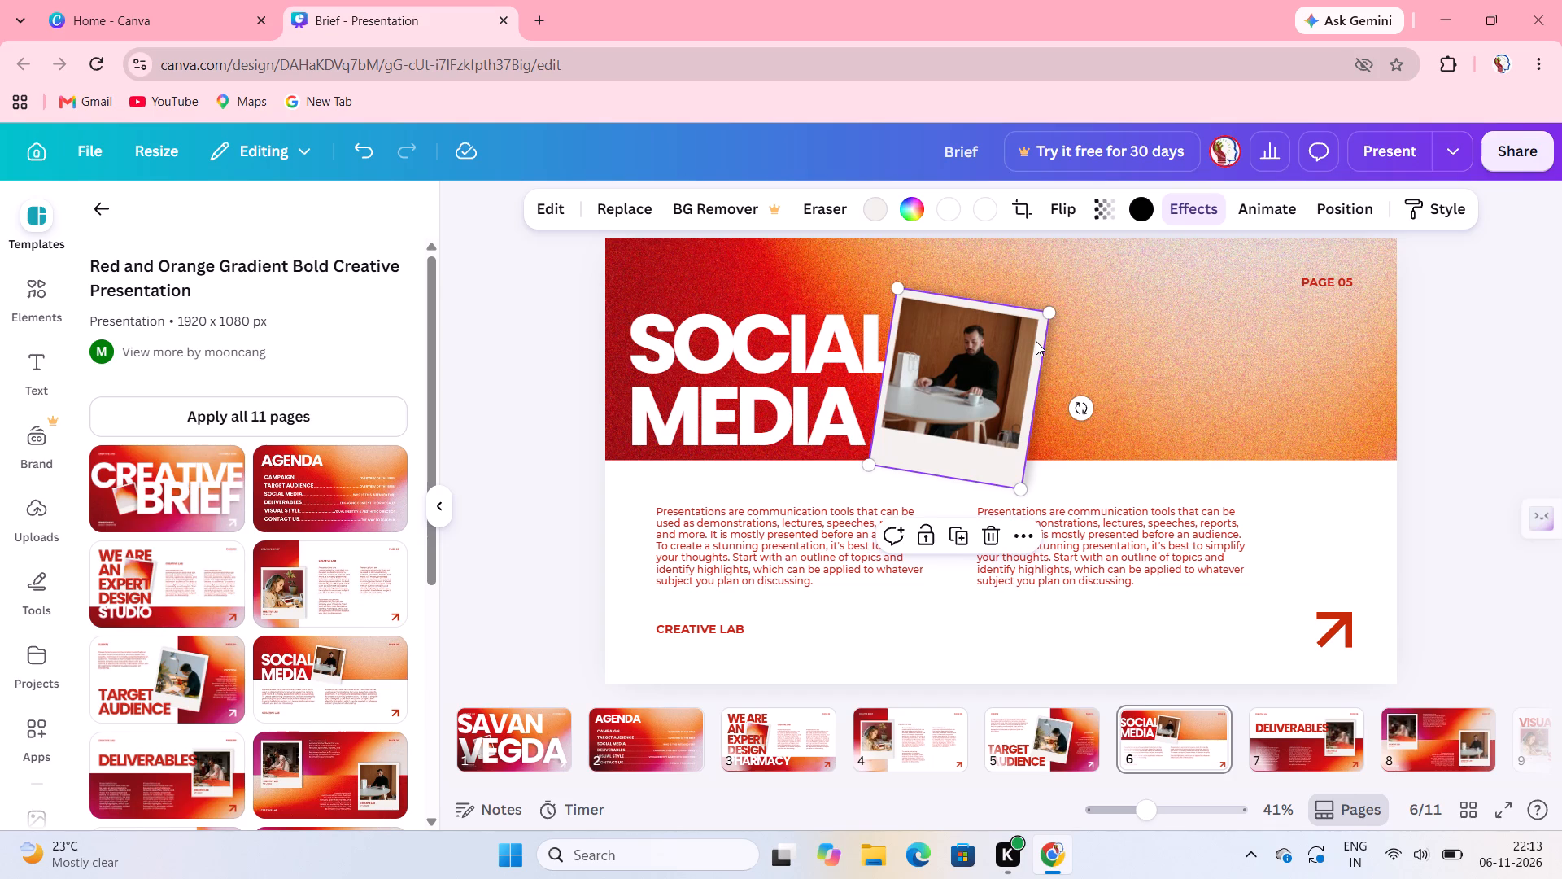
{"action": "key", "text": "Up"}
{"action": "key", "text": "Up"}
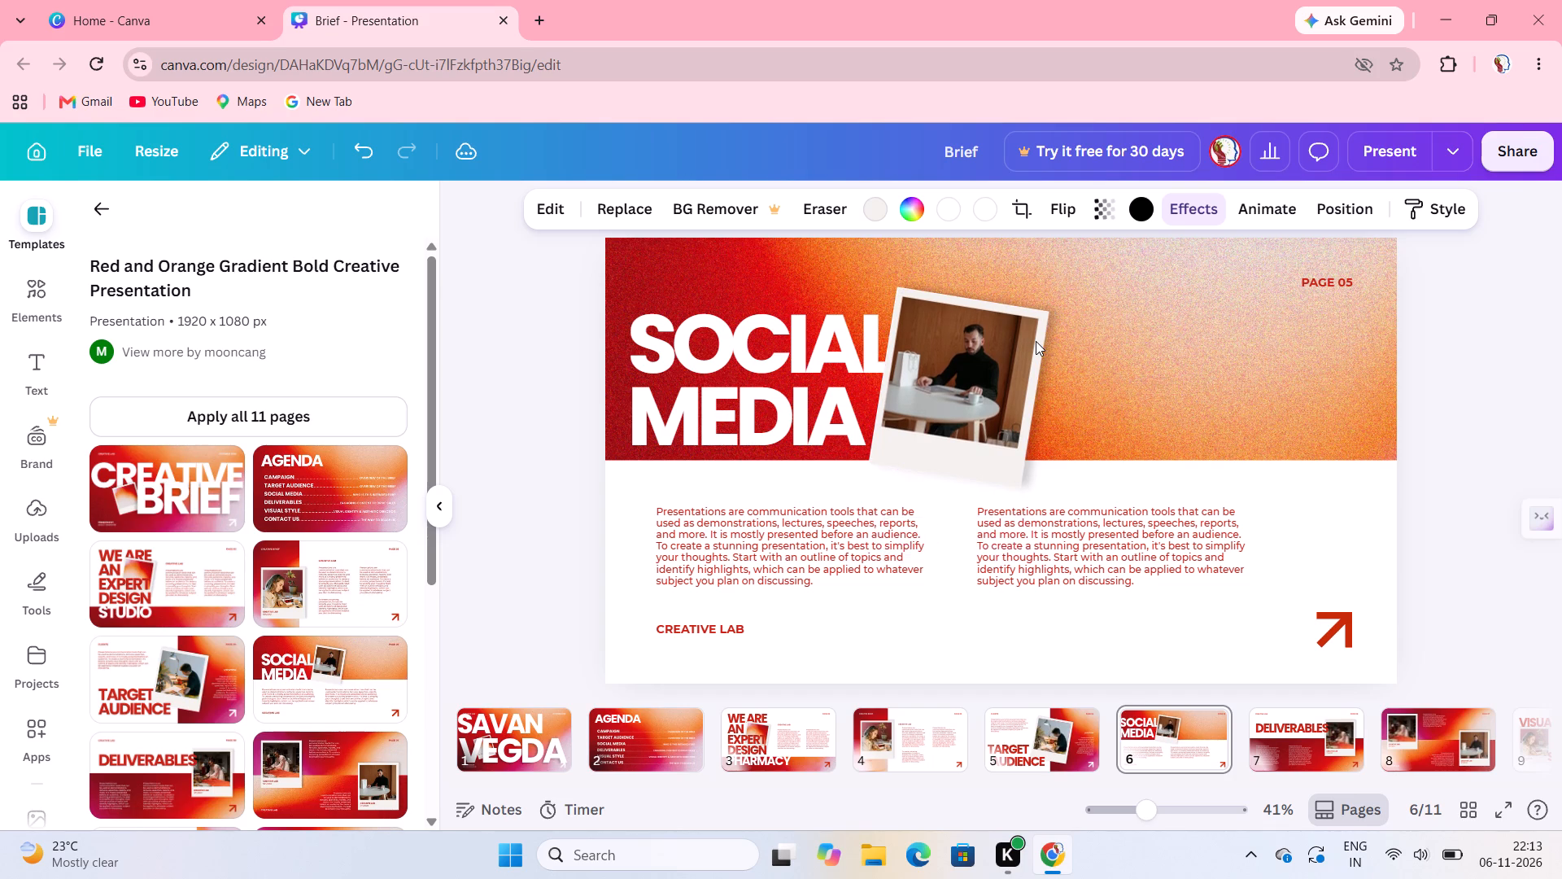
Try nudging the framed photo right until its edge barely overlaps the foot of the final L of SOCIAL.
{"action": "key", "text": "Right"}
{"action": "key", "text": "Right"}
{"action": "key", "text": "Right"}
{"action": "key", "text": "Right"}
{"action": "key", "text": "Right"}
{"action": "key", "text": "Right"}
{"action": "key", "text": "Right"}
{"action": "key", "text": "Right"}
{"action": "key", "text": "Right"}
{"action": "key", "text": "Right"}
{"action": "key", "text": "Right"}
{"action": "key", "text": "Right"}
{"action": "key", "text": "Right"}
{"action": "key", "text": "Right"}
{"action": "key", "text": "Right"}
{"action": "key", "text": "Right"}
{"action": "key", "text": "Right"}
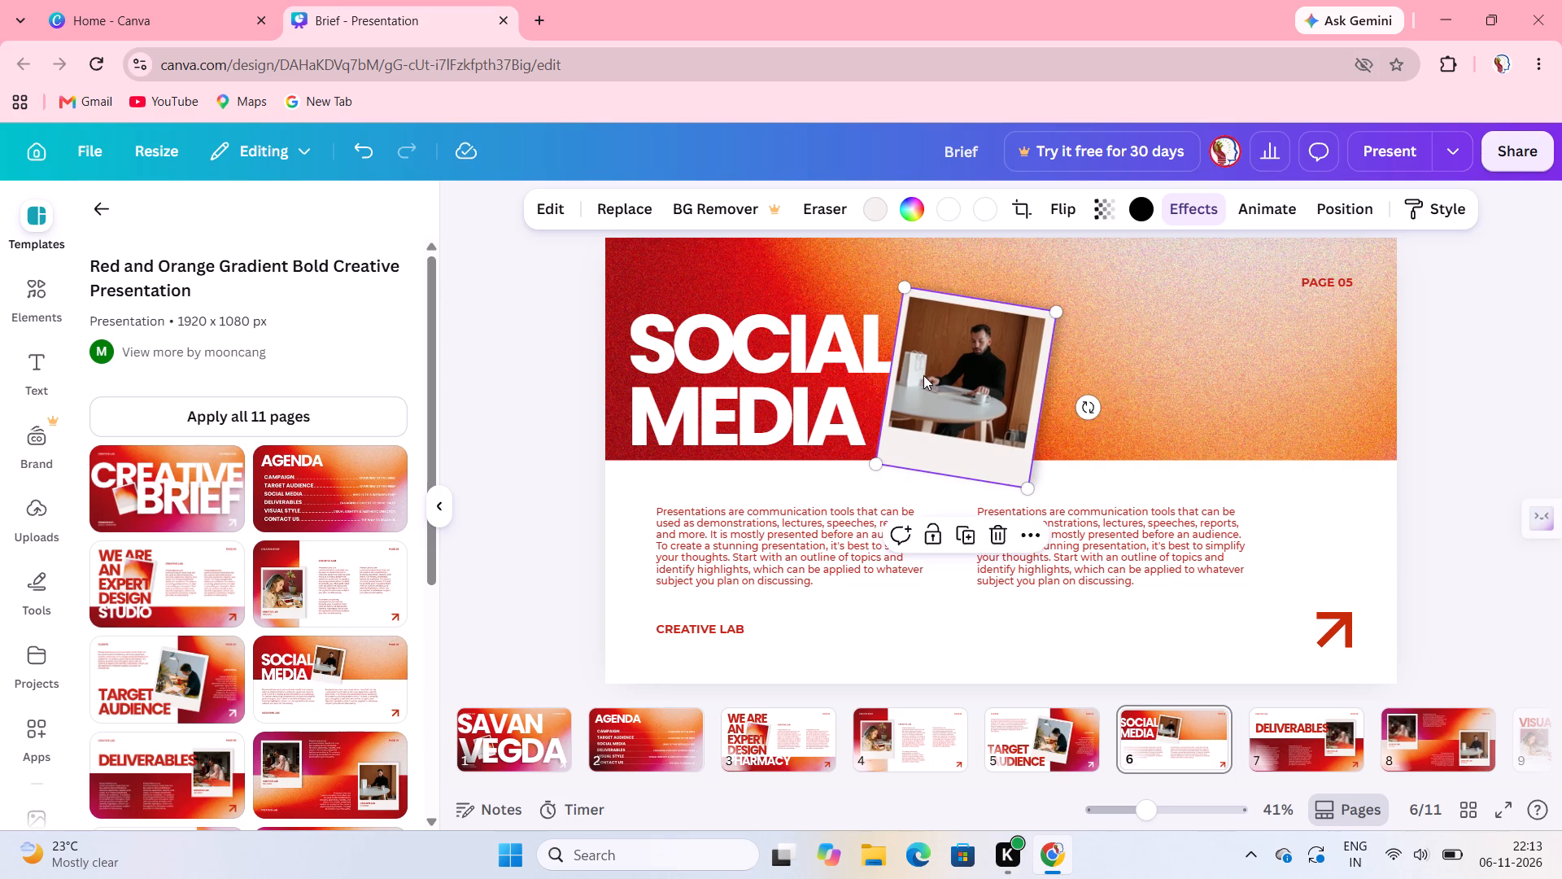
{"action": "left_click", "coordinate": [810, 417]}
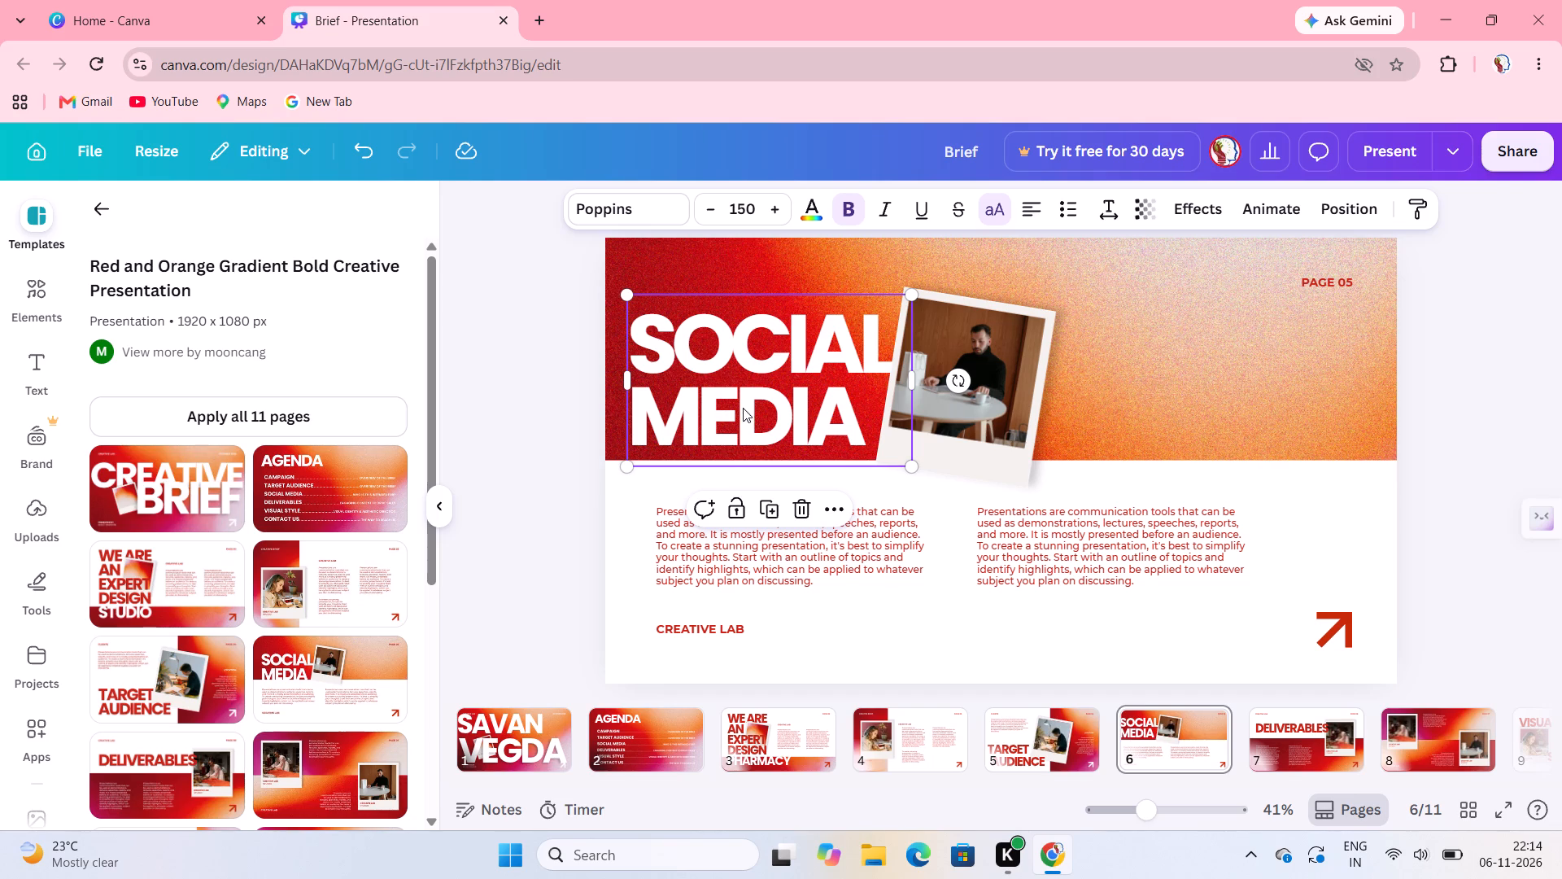
Move the framed photo right and slightly up, leaving a narrow gap beside the final L of SOCIAL.
{"action": "left_click_drag", "start_coordinate": [988, 372], "coordinate": [1000, 376]}
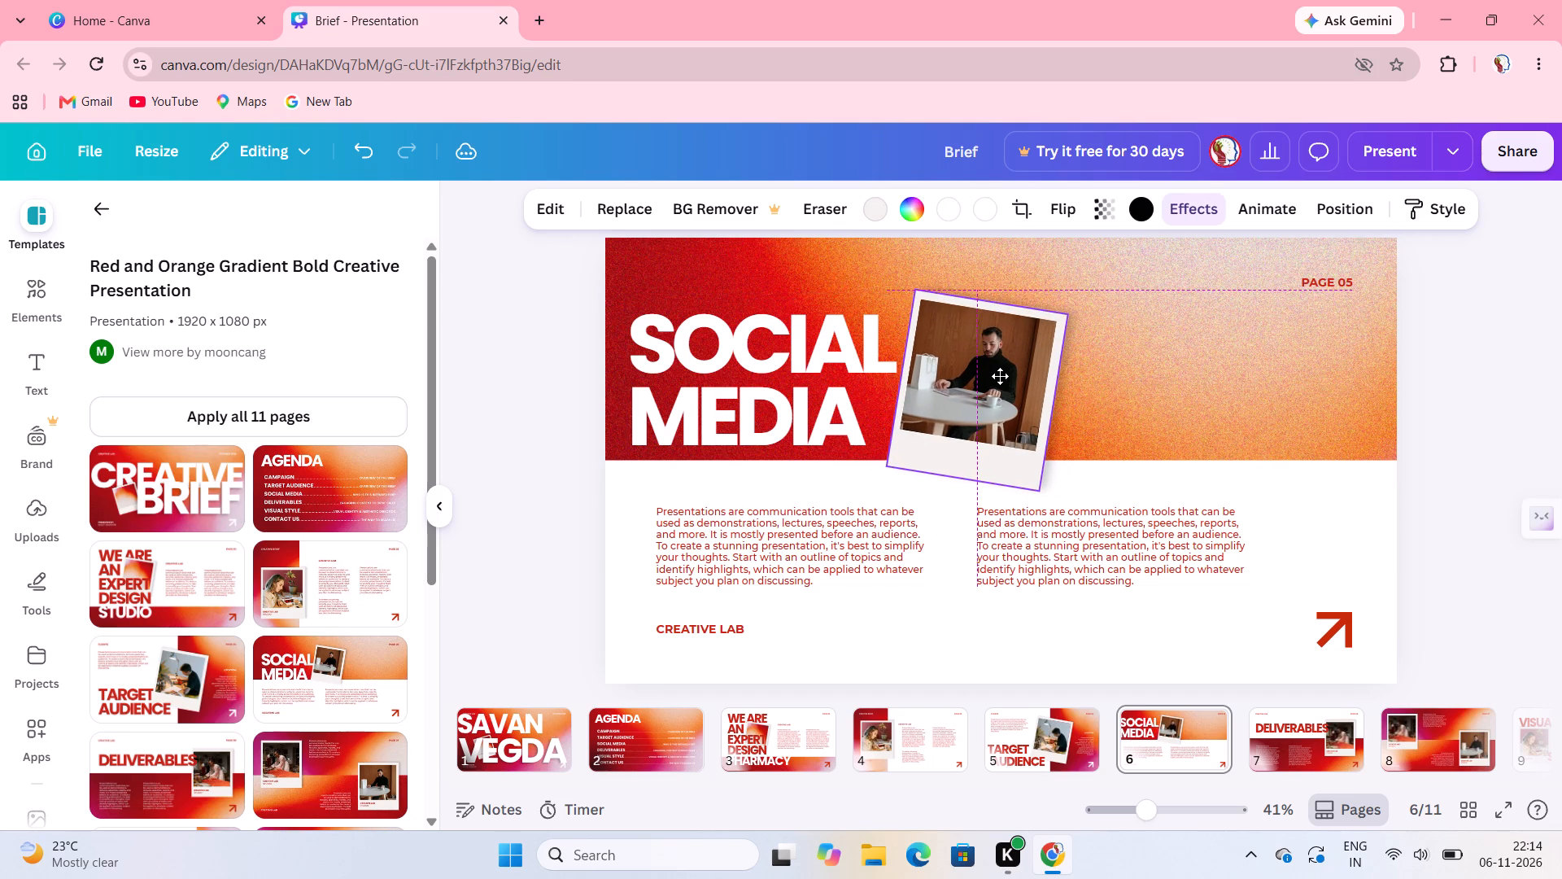
{"action": "left_click_drag", "start_coordinate": [1000, 376], "coordinate": [1001, 371]}
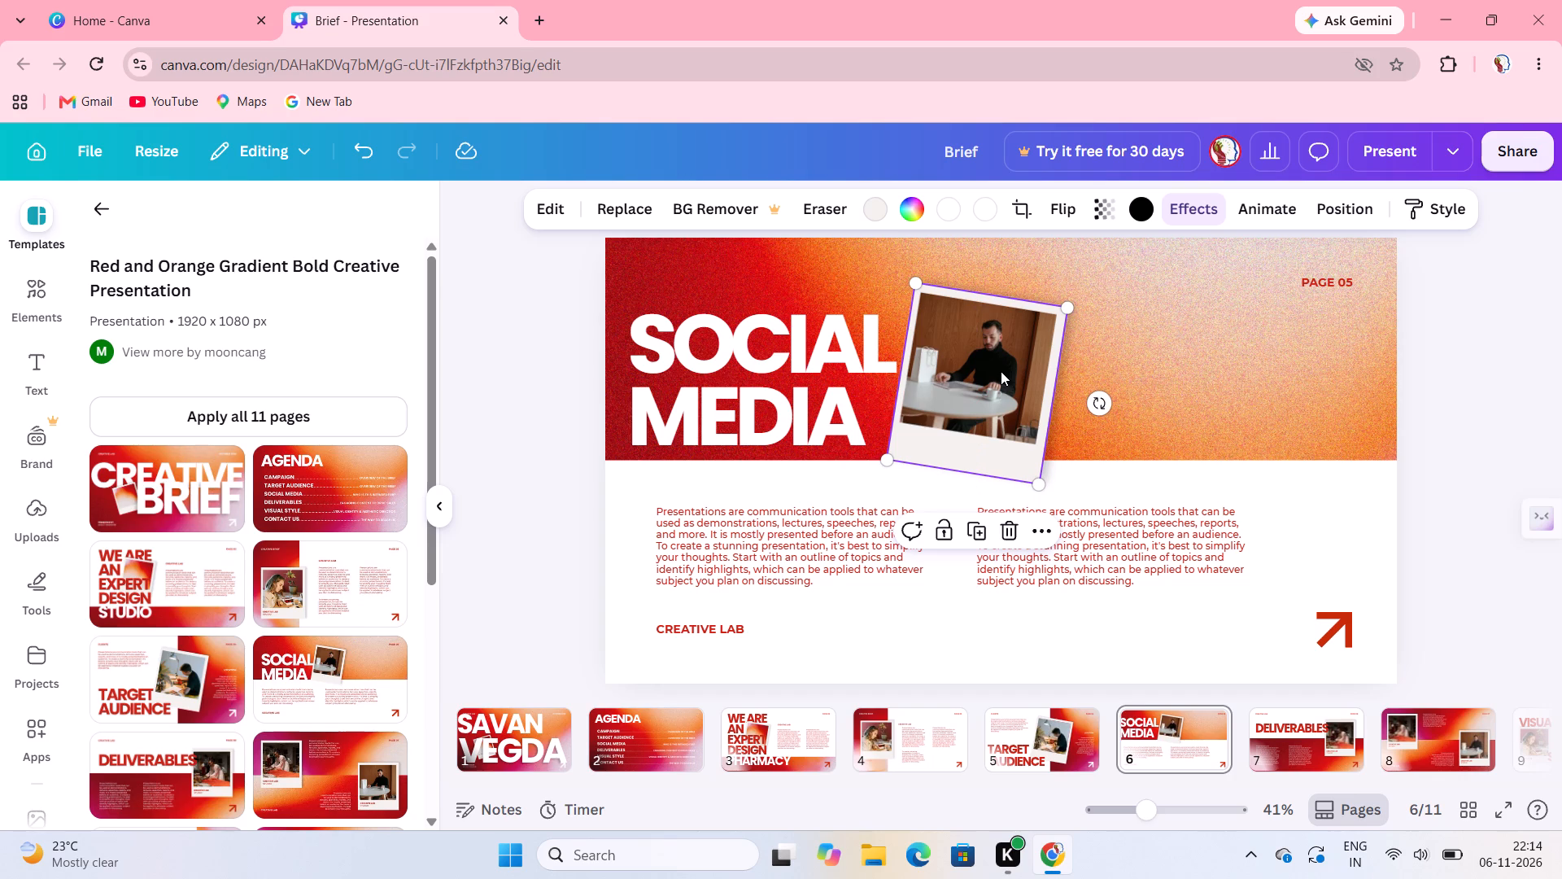
{"action": "left_click", "coordinate": [815, 410]}
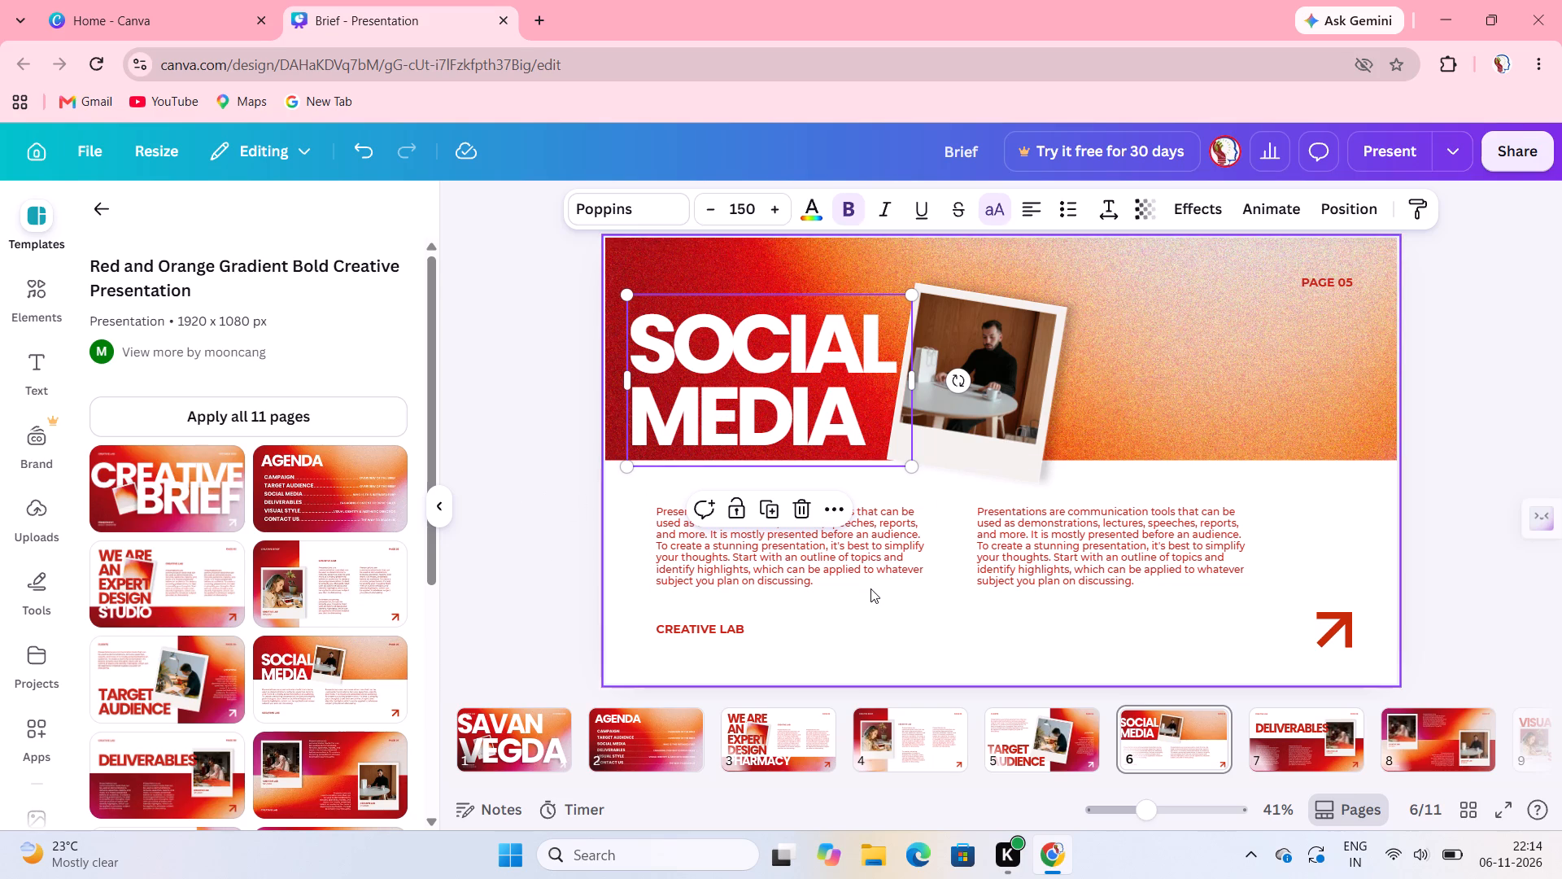
Move the left body paragraph straight down until it sits directly above the CREATIVE LAB label.
{"action": "left_click", "coordinate": [861, 567]}
{"action": "left_click_drag", "start_coordinate": [861, 567], "coordinate": [863, 600]}
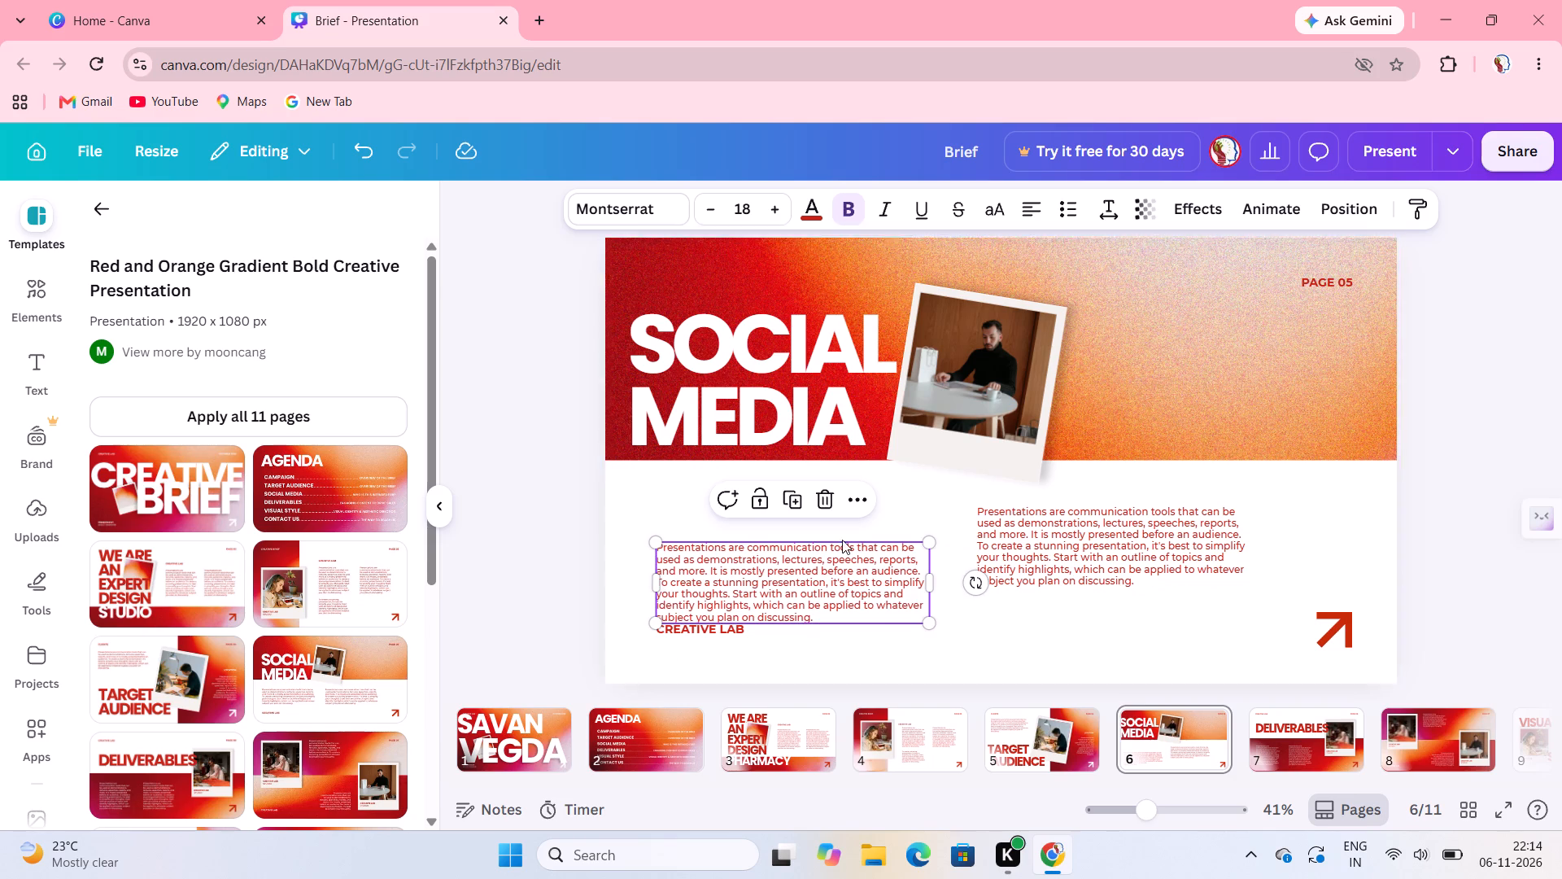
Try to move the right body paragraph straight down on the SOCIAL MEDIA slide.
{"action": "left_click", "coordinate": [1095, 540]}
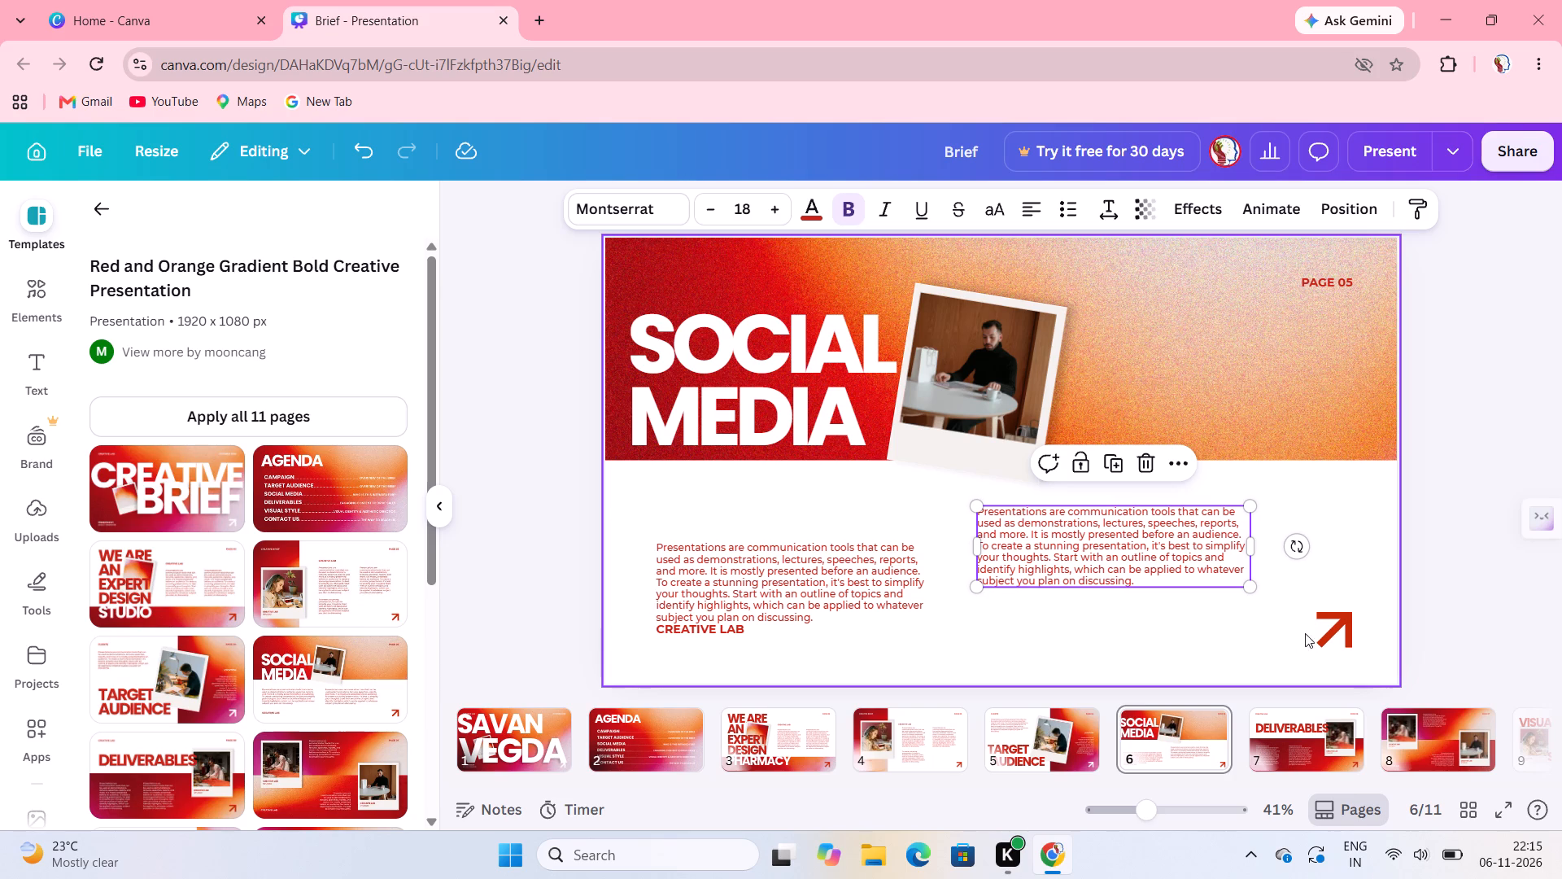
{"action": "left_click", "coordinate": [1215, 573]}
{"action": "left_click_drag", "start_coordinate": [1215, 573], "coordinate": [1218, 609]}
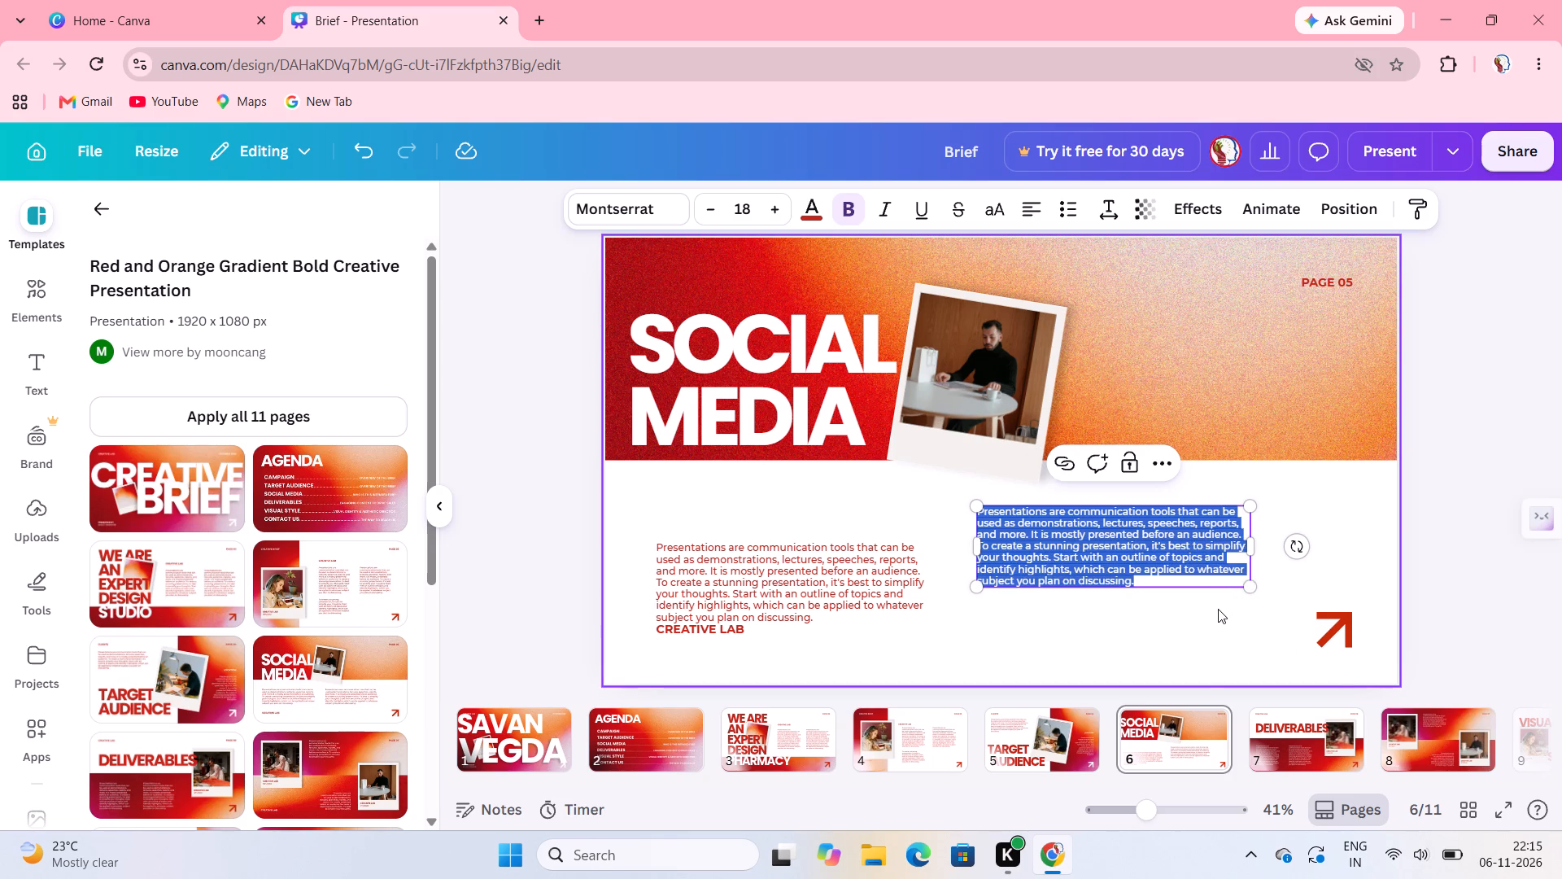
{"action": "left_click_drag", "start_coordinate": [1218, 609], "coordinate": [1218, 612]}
Move the red arrow up and left, to just beyond the lower right corner of the right body paragraph.
{"action": "left_click", "coordinate": [1332, 636]}
{"action": "left_click_drag", "start_coordinate": [1332, 636], "coordinate": [1288, 614]}
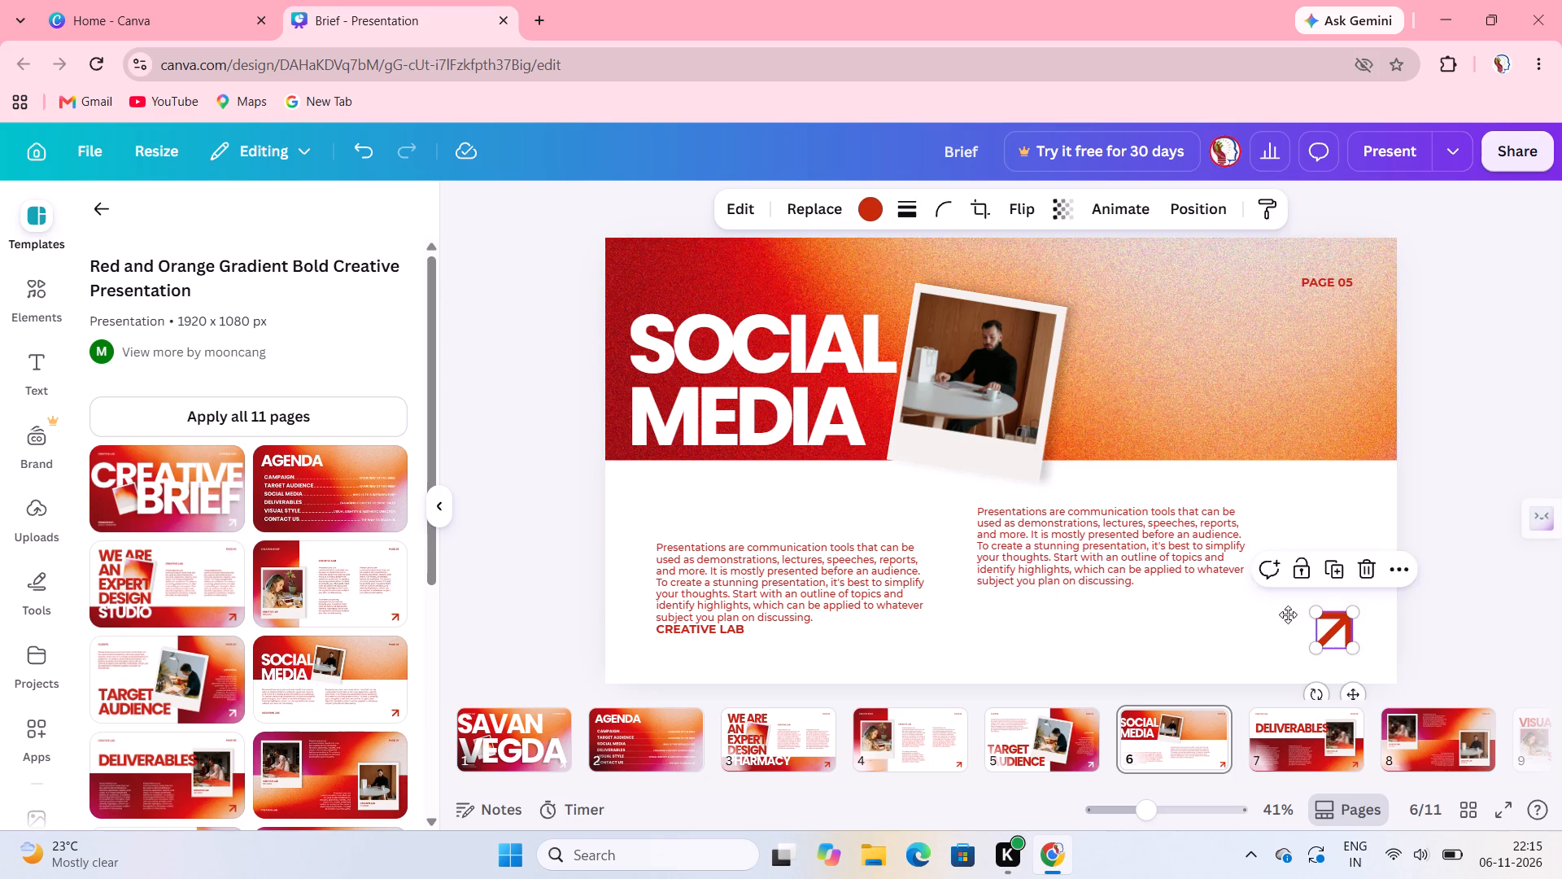
{"action": "left_click_drag", "start_coordinate": [1288, 614], "coordinate": [1281, 612]}
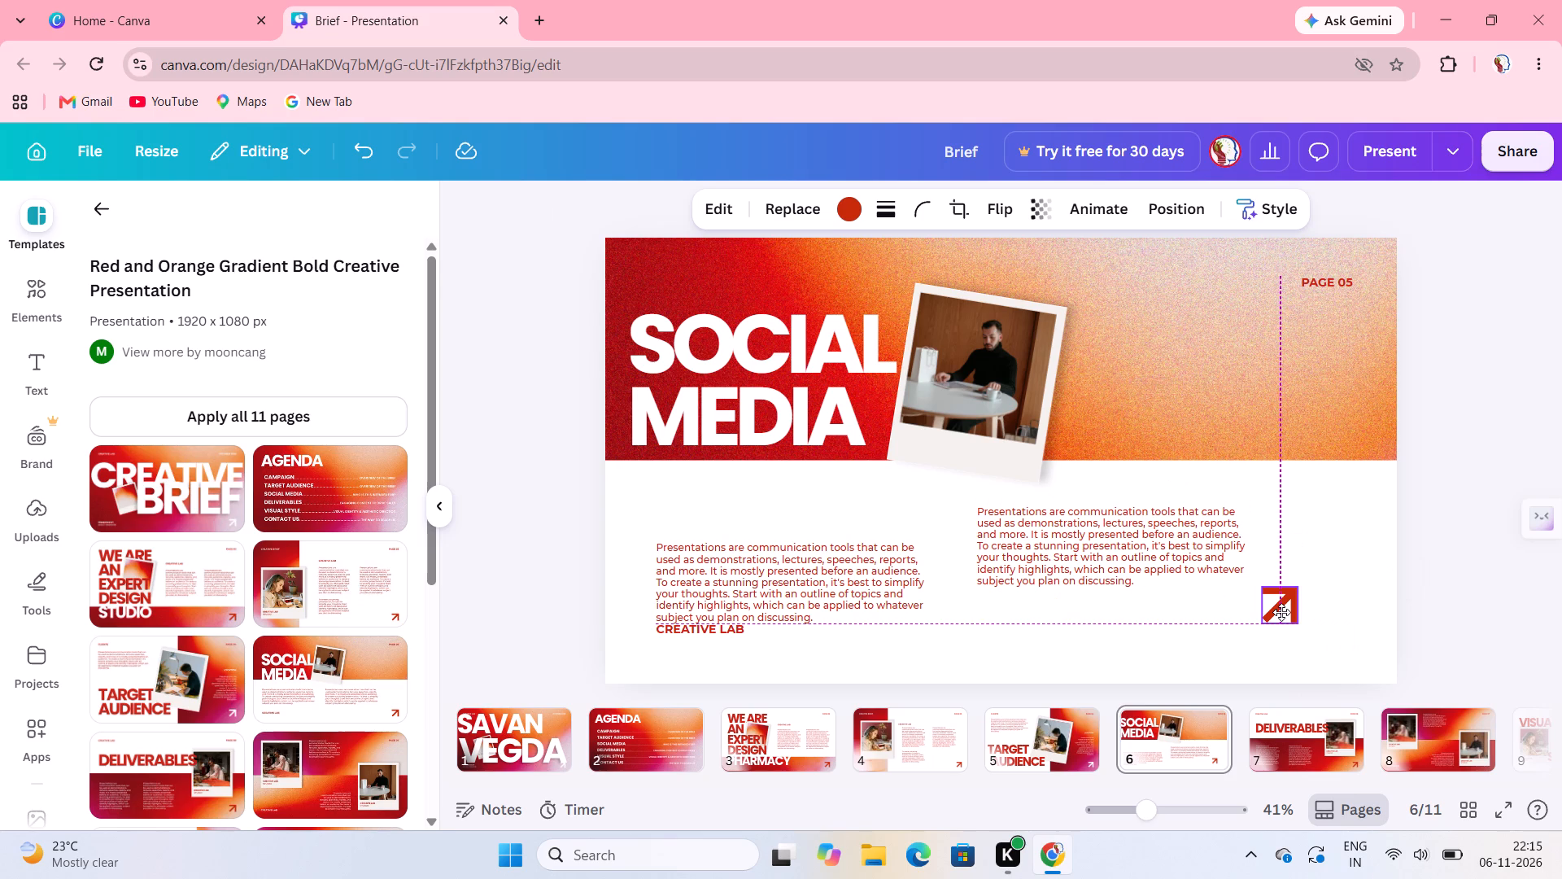
{"action": "left_click_drag", "start_coordinate": [1281, 612], "coordinate": [1307, 628]}
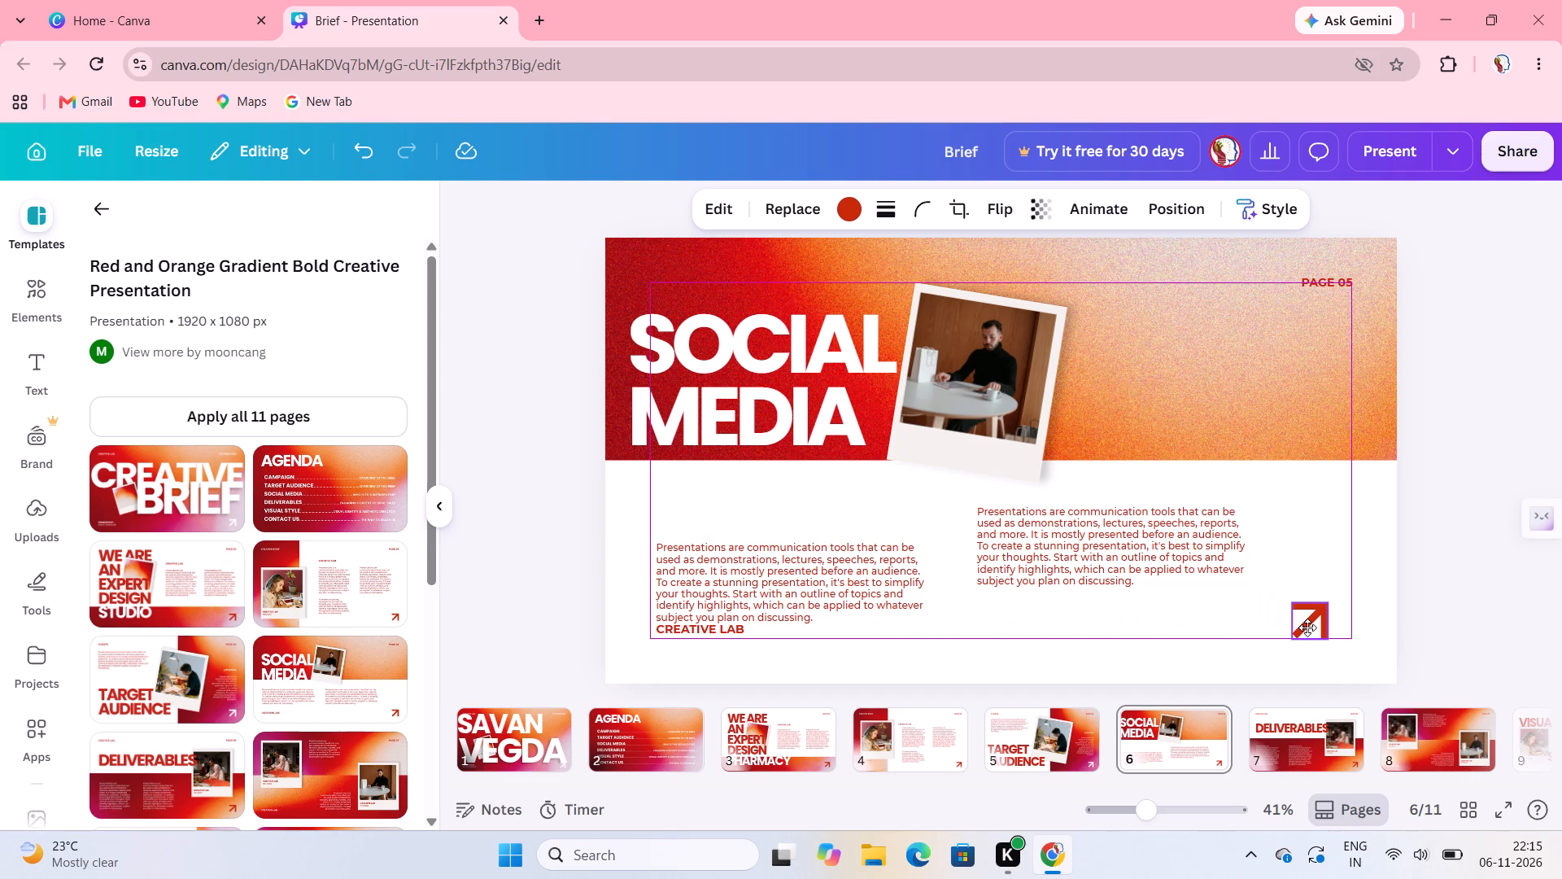
{"action": "left_click_drag", "start_coordinate": [1307, 628], "coordinate": [1281, 604]}
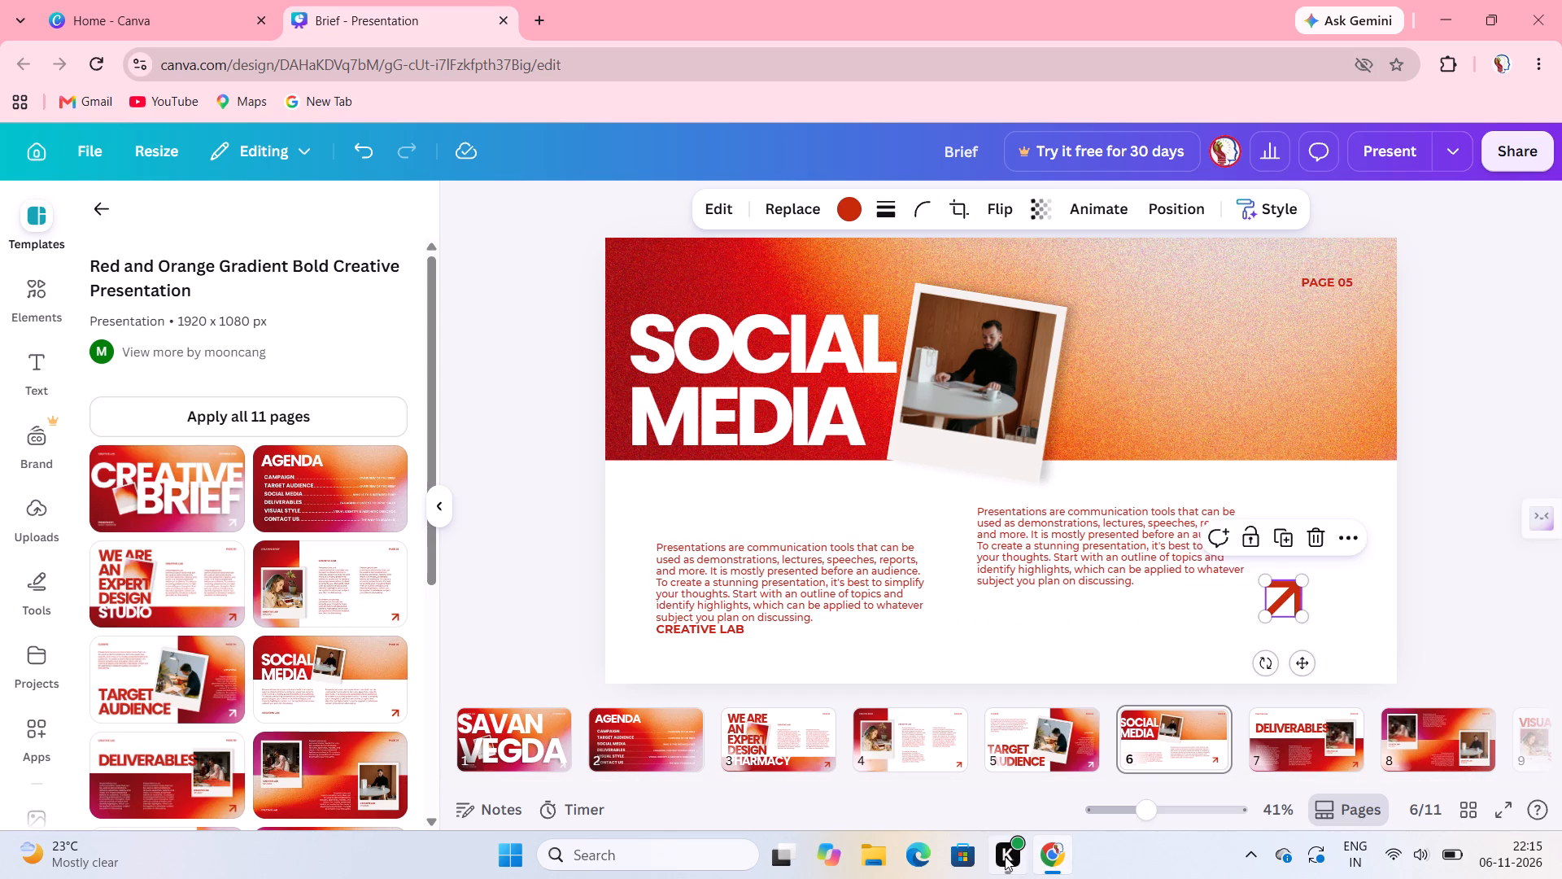